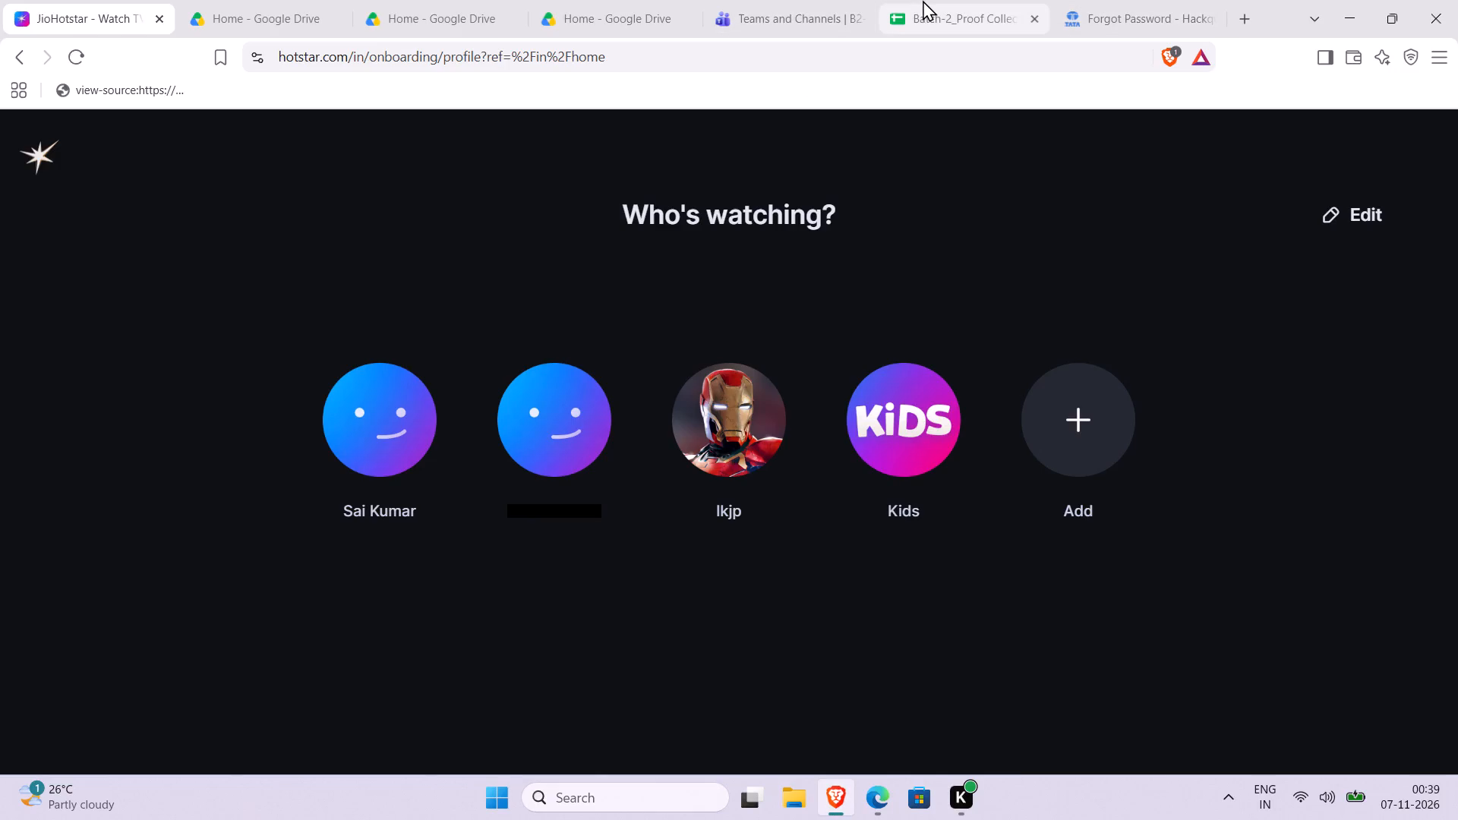
pyautogui.click(652, 0)
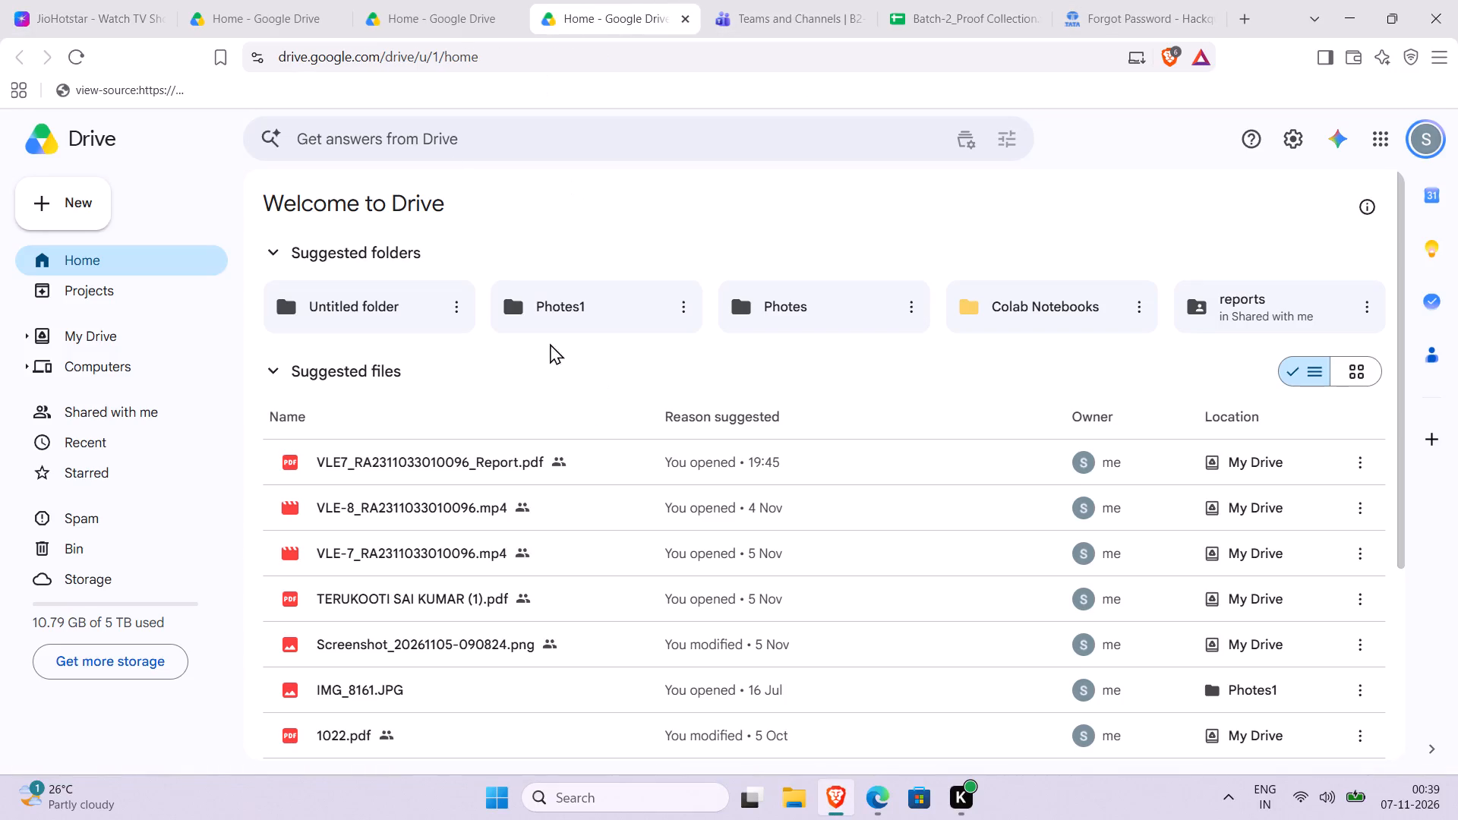
pyautogui.click(431, 0)
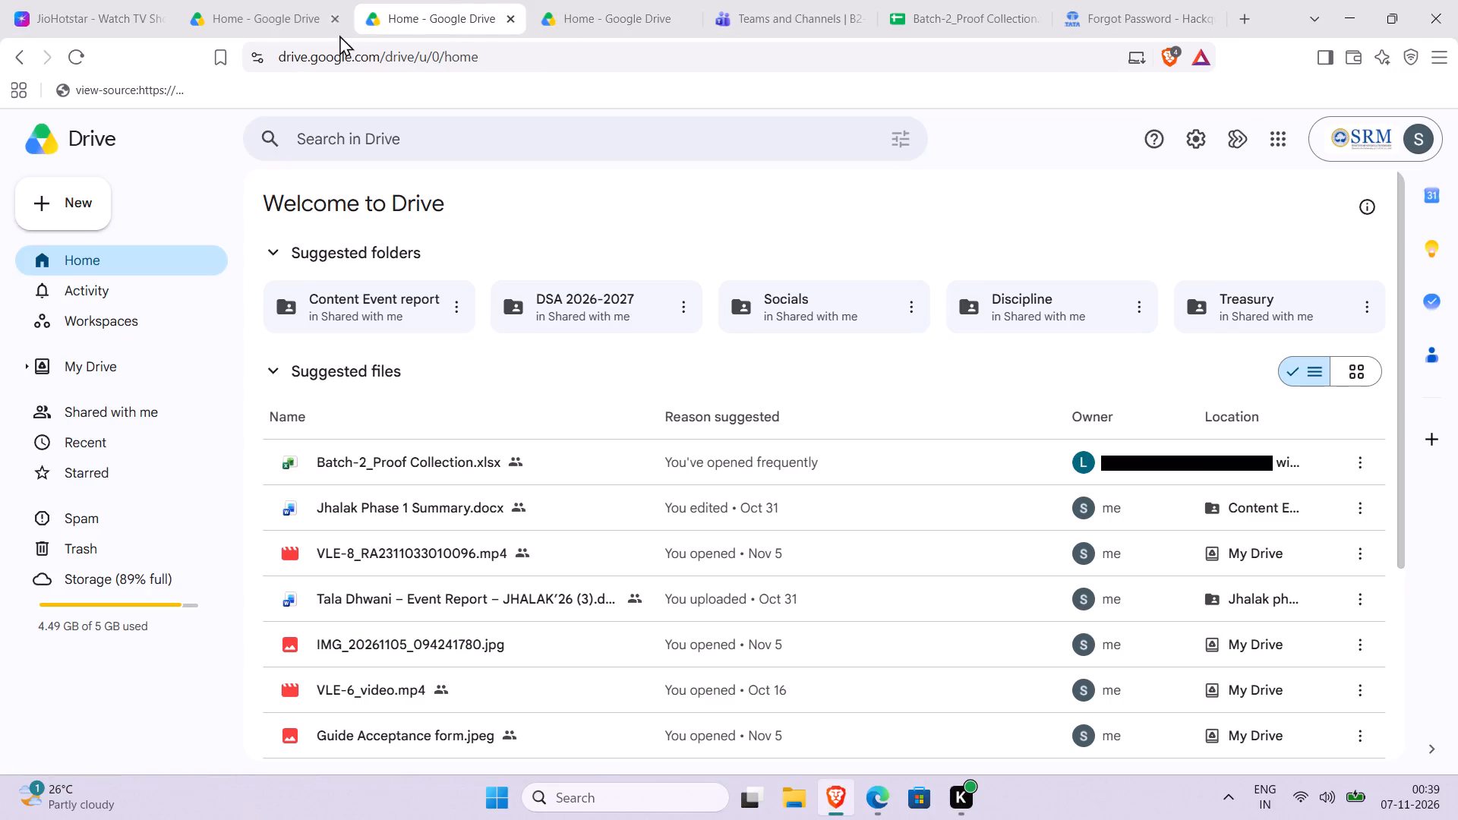
pyautogui.click(488, 473)
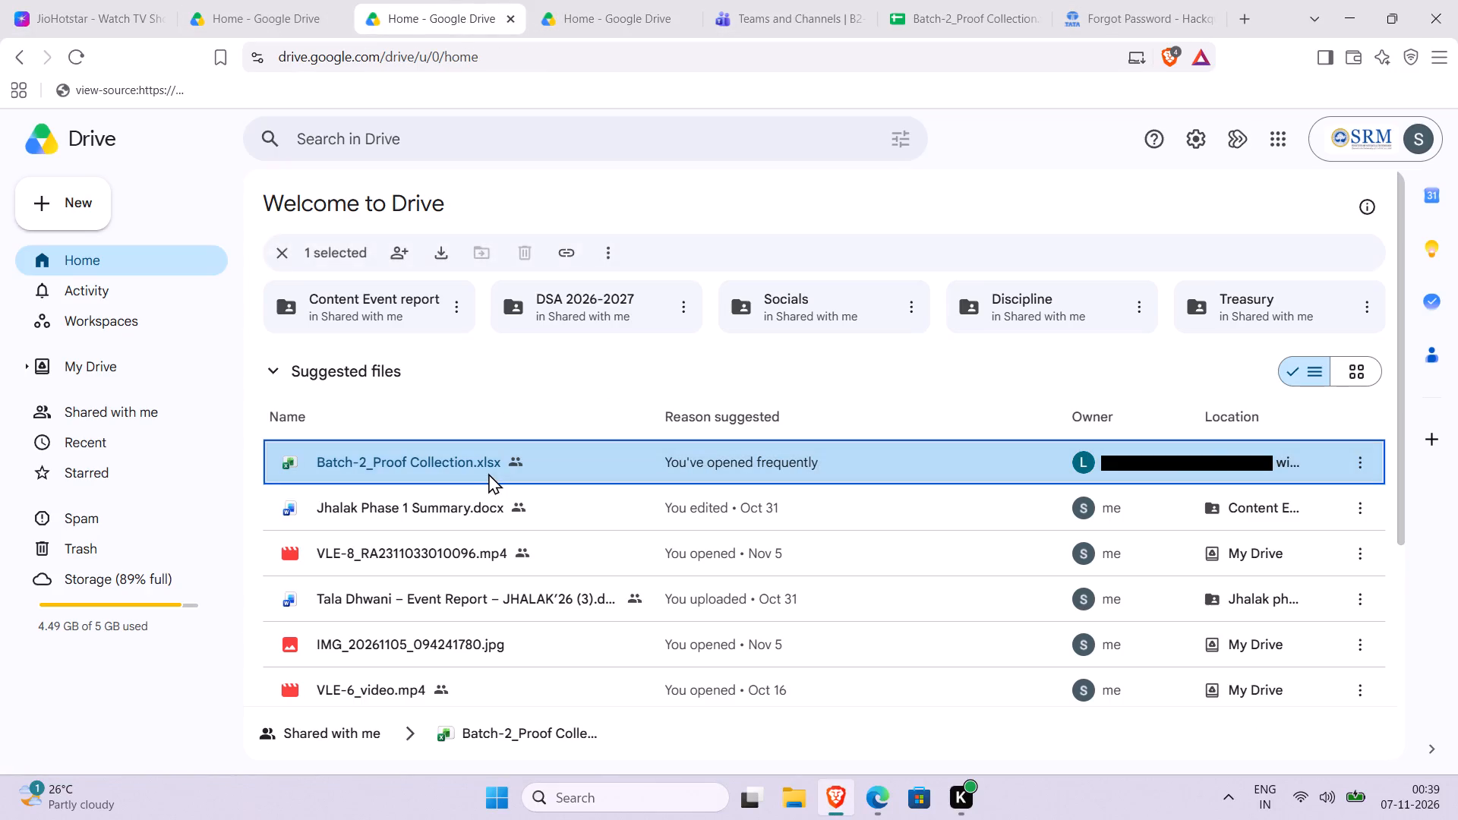
pyautogui.doubleClick(475, 465)
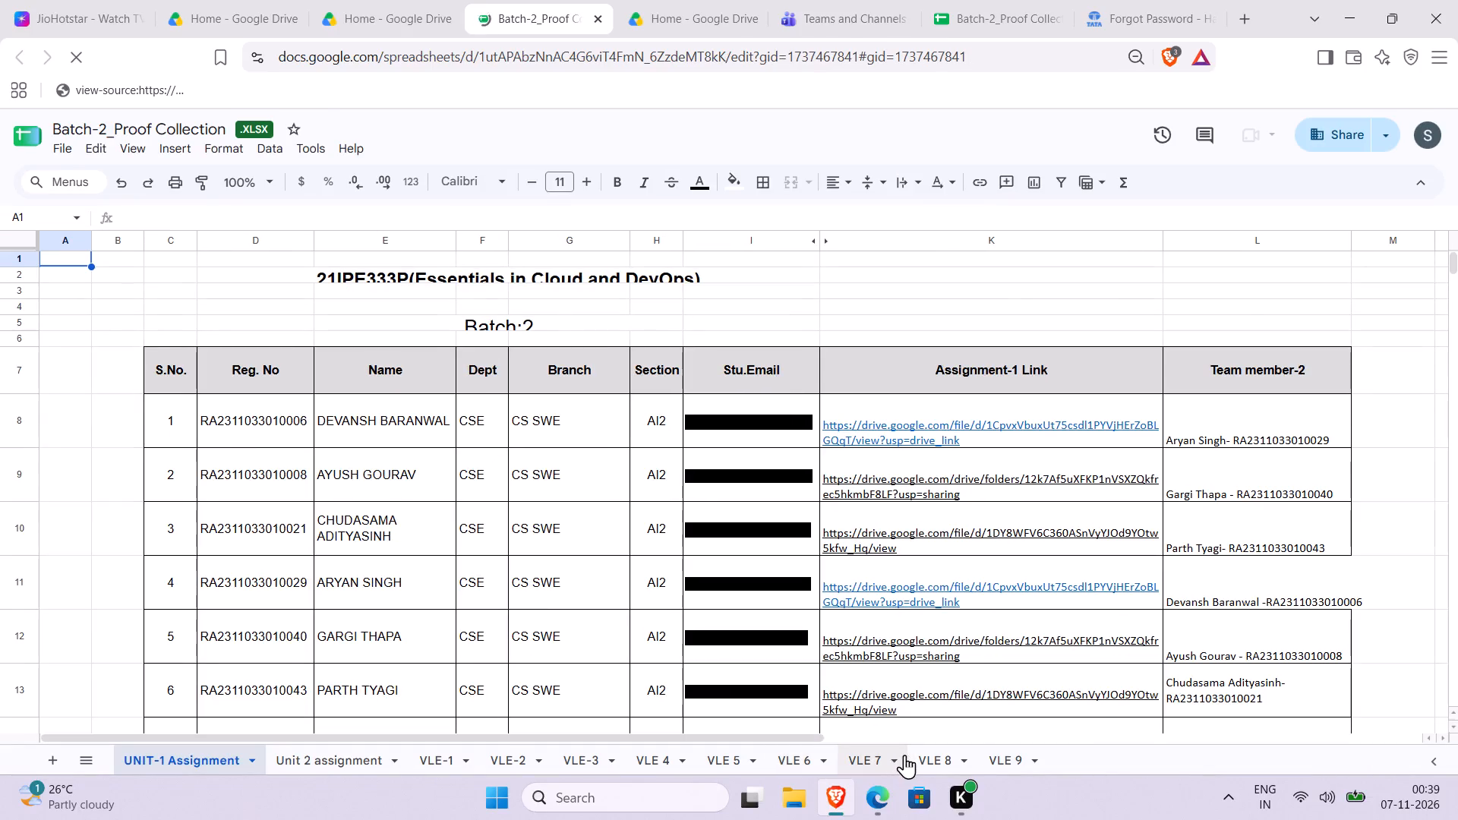
pyautogui.click(942, 762)
pyautogui.scroll(-1, 957, 483)
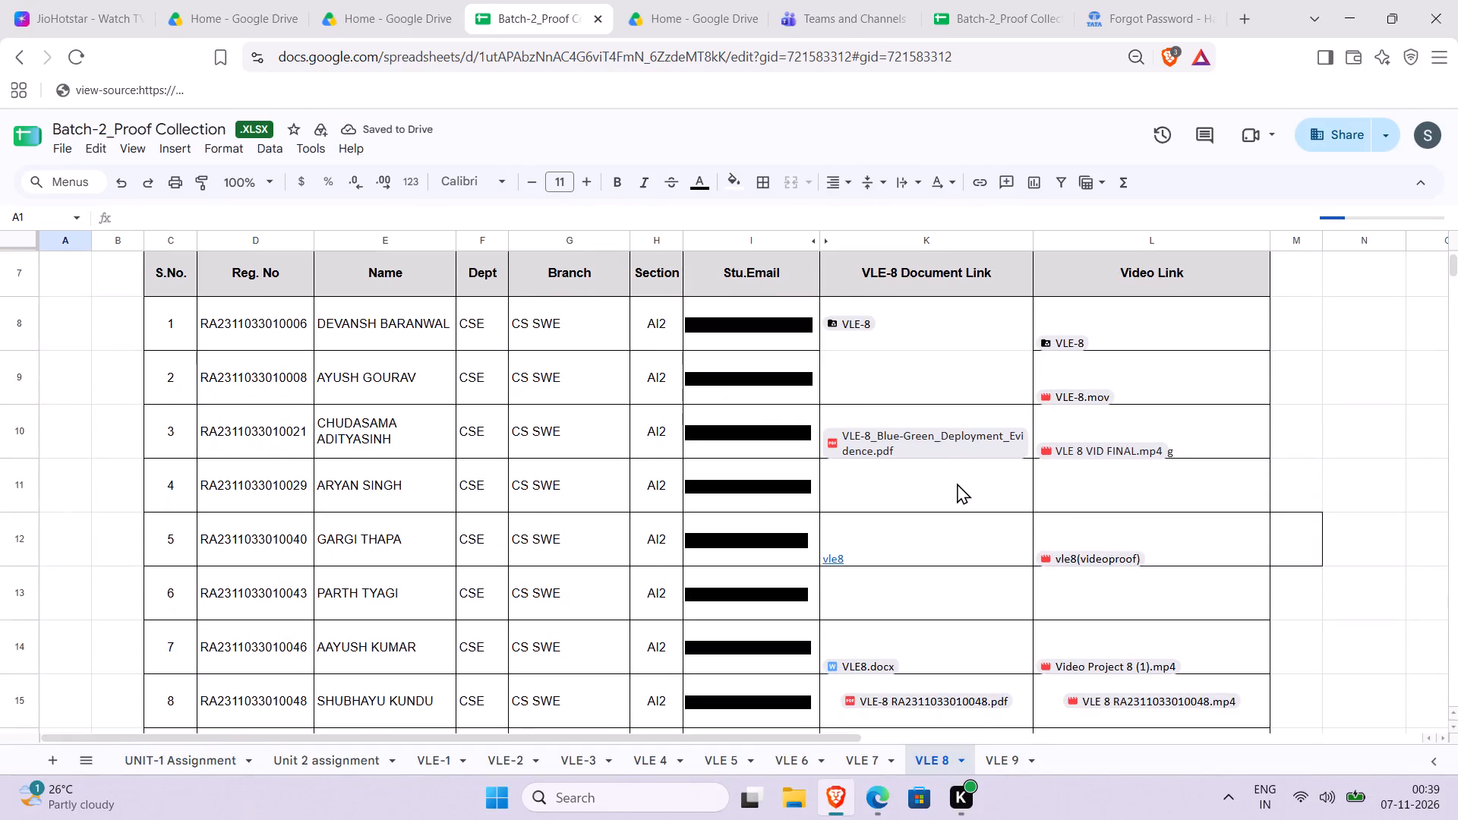
pyautogui.scroll(-1, 957, 483)
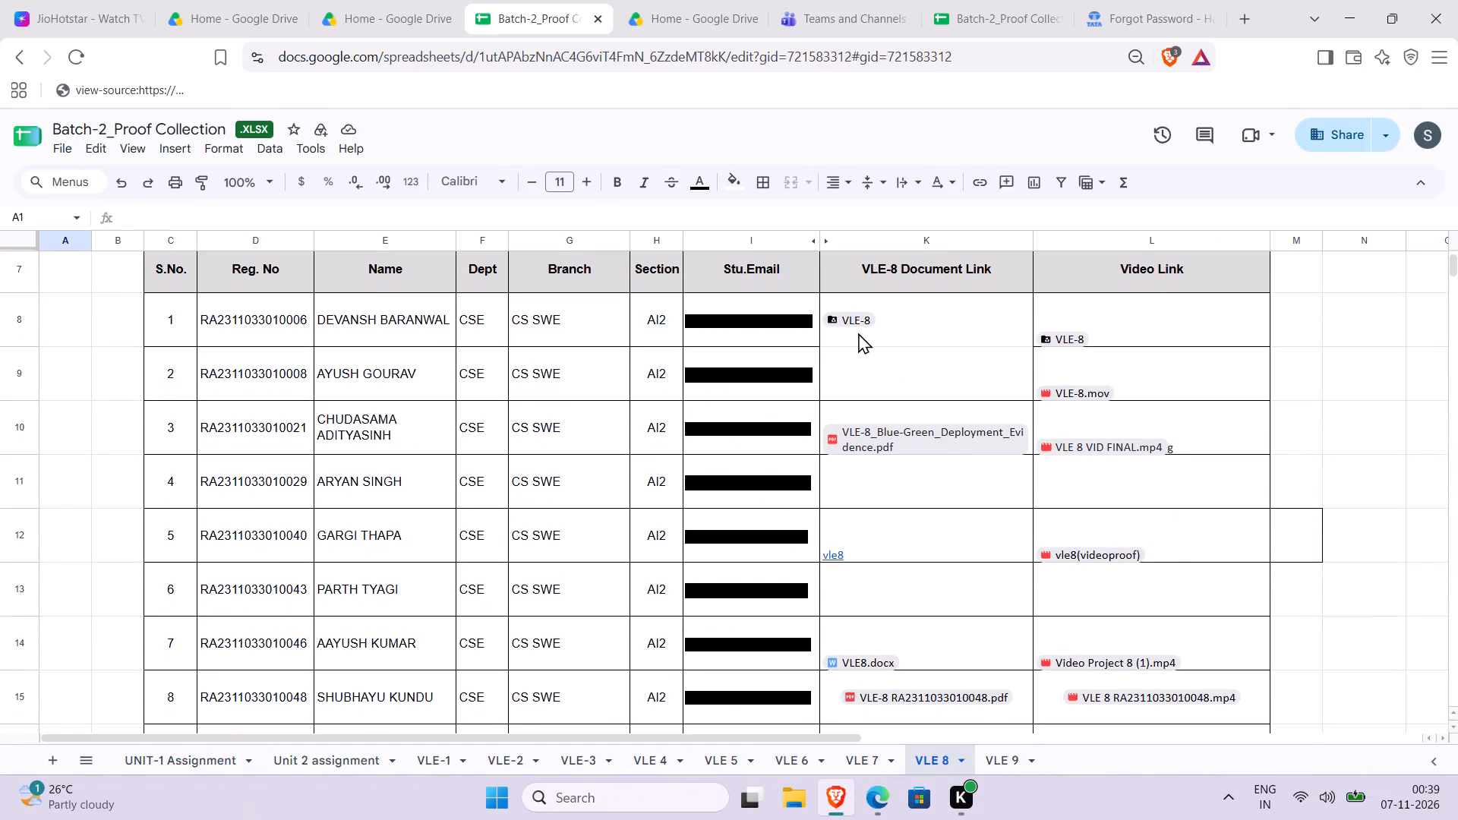
# Open the VLE-8 folder linked as the document of the first student in the list.
pyautogui.click(848, 322)
pyautogui.click(916, 456)
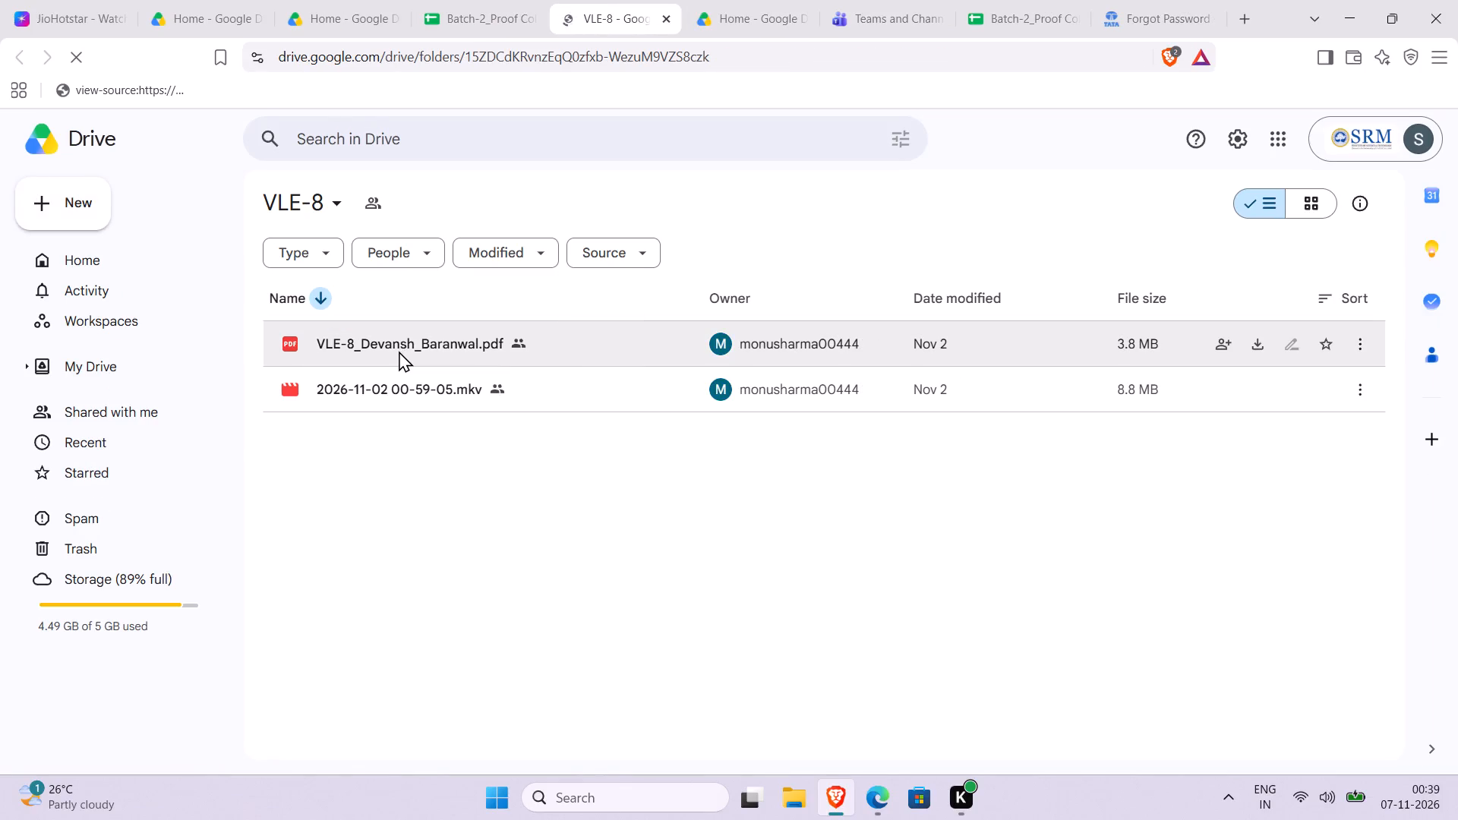
# Open the student's VLE-8 PDF report, examine its sections and screenshots through the last page, and close it.
pyautogui.doubleClick(399, 351)
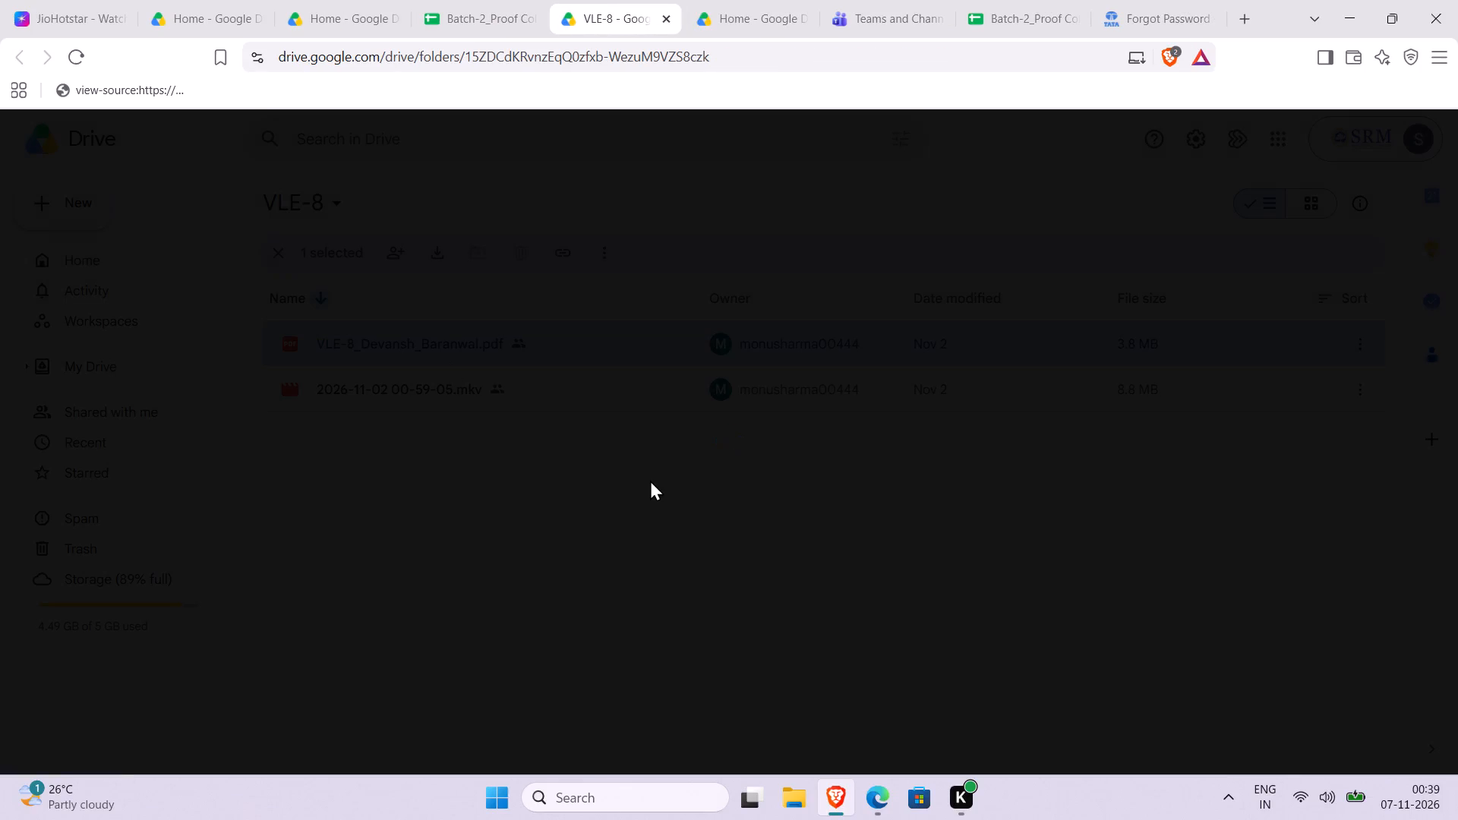
pyautogui.scroll(-1, 650, 480)
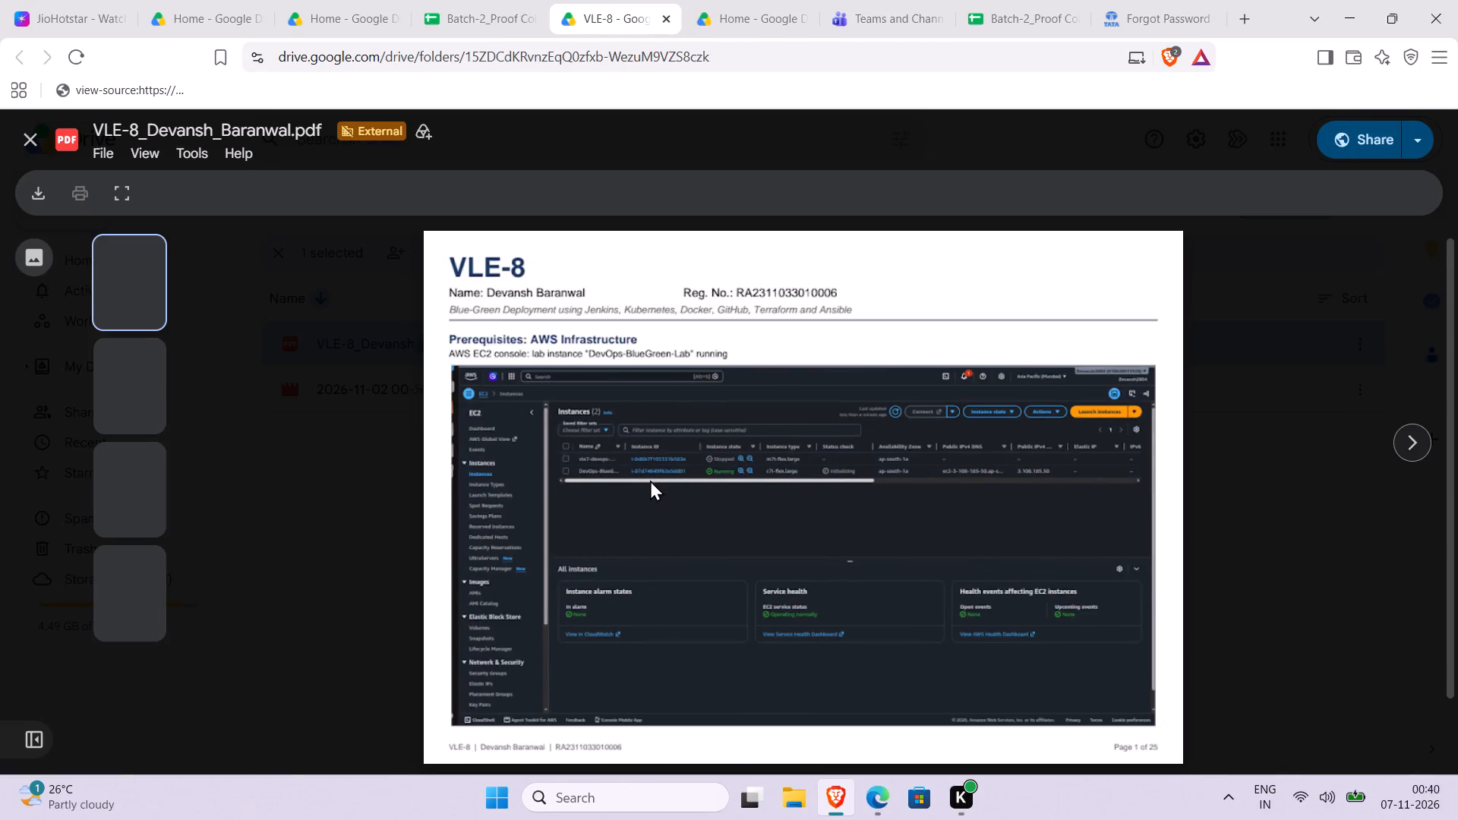
pyautogui.scroll(-7, 650, 480)
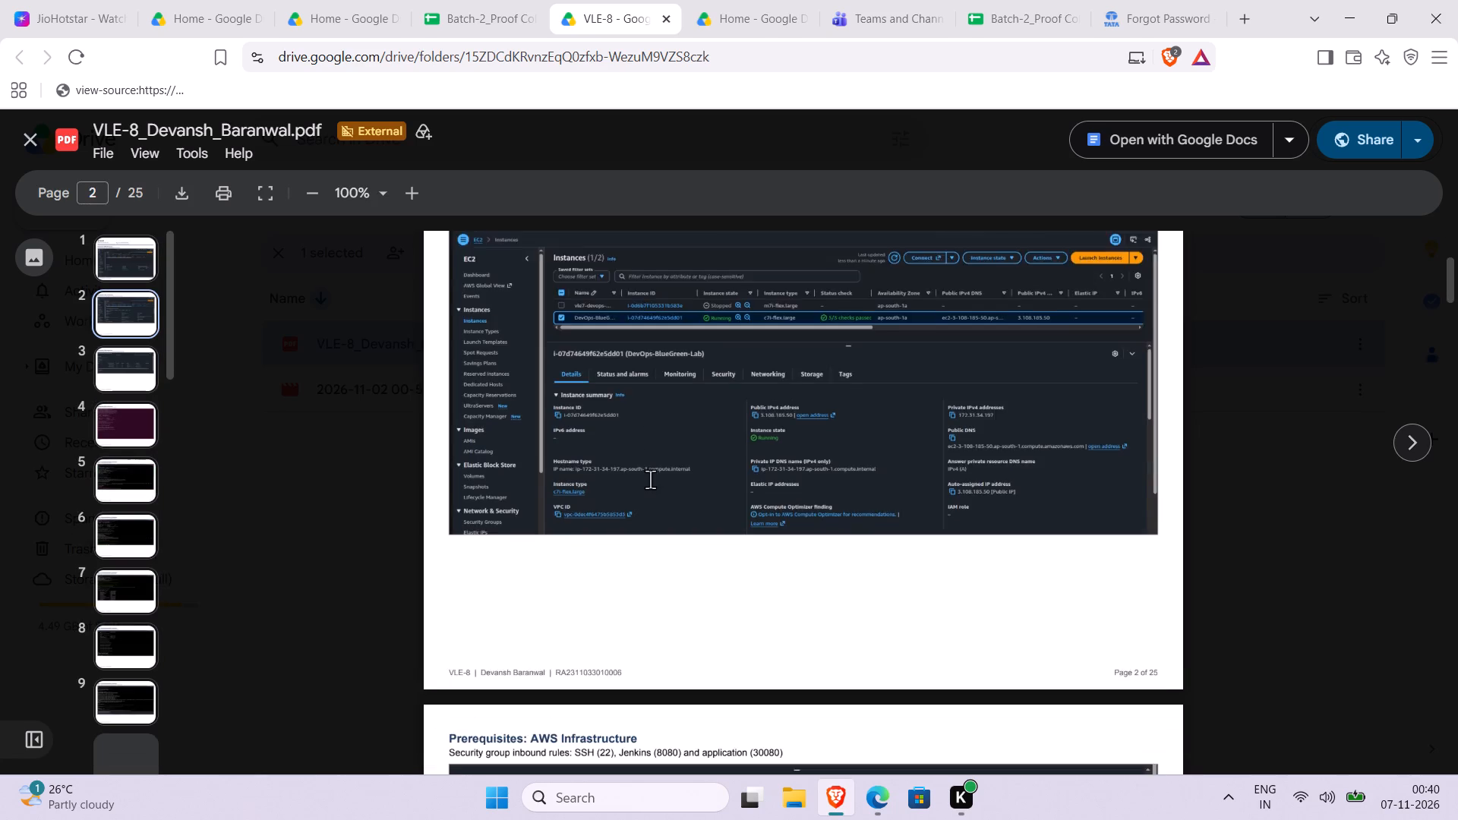
pyautogui.scroll(-5, 650, 479)
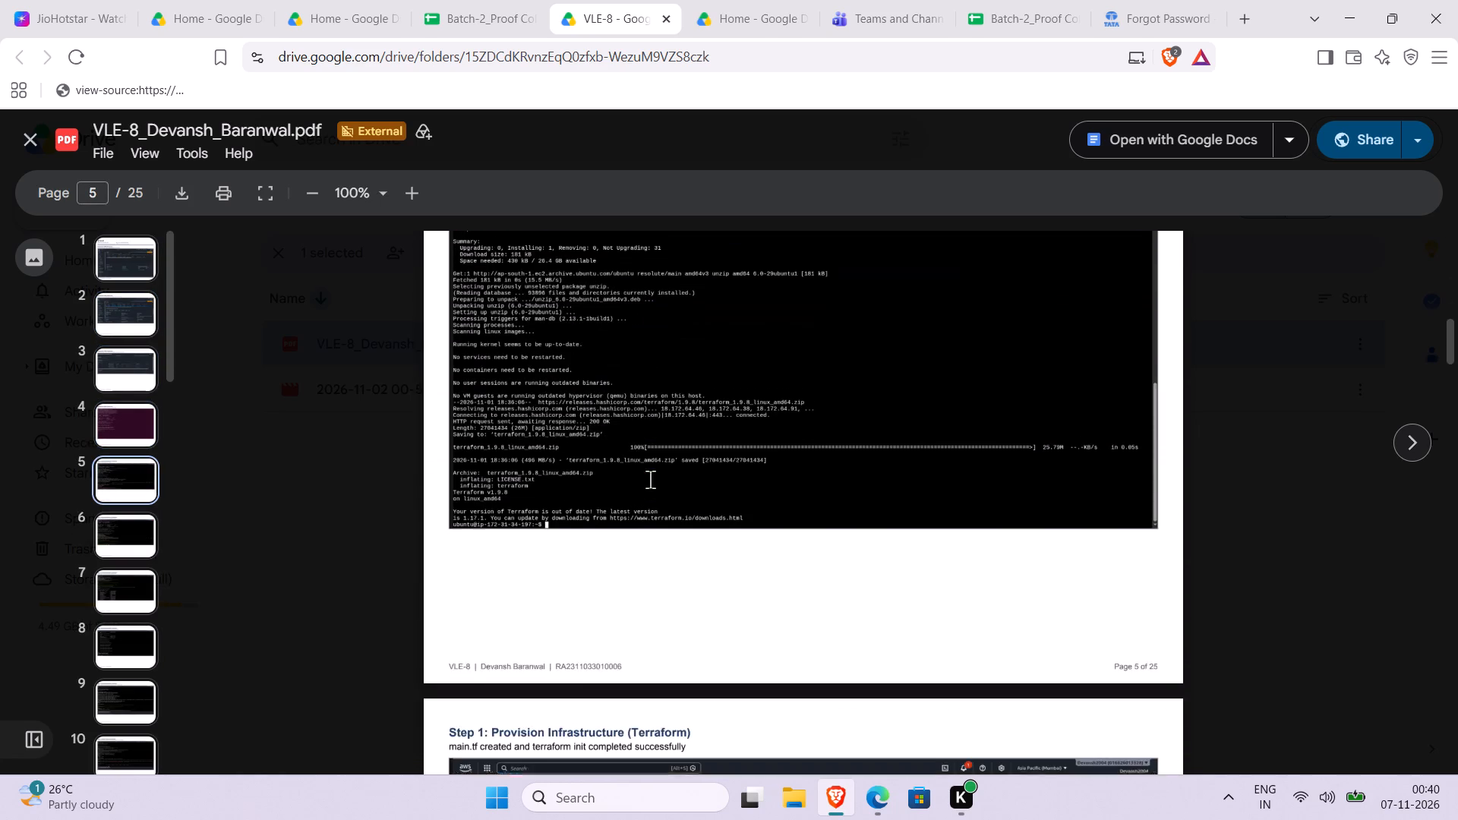
pyautogui.scroll(-6, 650, 479)
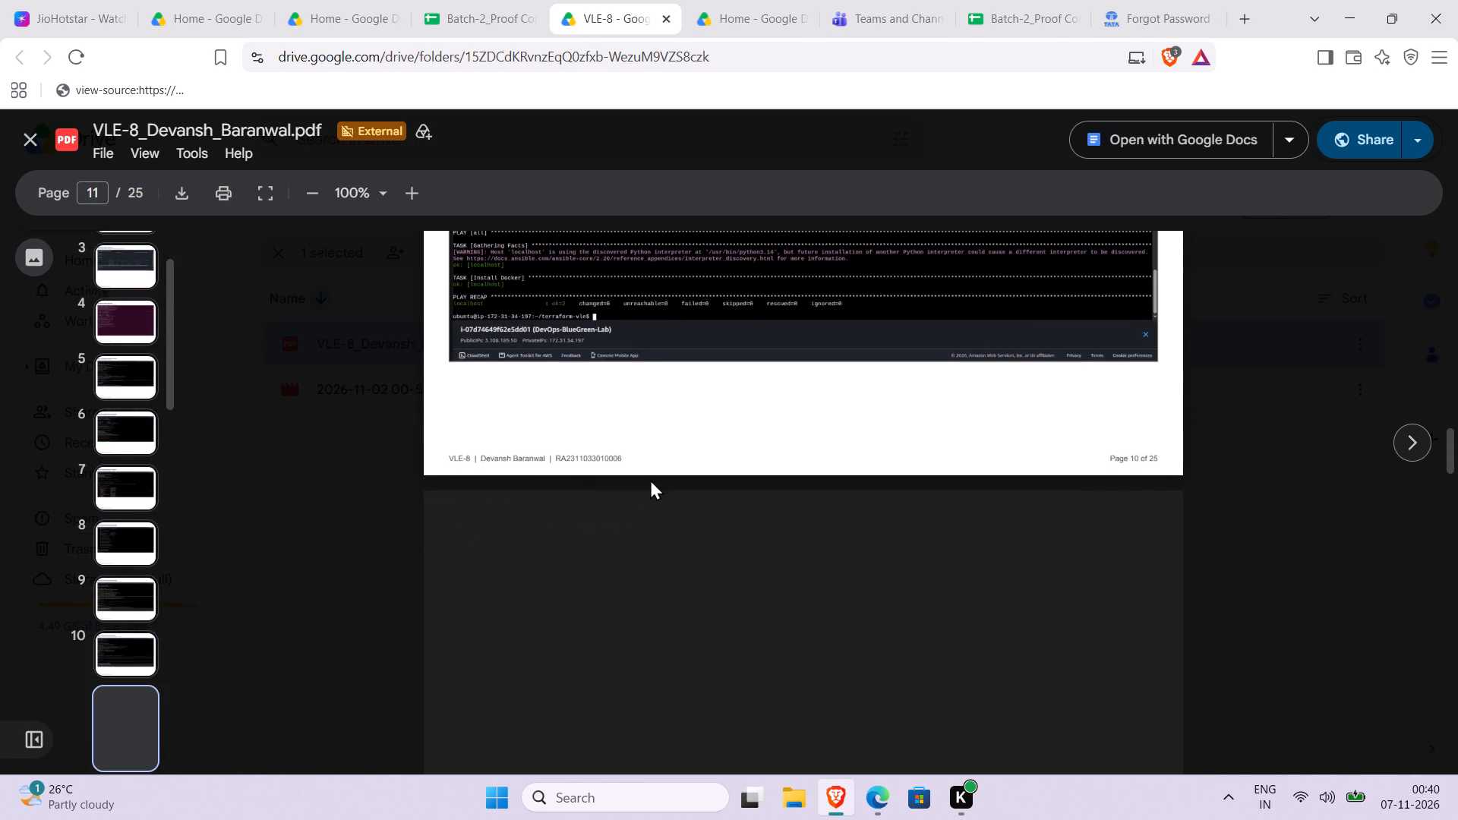
pyautogui.scroll(-6, 650, 479)
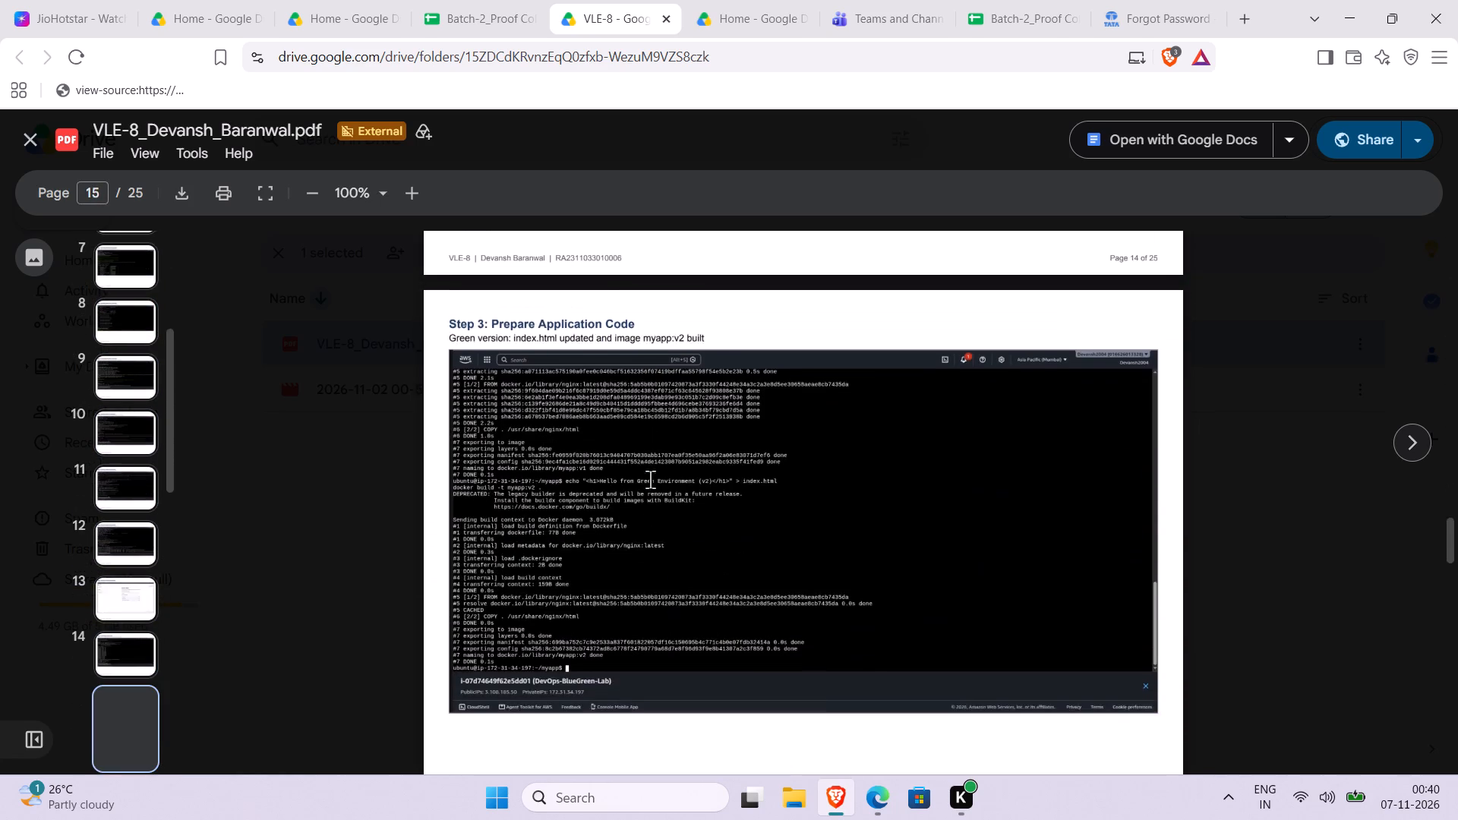
pyautogui.scroll(-16, 650, 479)
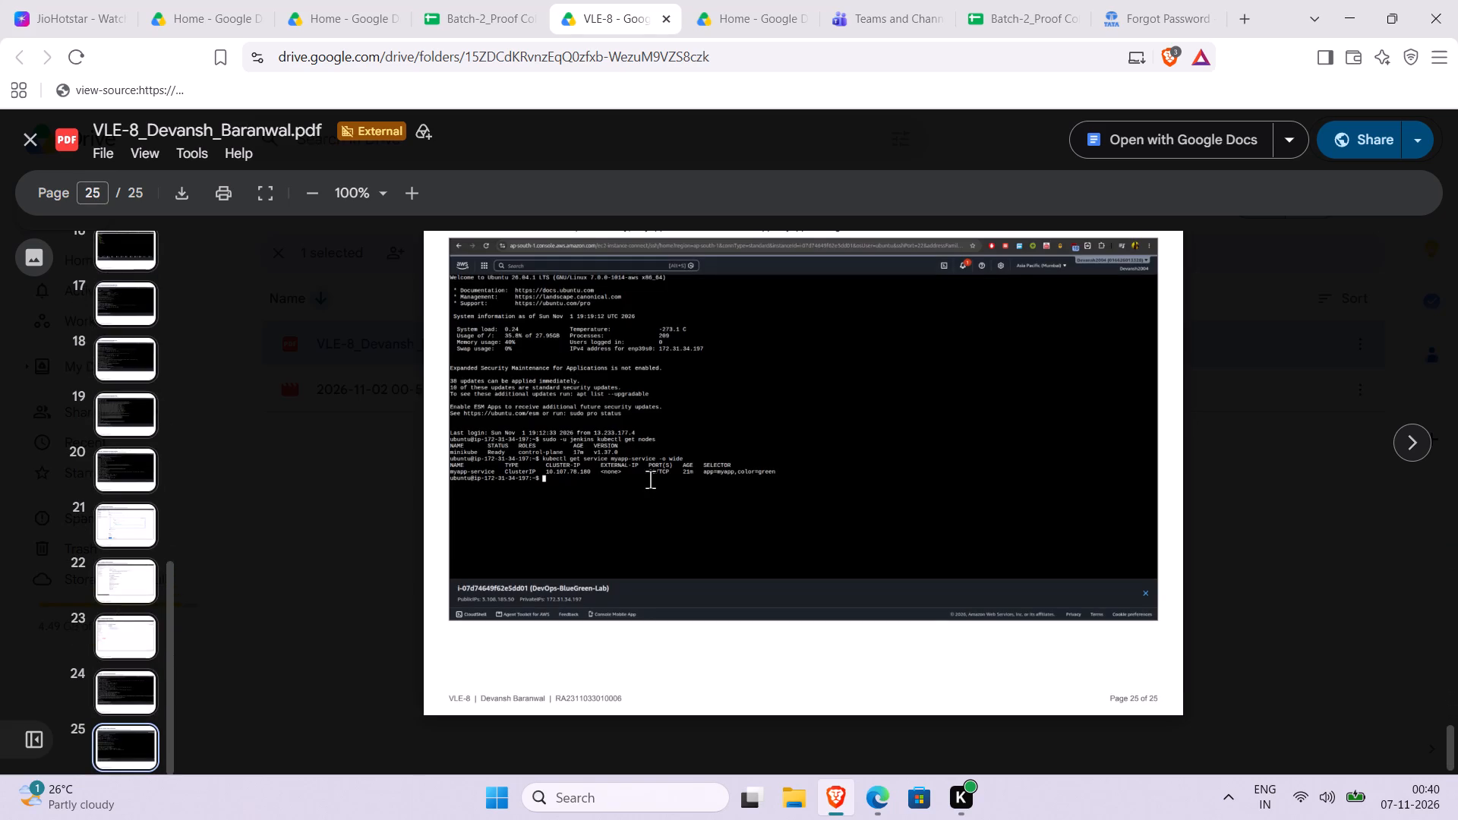
pyautogui.scroll(2, 650, 479)
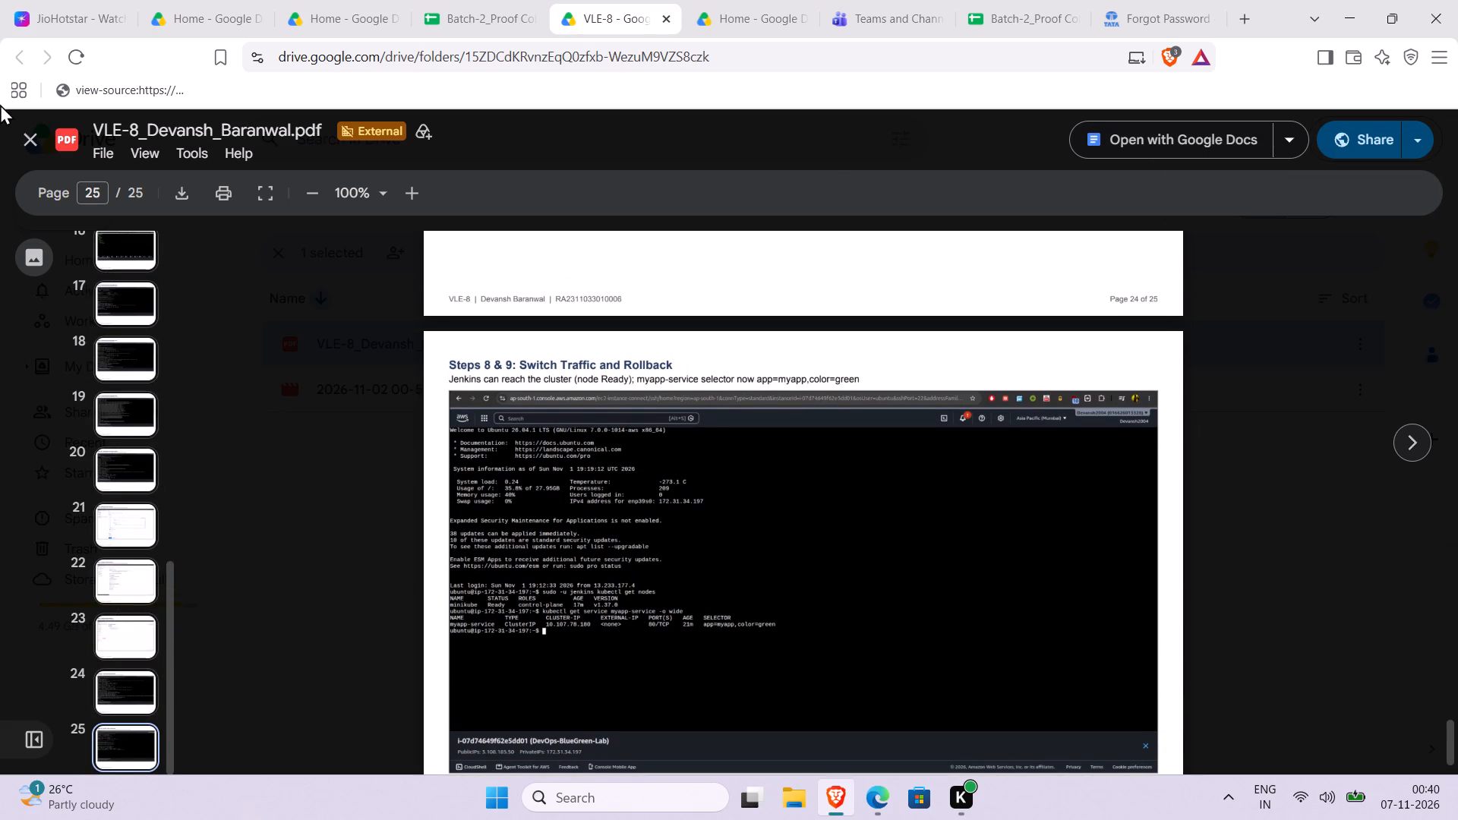
pyautogui.click(27, 134)
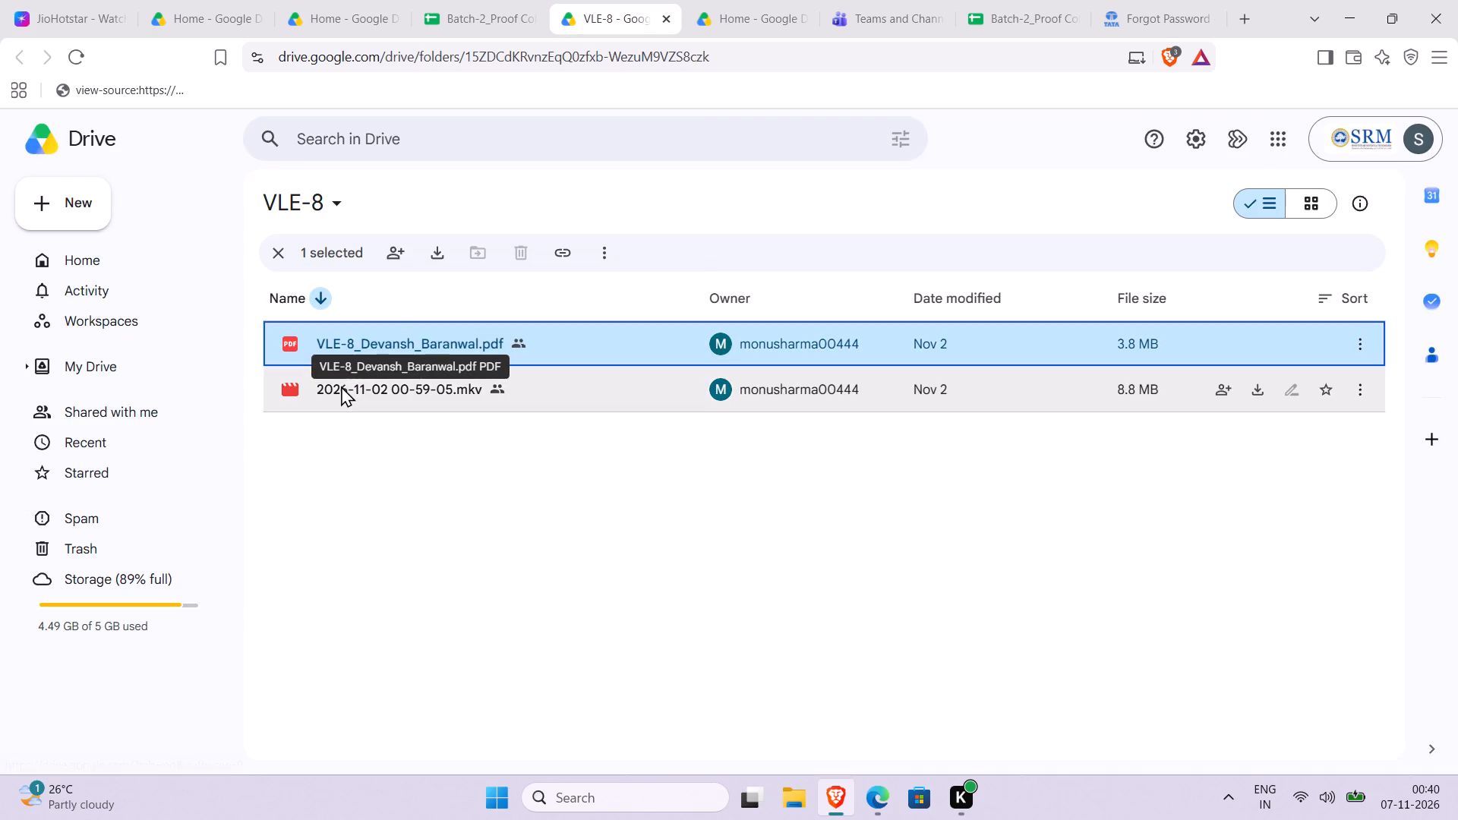
pyautogui.doubleClick(341, 386)
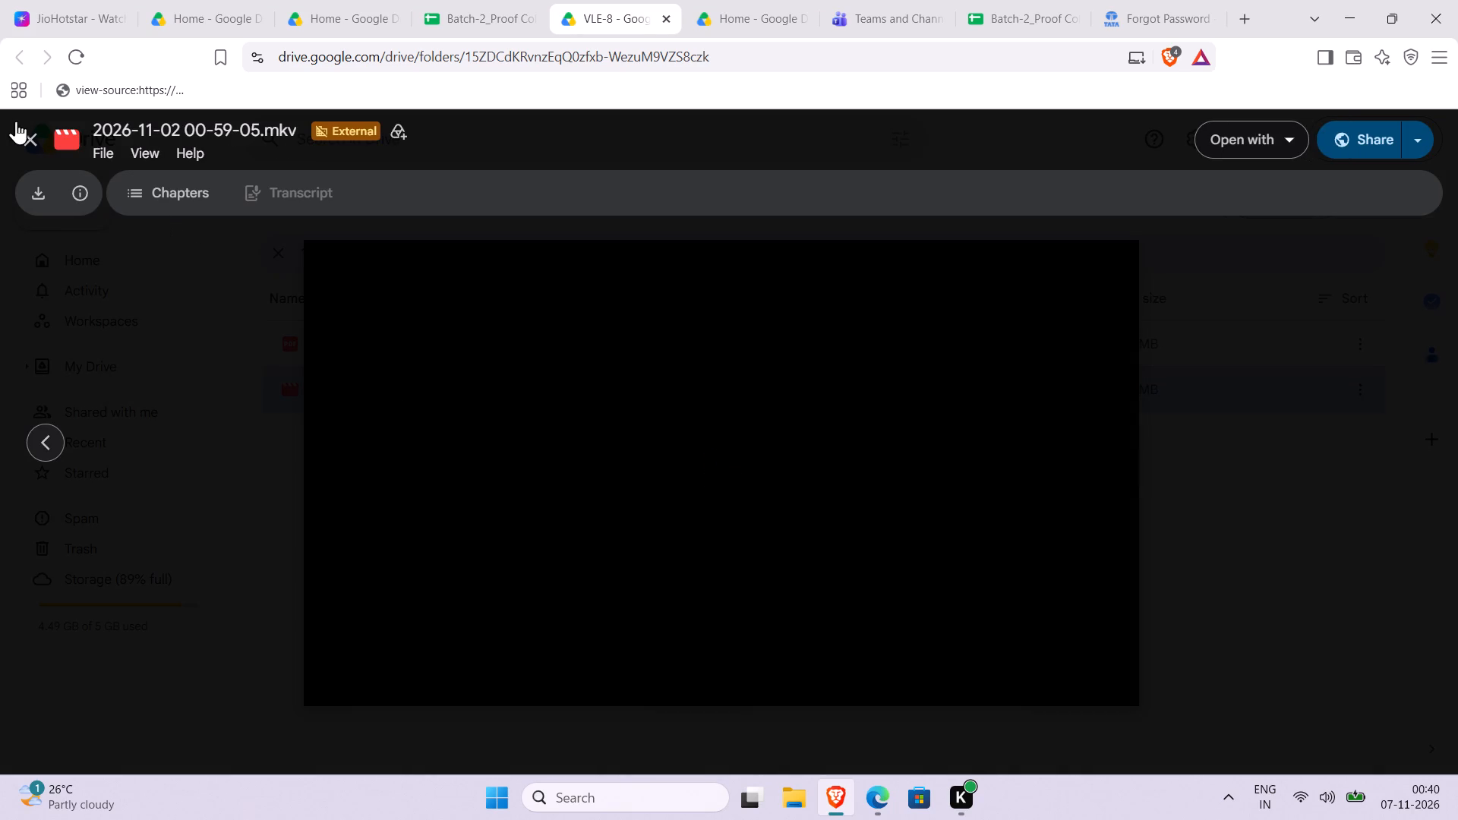
pyautogui.click(504, 611)
pyautogui.click(638, 621)
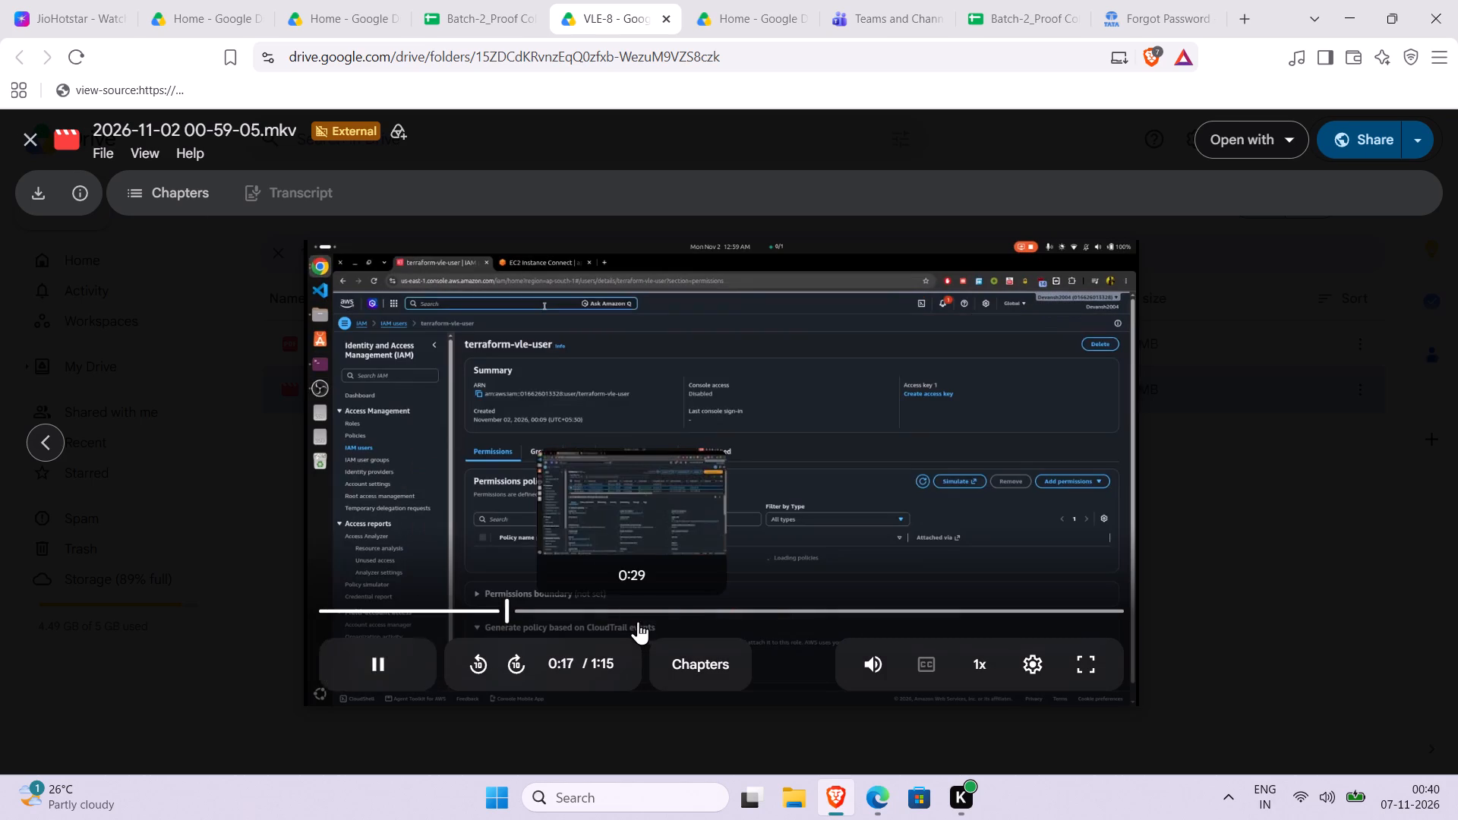
pyautogui.click(1055, 619)
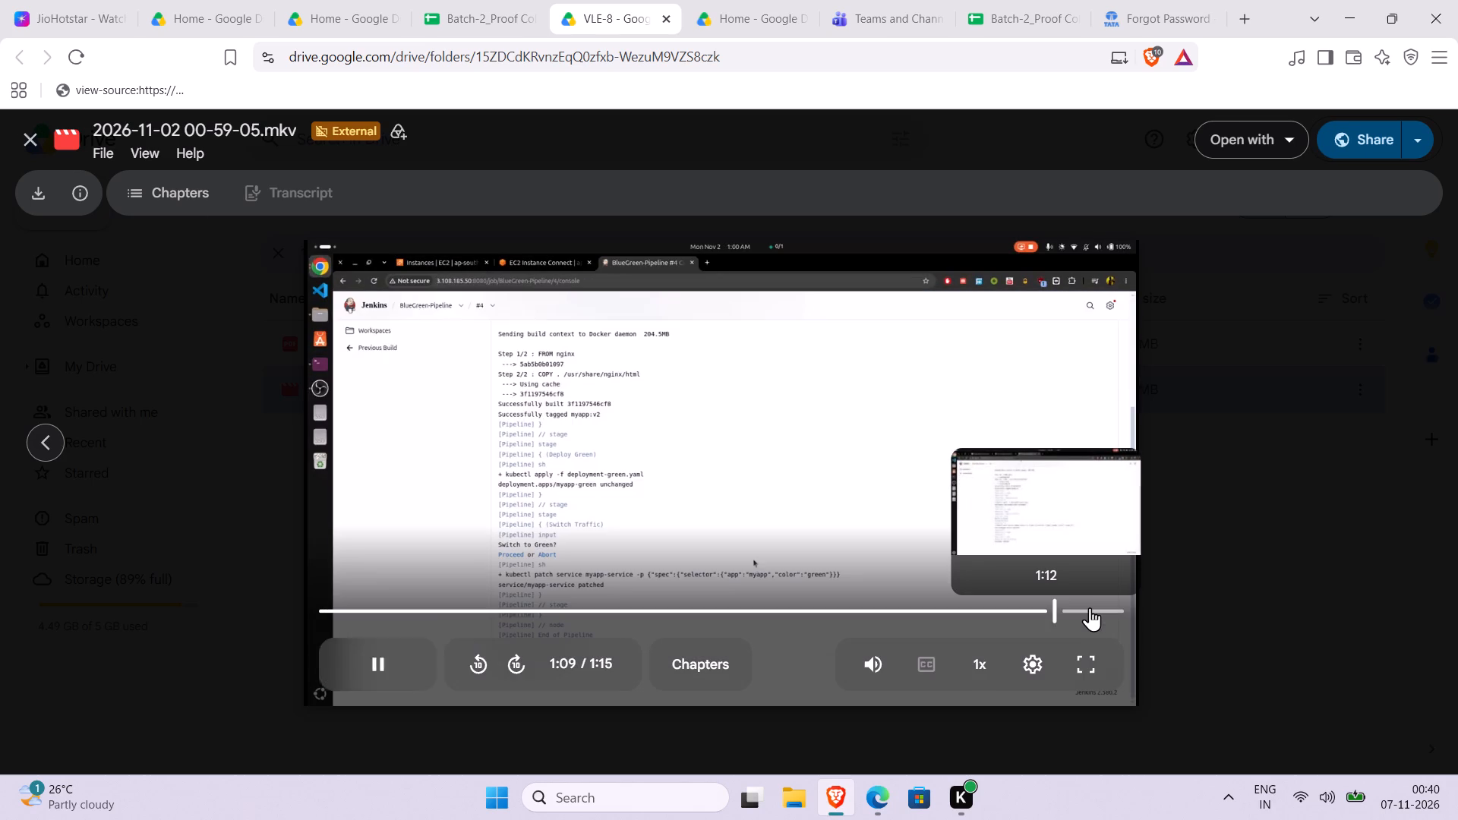
pyautogui.click(1090, 607)
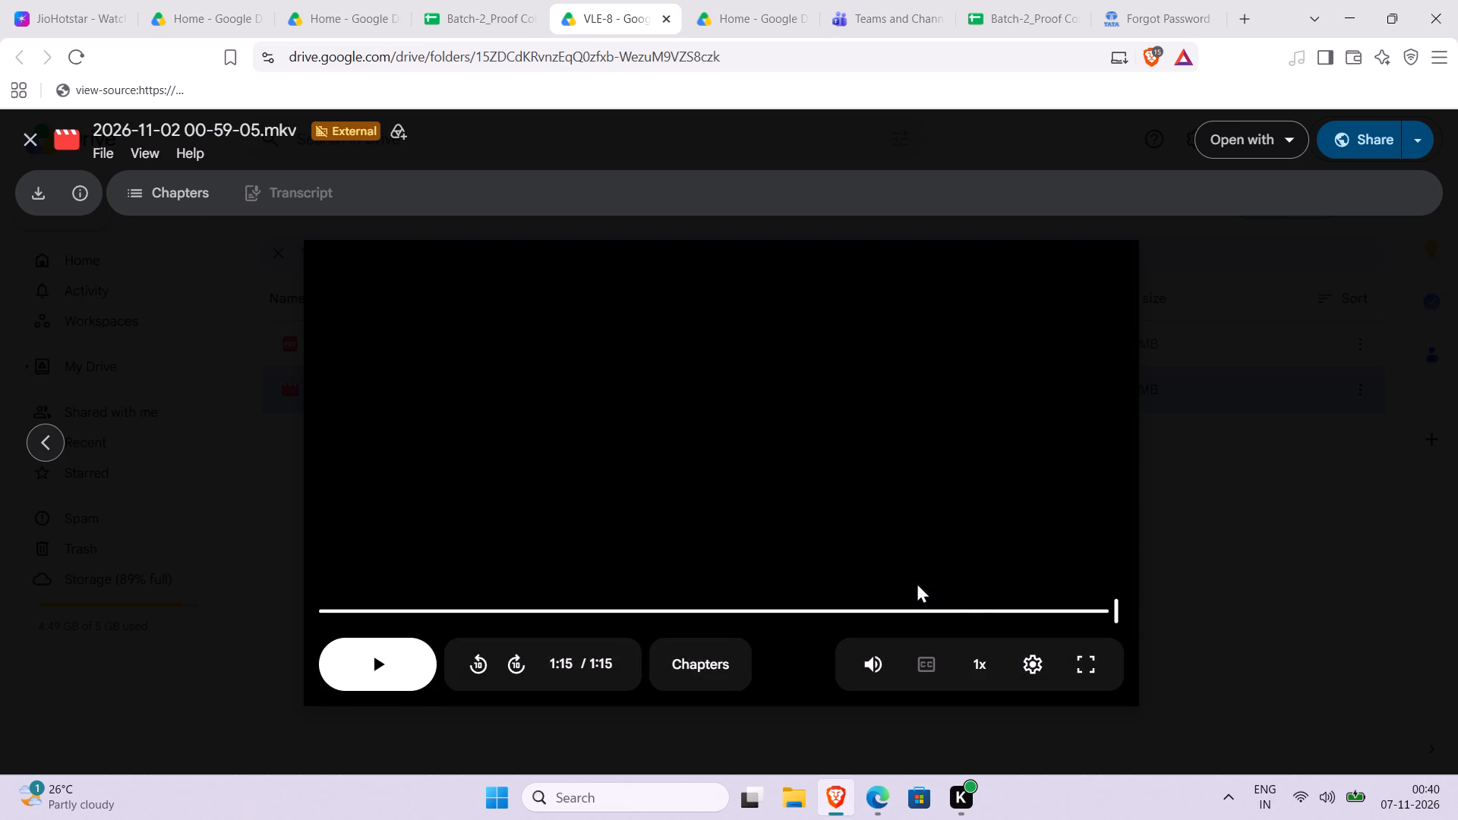
# Go back through the video's Jenkins section to examine the dashboard, the BlueGreen-Pipeline page and the build's console output.
pyautogui.click(982, 612)
pyautogui.click(943, 609)
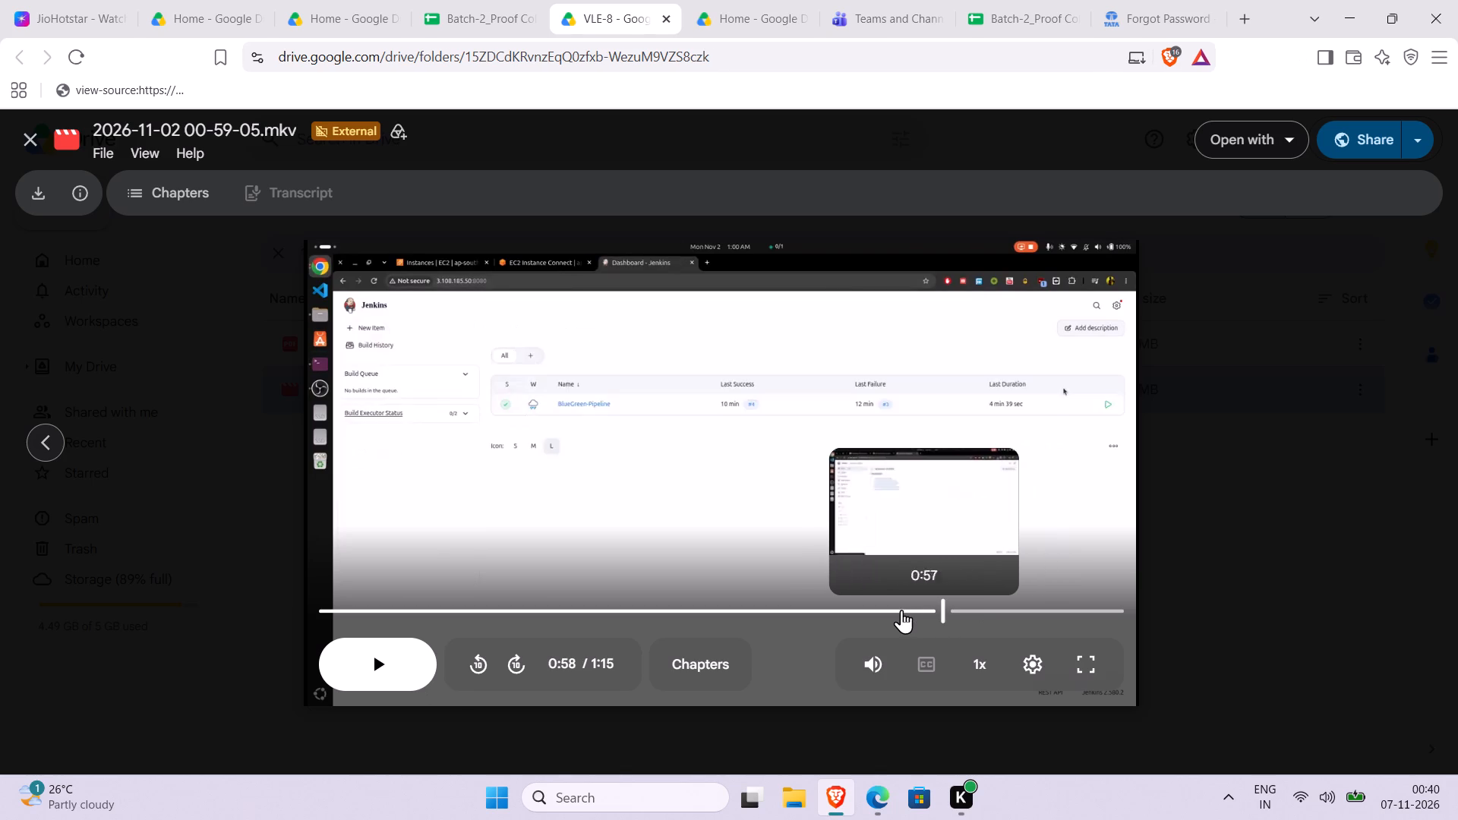
pyautogui.click(901, 610)
pyautogui.click(963, 607)
pyautogui.click(989, 606)
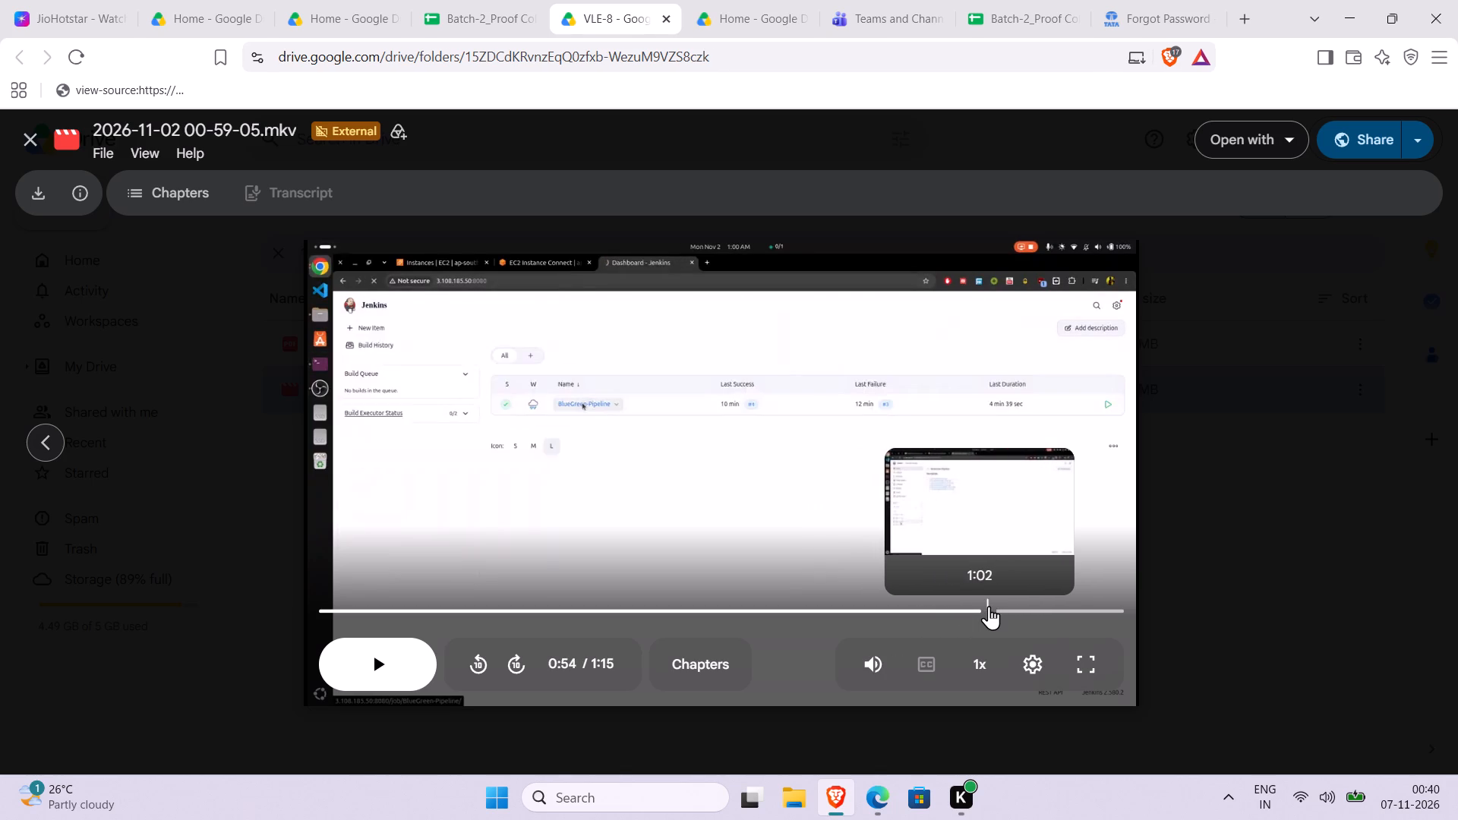
pyautogui.click(923, 611)
pyautogui.click(951, 608)
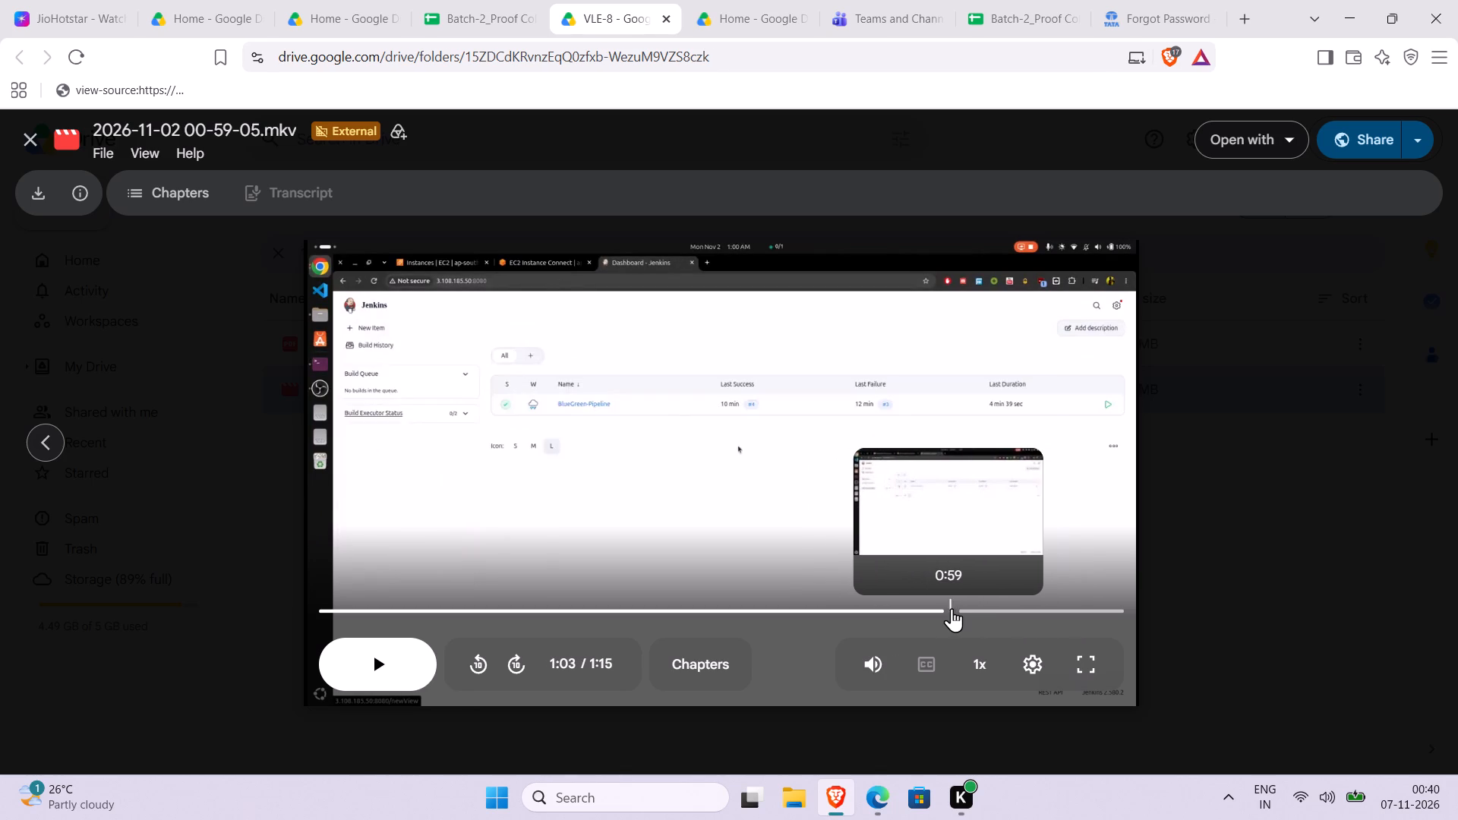
pyautogui.click(978, 608)
pyautogui.click(1008, 603)
pyautogui.click(1023, 600)
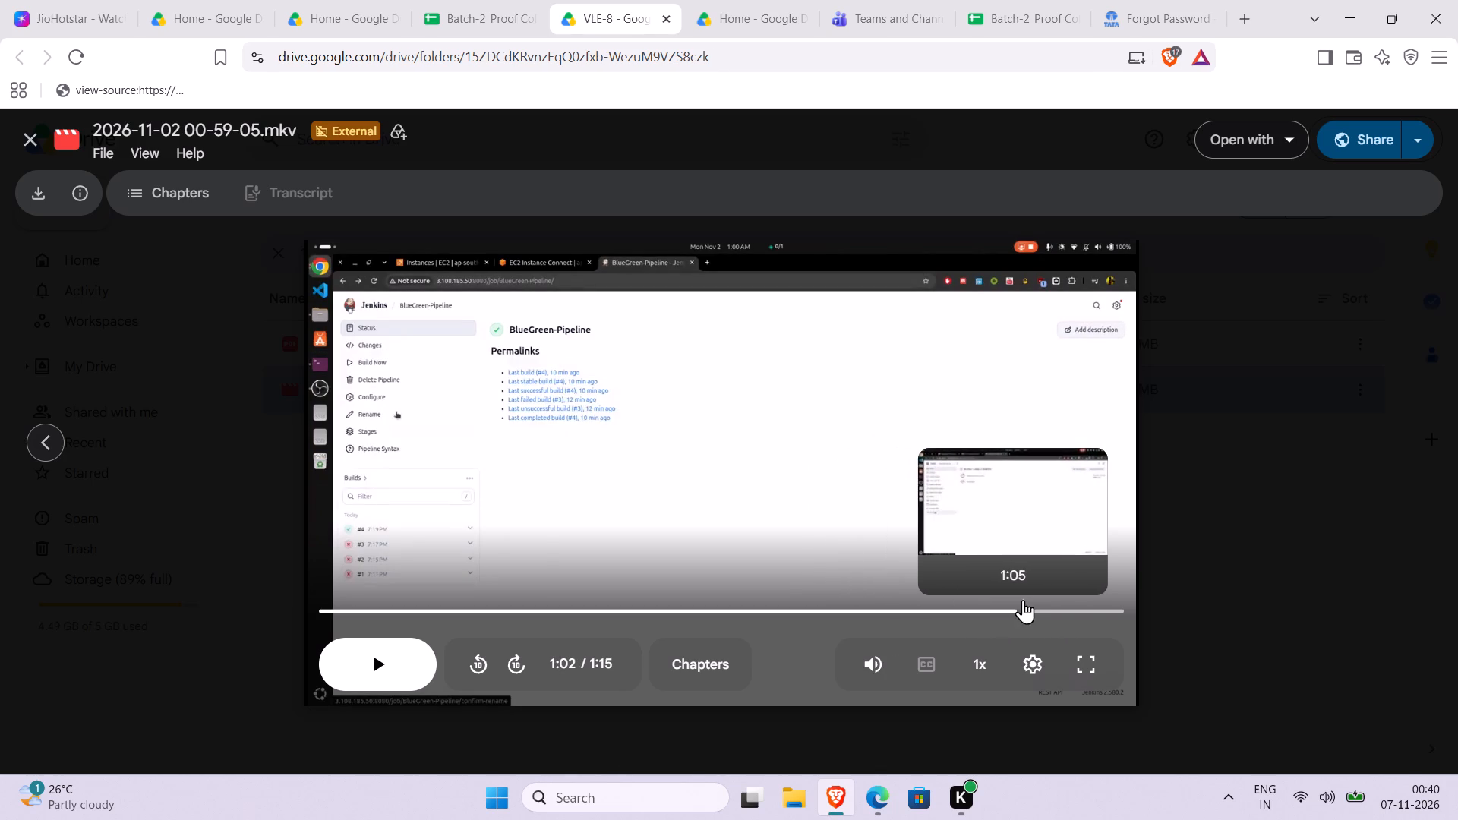
pyautogui.click(1028, 600)
pyautogui.click(1044, 601)
pyautogui.click(1056, 601)
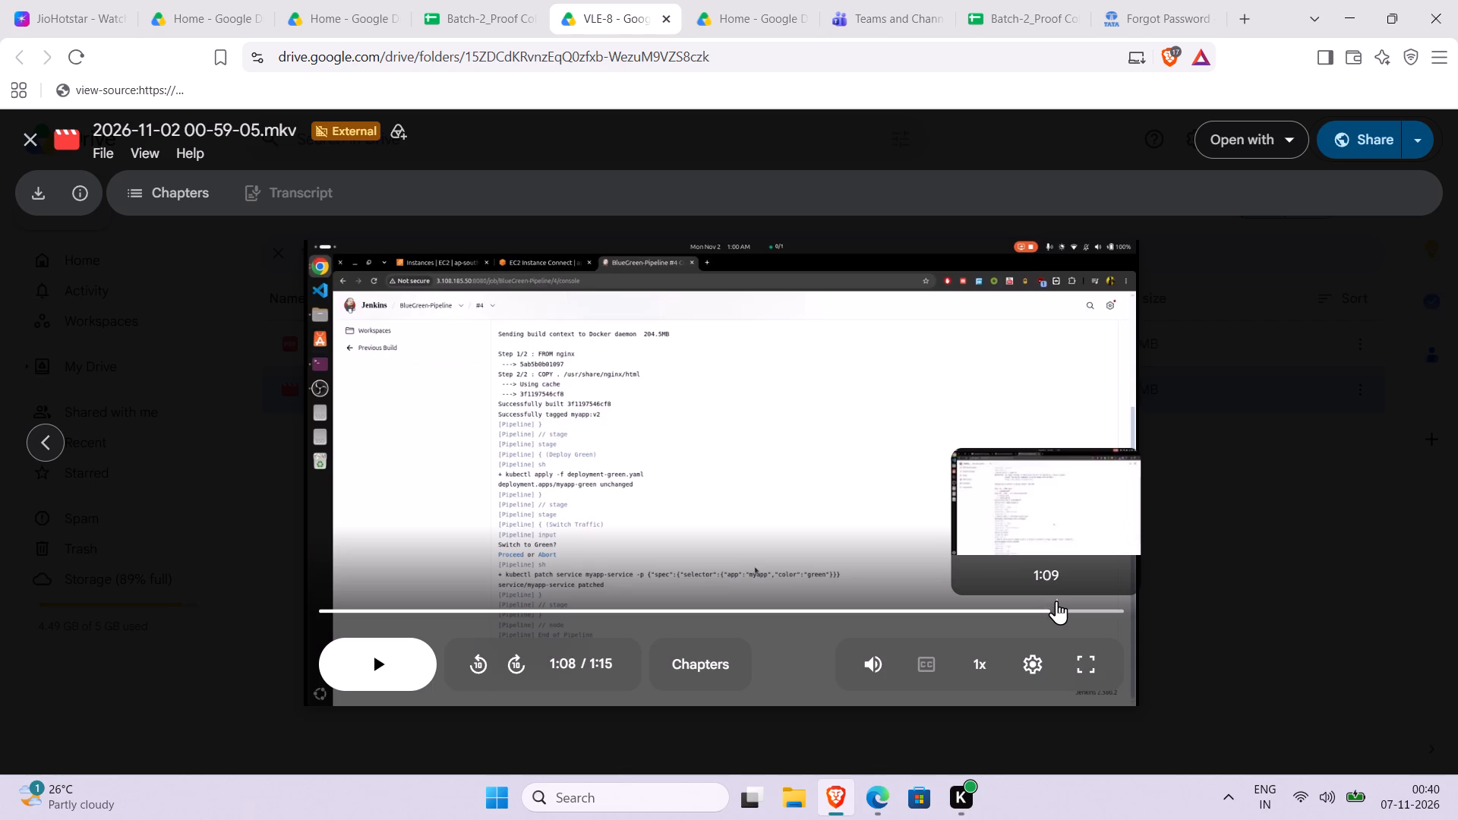
pyautogui.click(1068, 601)
pyautogui.click(1100, 605)
pyautogui.click(1131, 604)
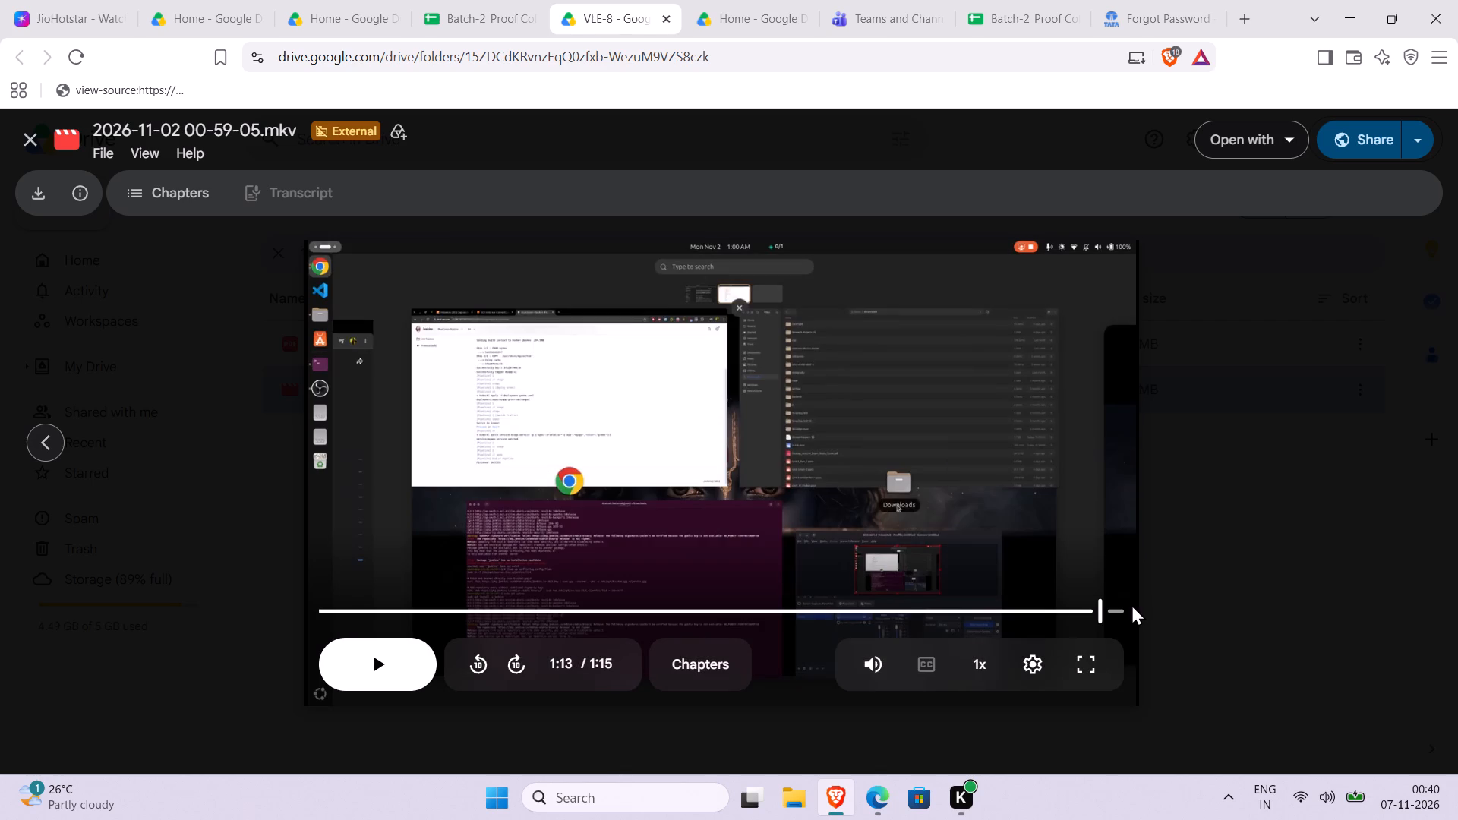
# Review the video's Jenkins pipeline section again, from the BlueGreen-Pipeline page through build #4's console output to the end.
pyautogui.click(972, 610)
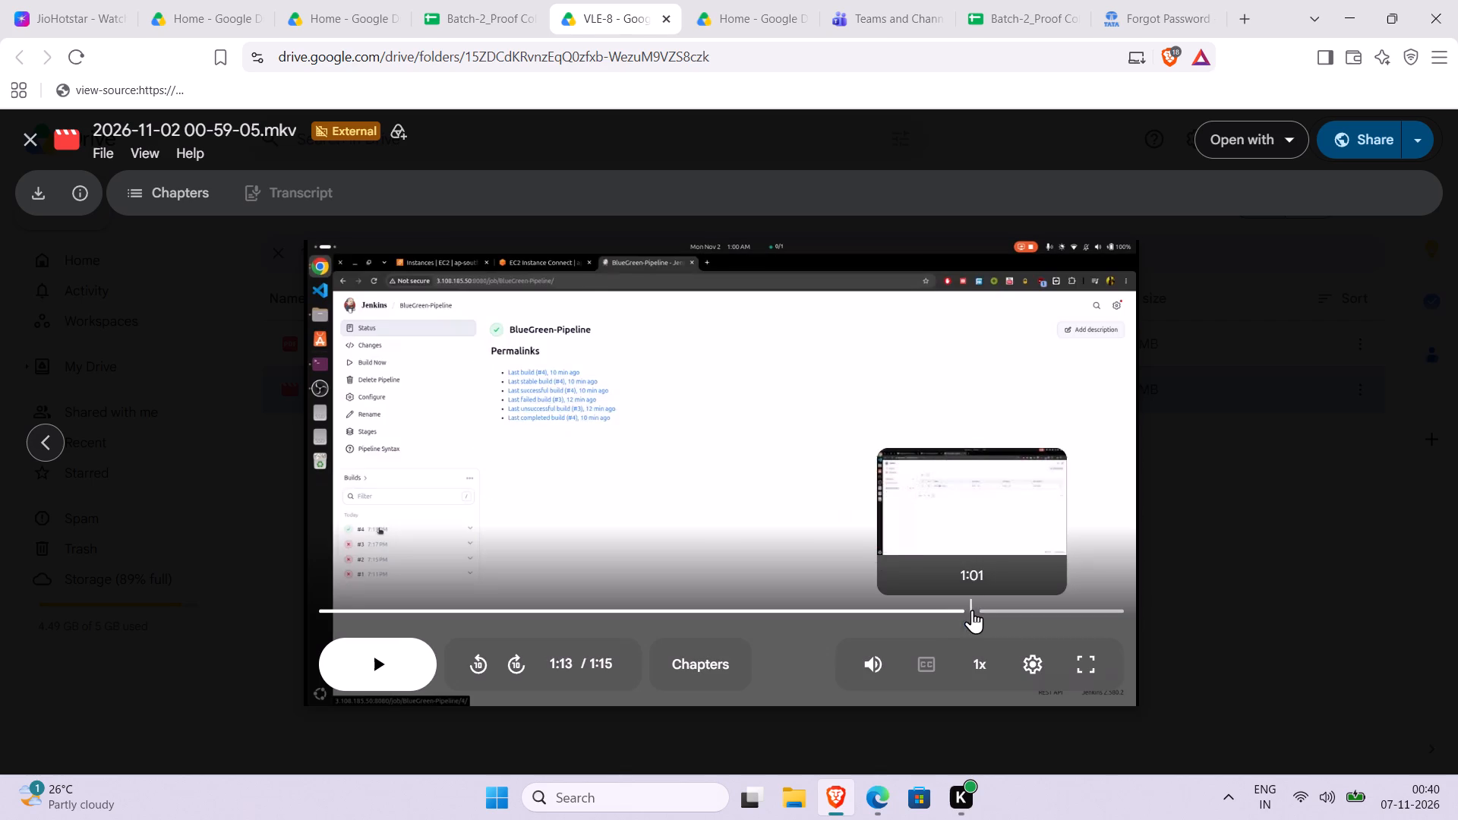
pyautogui.click(926, 613)
pyautogui.click(900, 609)
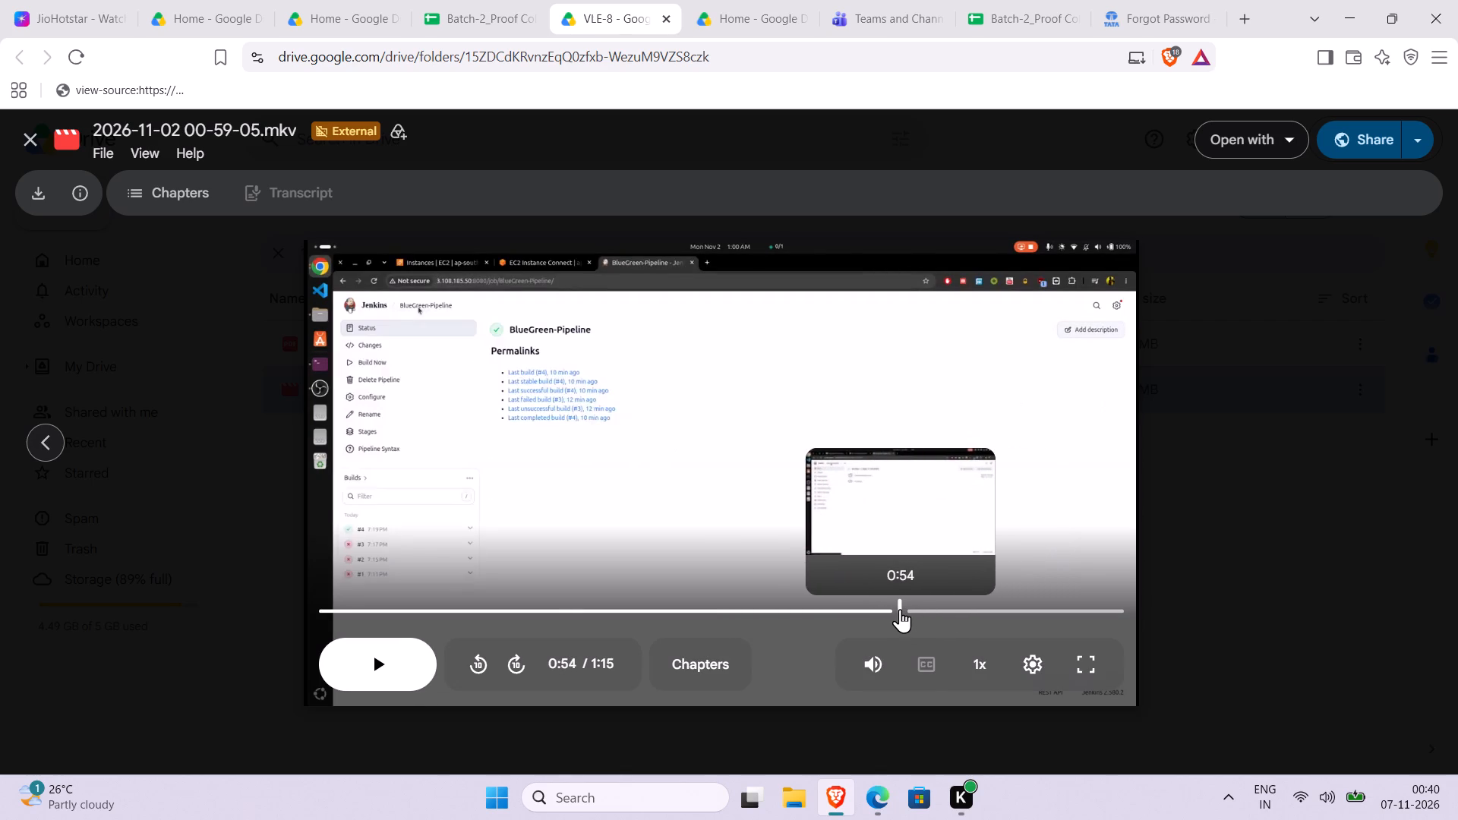
pyautogui.click(882, 607)
pyautogui.click(914, 610)
pyautogui.moveTo(940, 613); pyautogui.dragTo(998, 614)
pyautogui.click(998, 614)
pyautogui.click(1029, 616)
pyautogui.click(1059, 616)
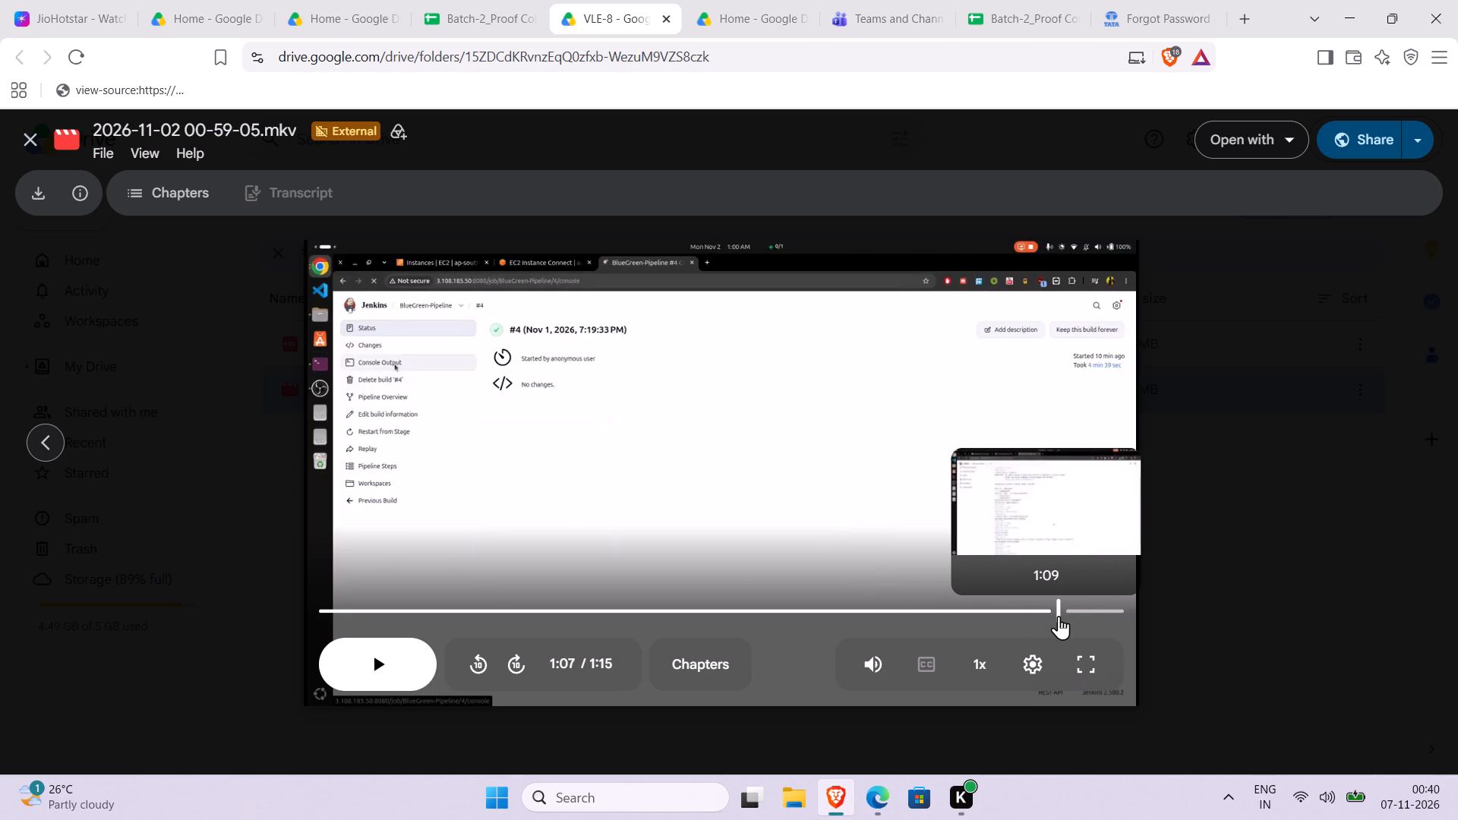
pyautogui.click(1074, 612)
pyautogui.click(1109, 613)
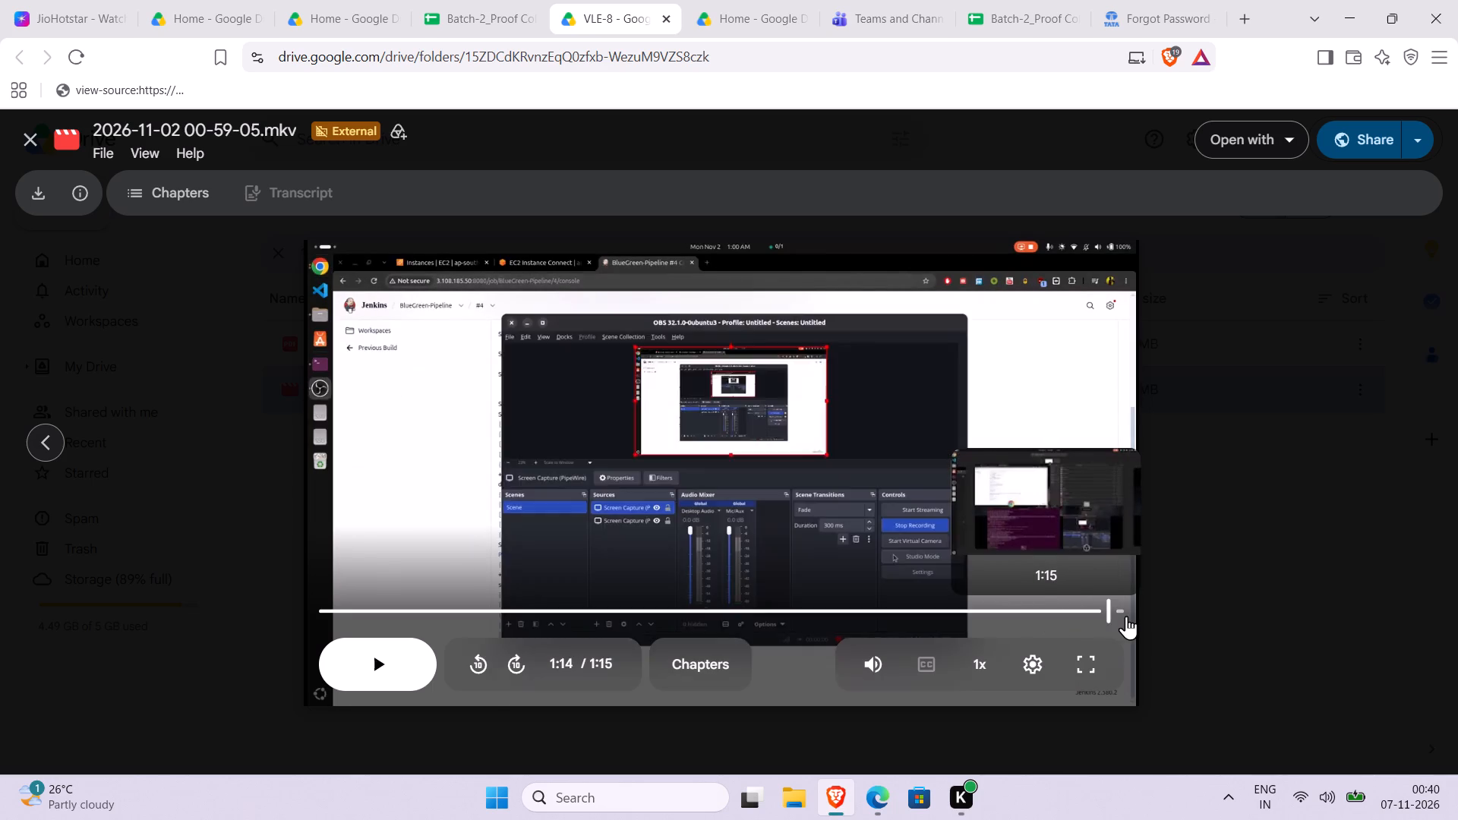
pyautogui.click(1126, 616)
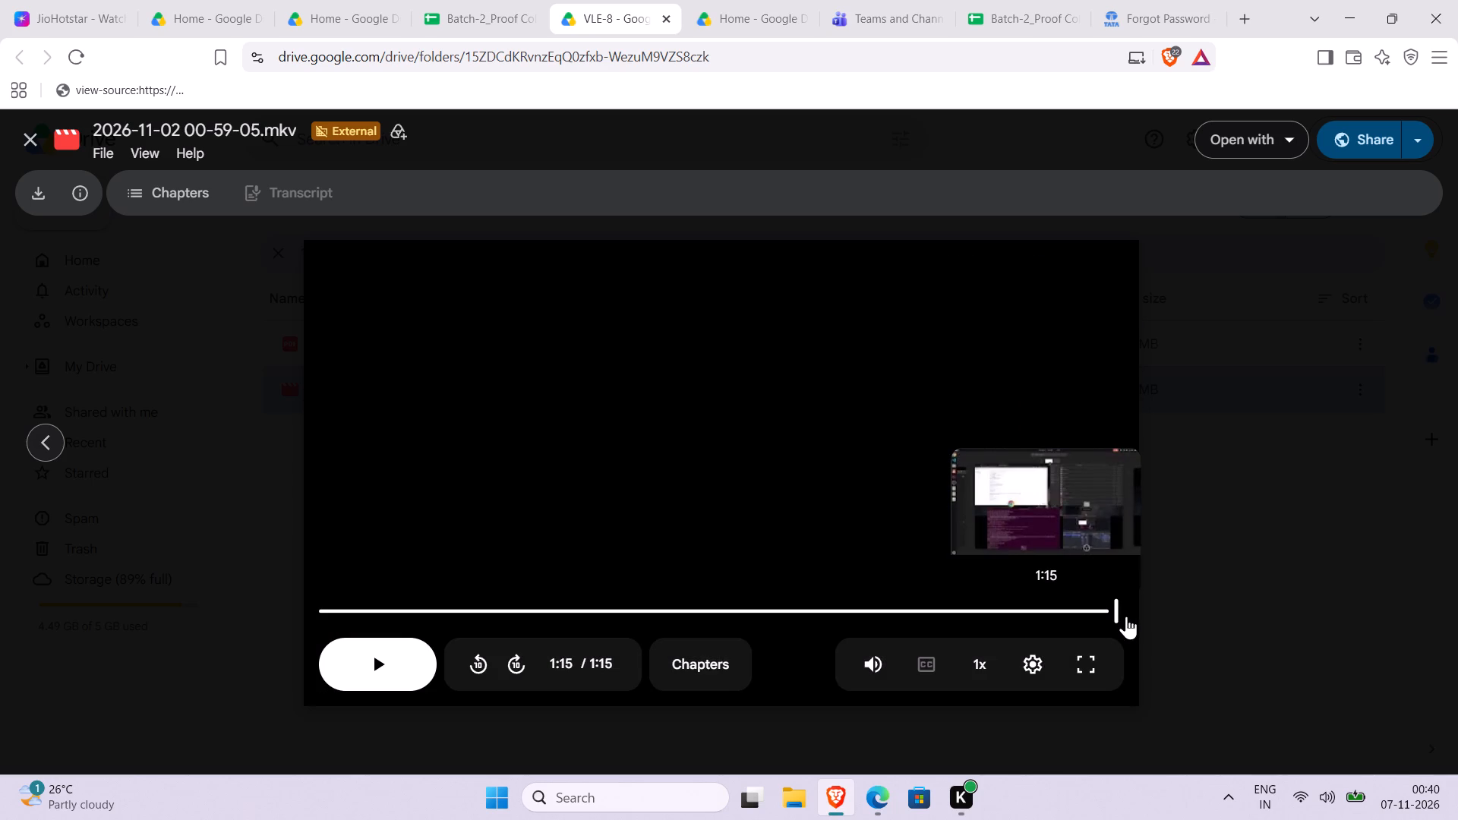
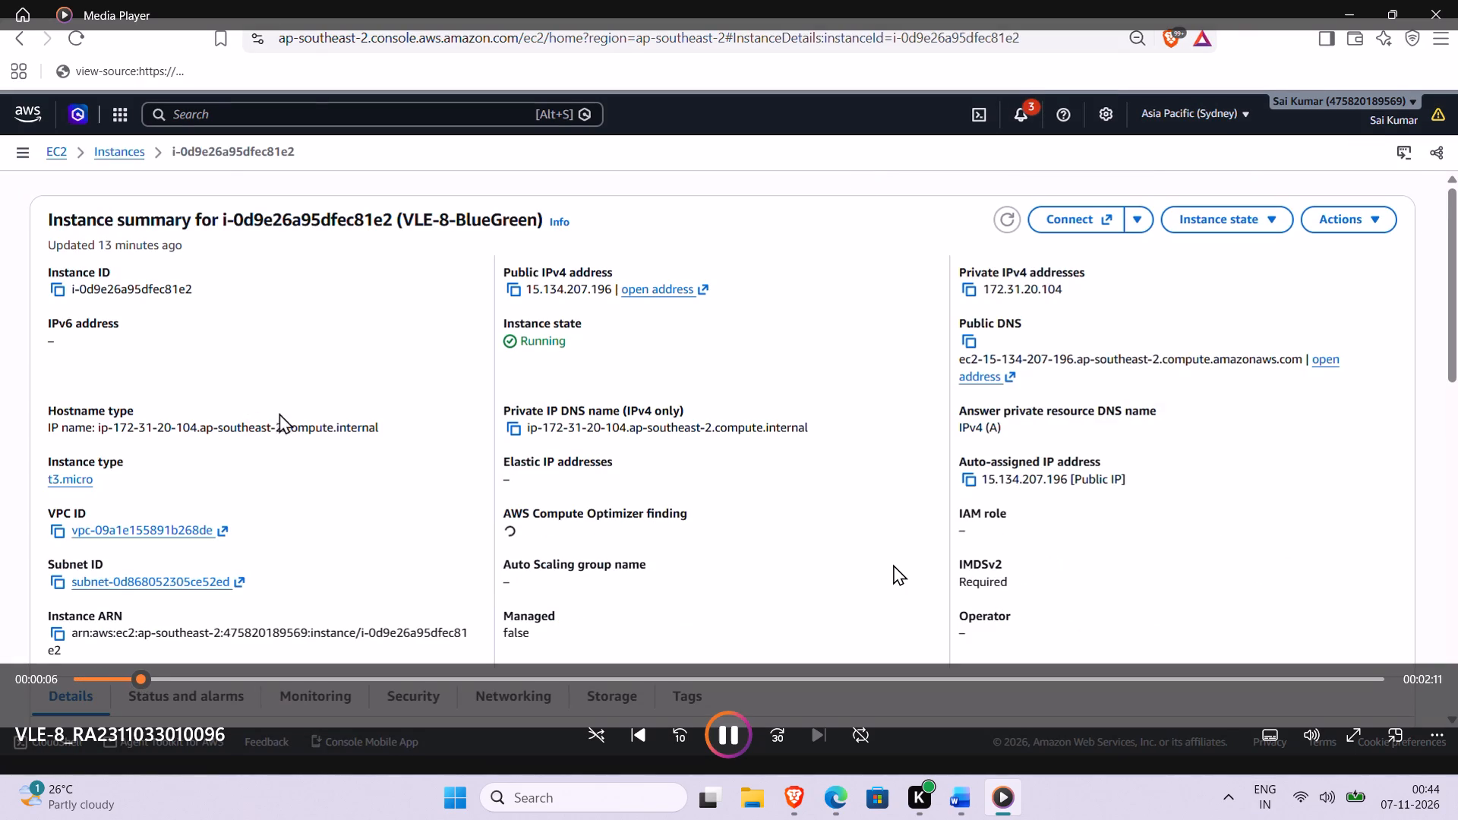
# Pause the VLE-8 demo video full screen at 00:00:10 and take a screen snip of the VLE-8-BlueGreen EC2 instance summary.
pyautogui.press('space')
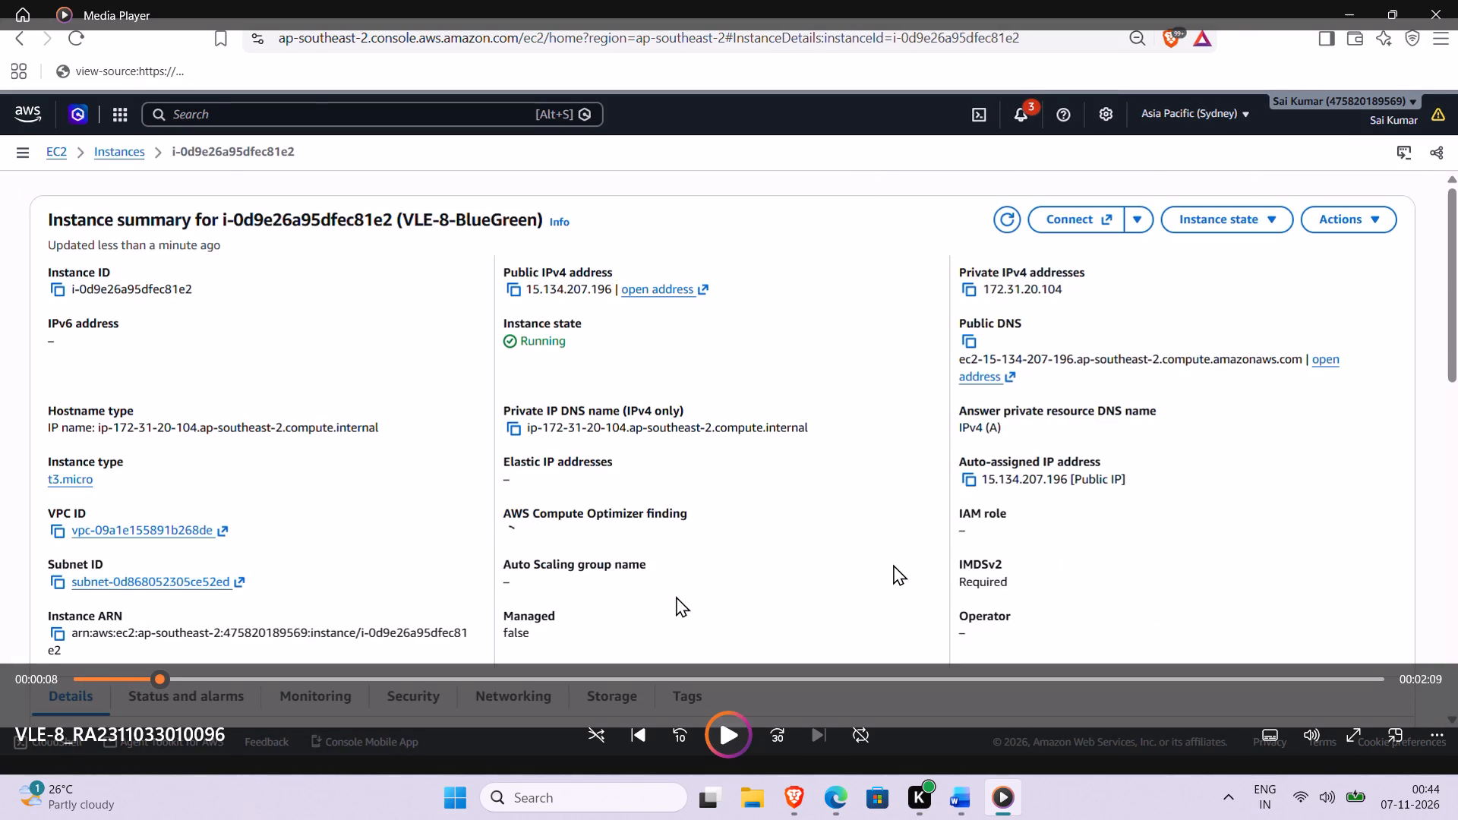
pyautogui.click(1355, 732)
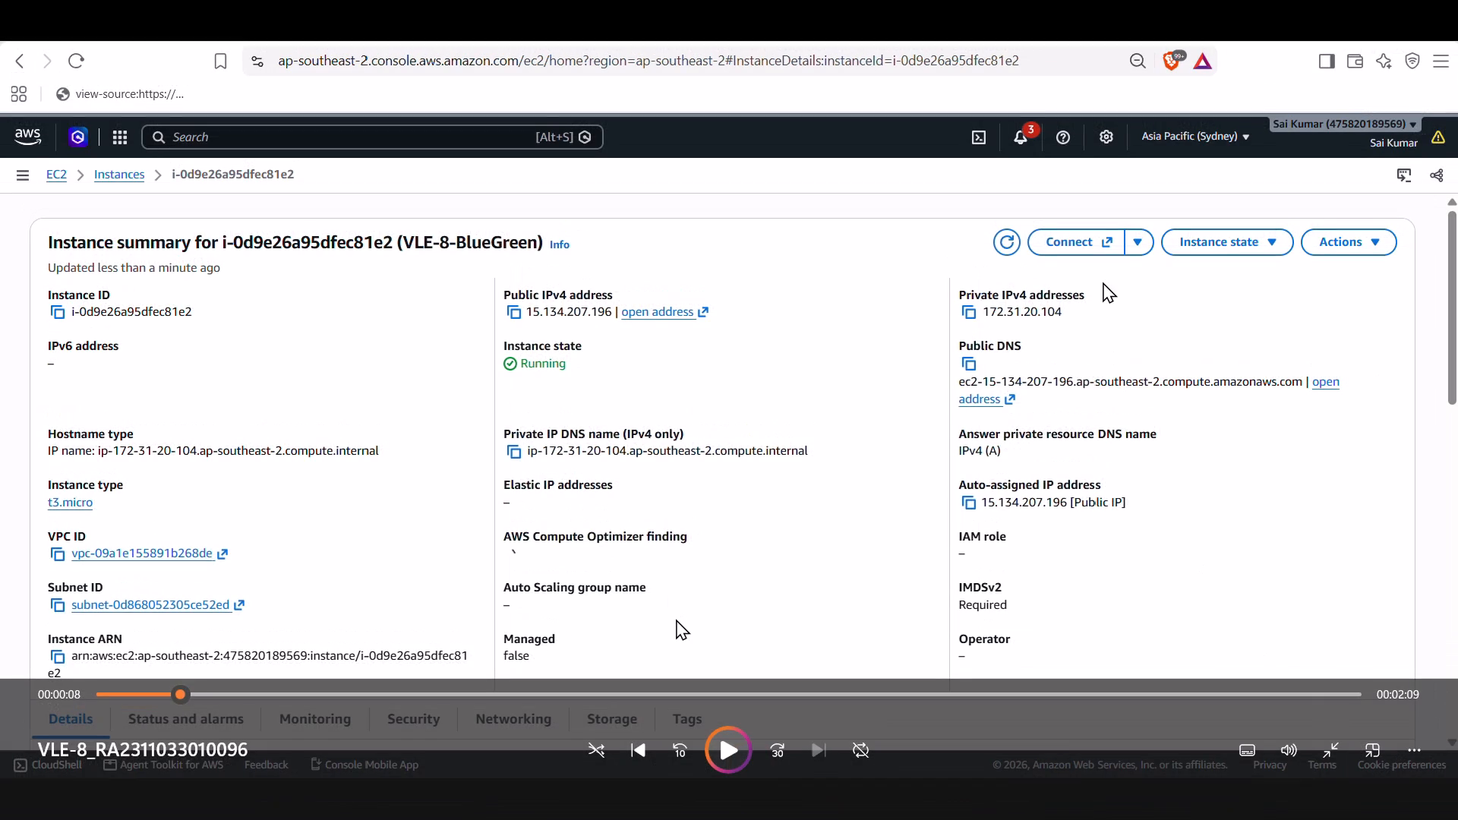
pyautogui.click(1103, 282)
pyautogui.click(1103, 282)
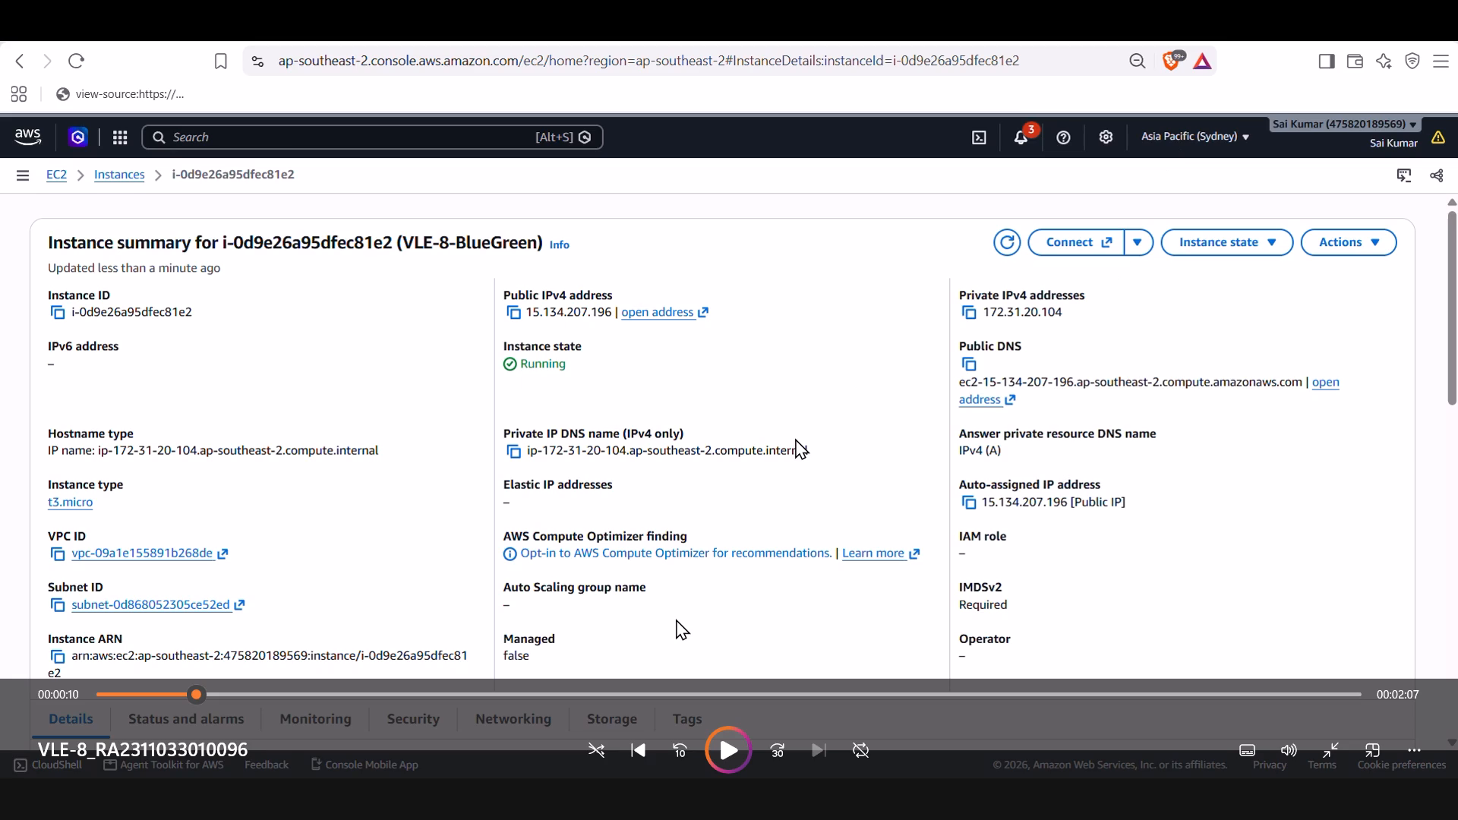
pyautogui.press('Print')
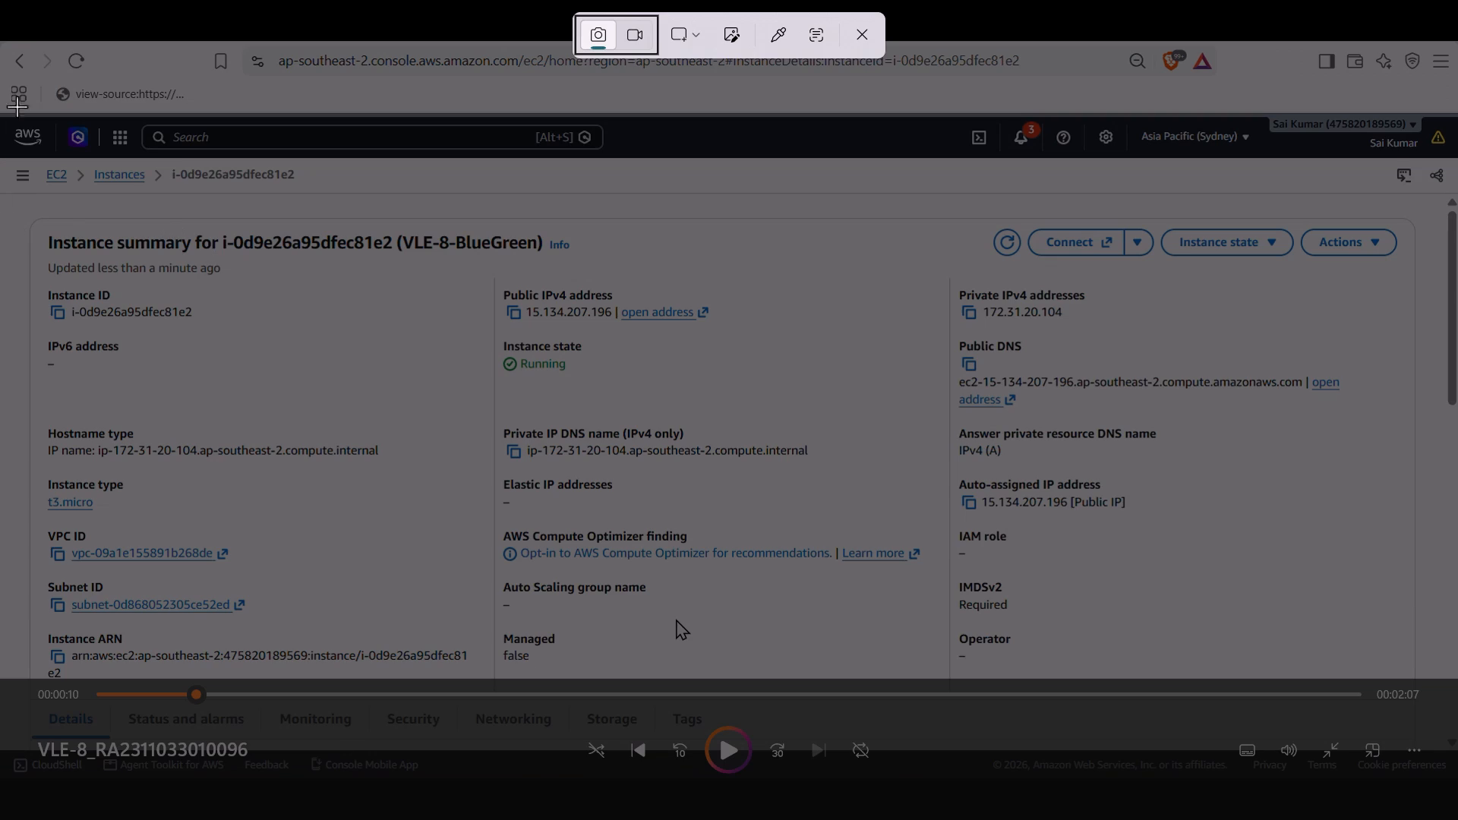
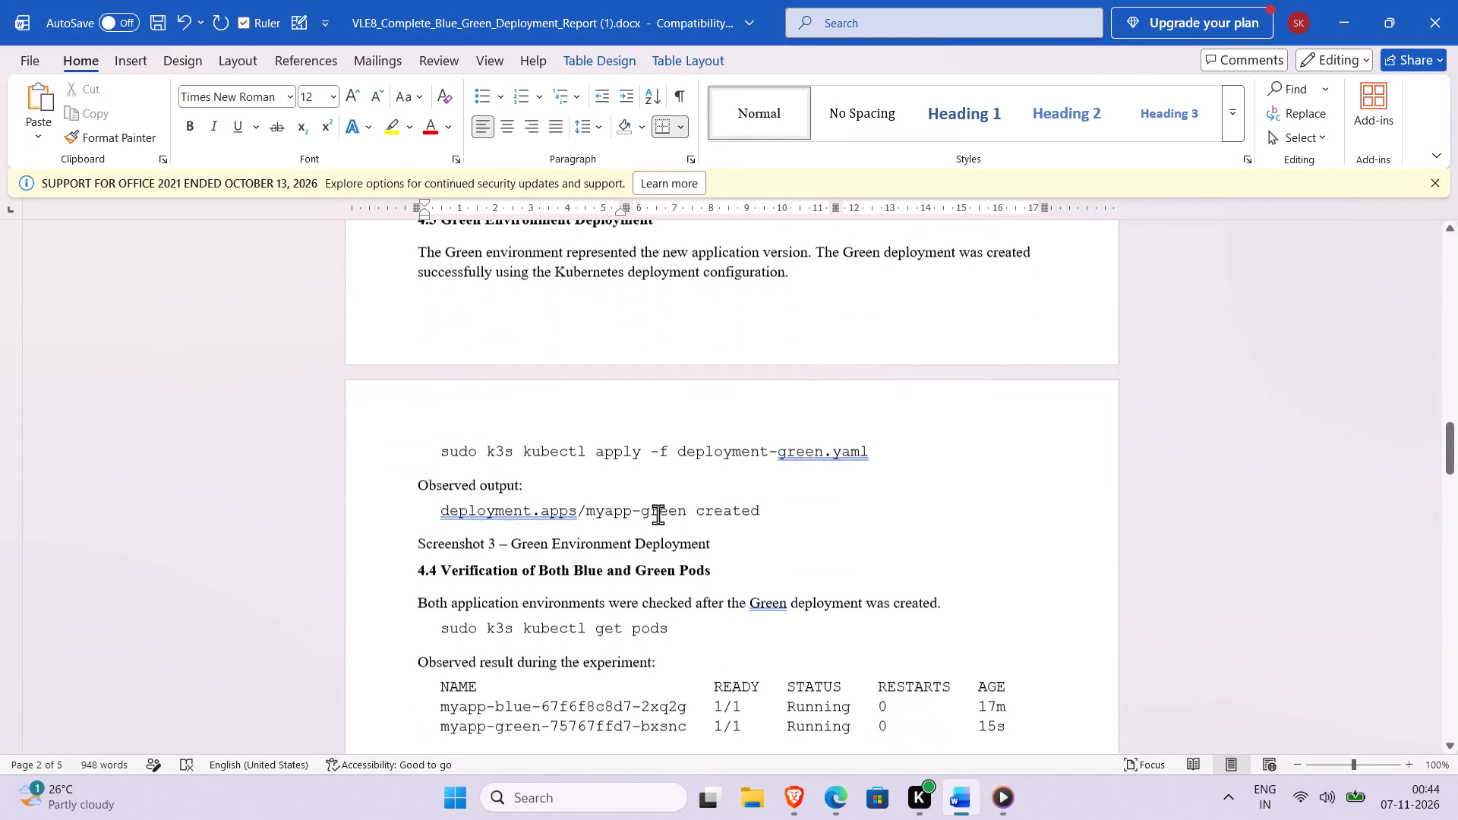
# Delete all the bullet items under the "8. Screenshot Evidence Checklist" heading at the end of the report.
pyautogui.scroll(1, 658, 514)
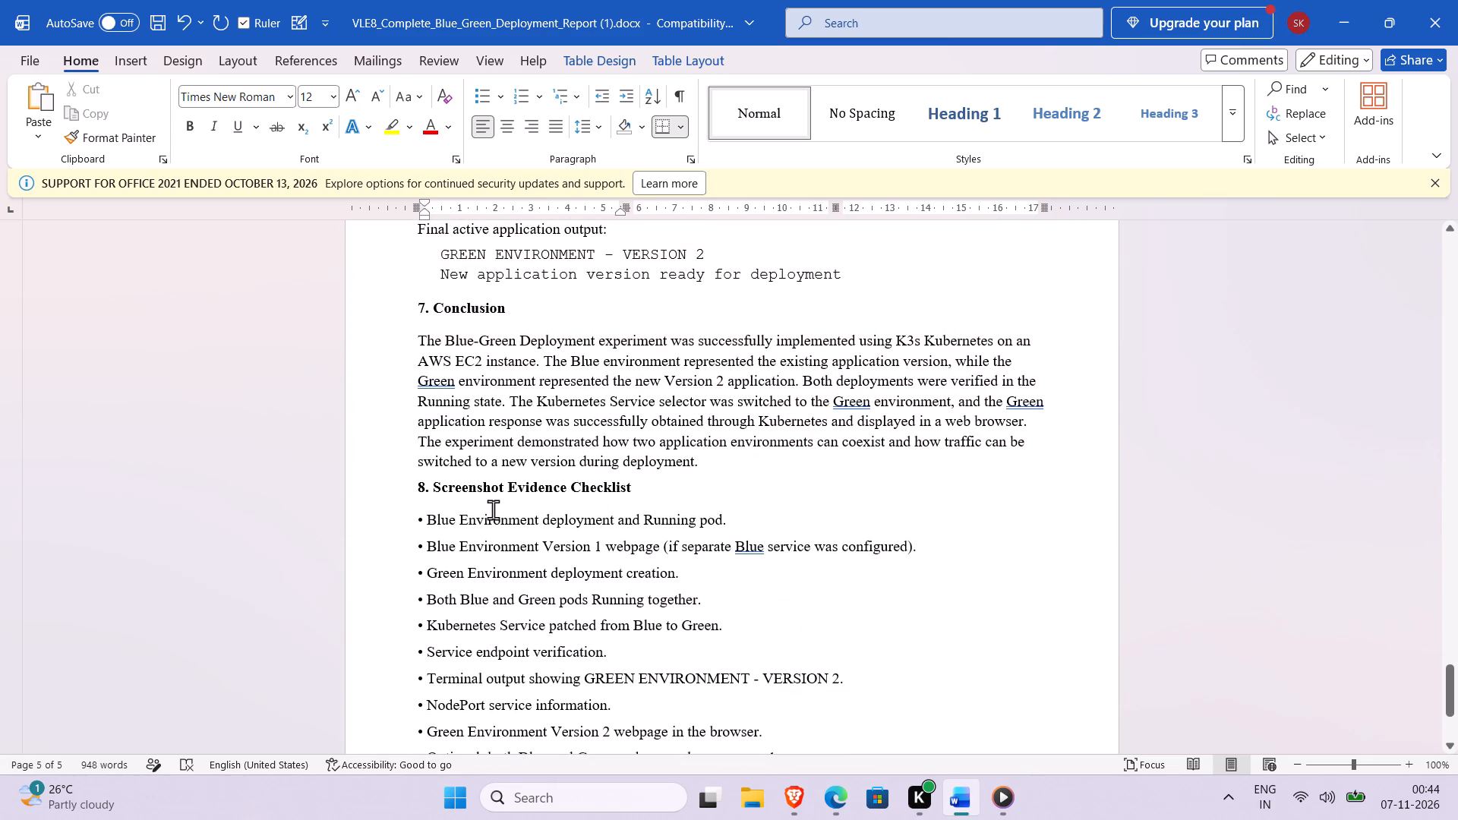
pyautogui.scroll(1, 493, 509)
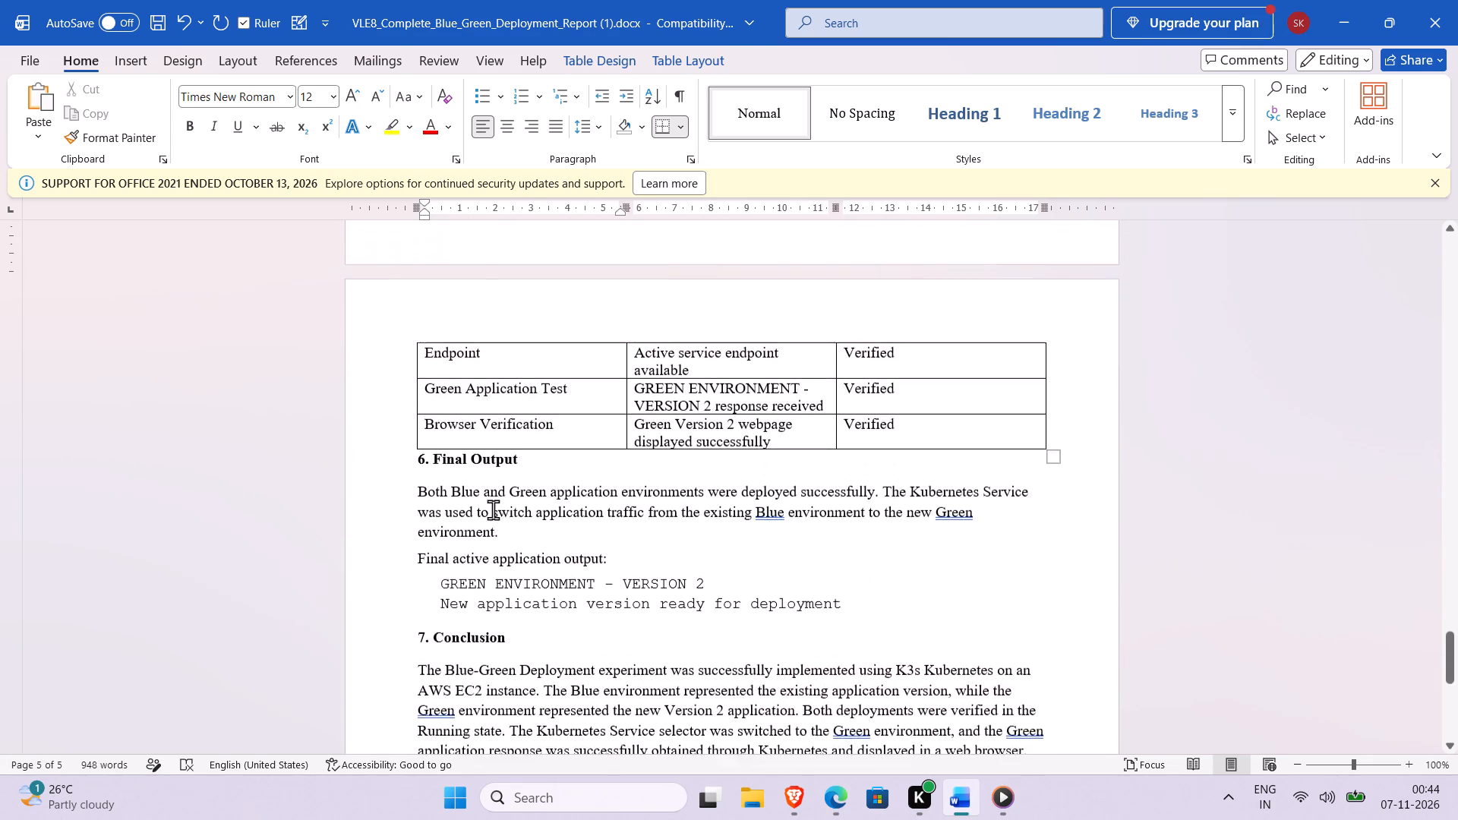
pyautogui.scroll(3, 493, 509)
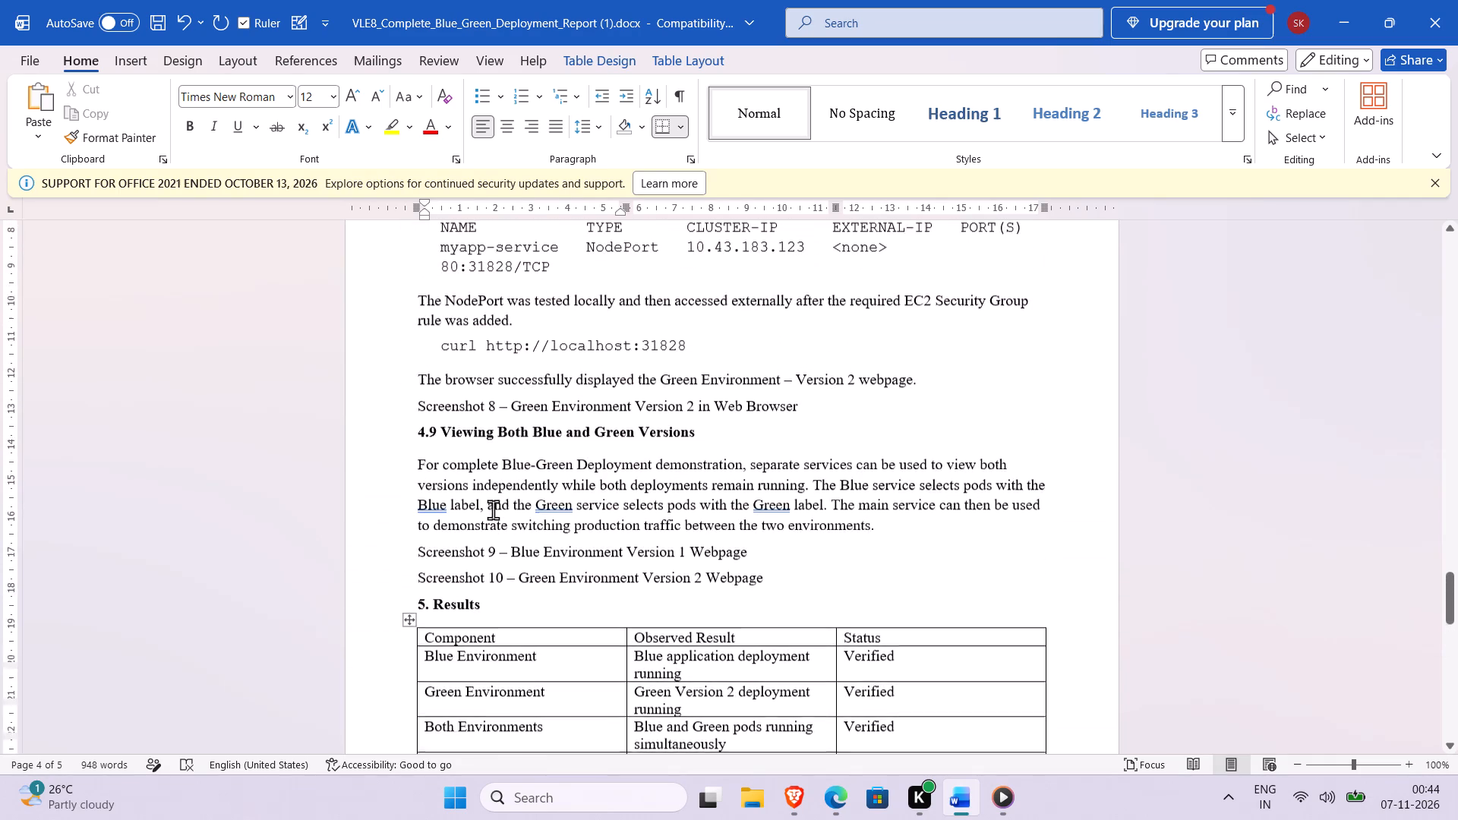
pyautogui.scroll(1, 493, 509)
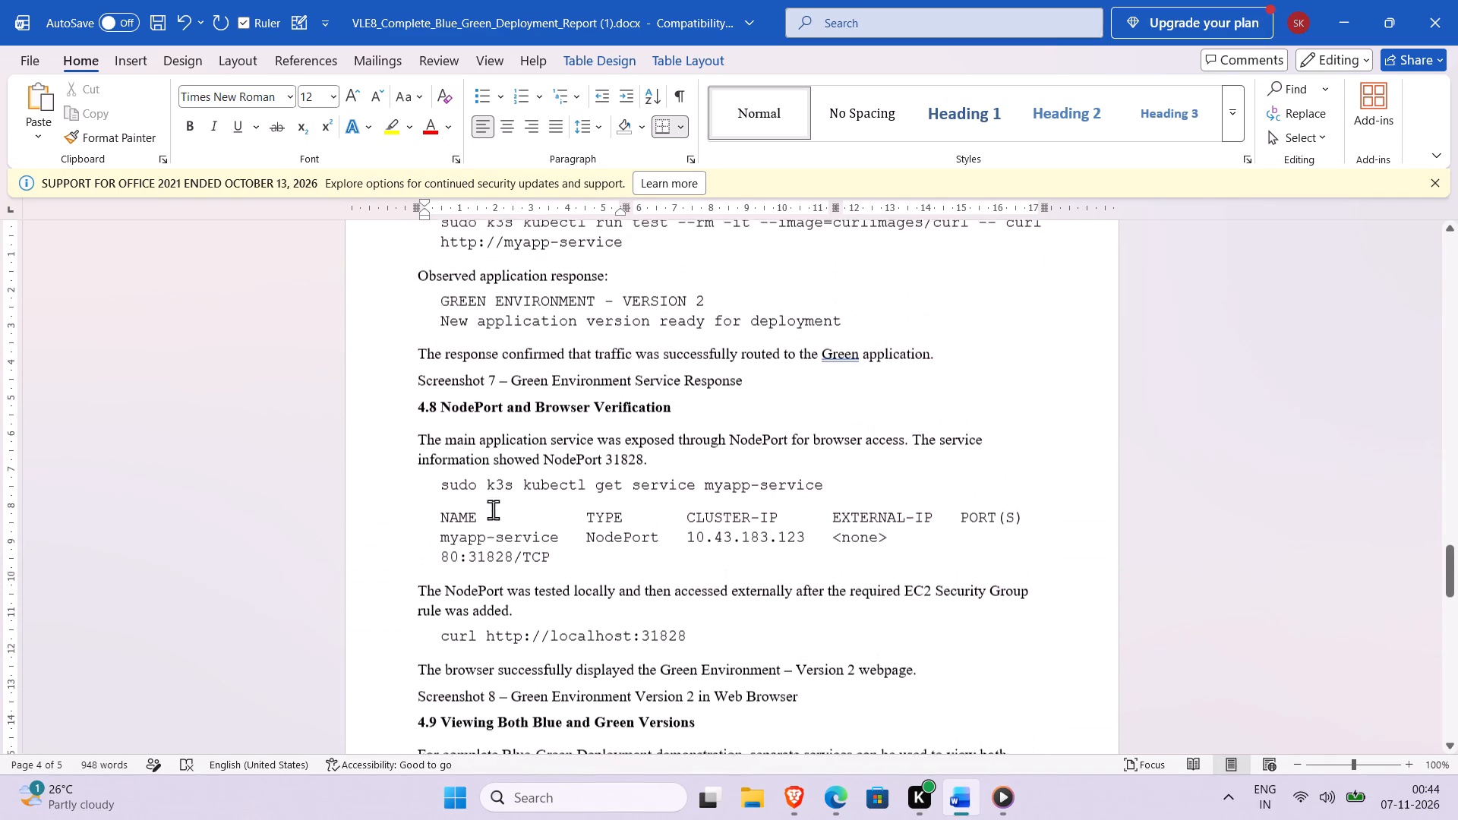
pyautogui.scroll(1, 493, 509)
pyautogui.scroll(-2, 493, 509)
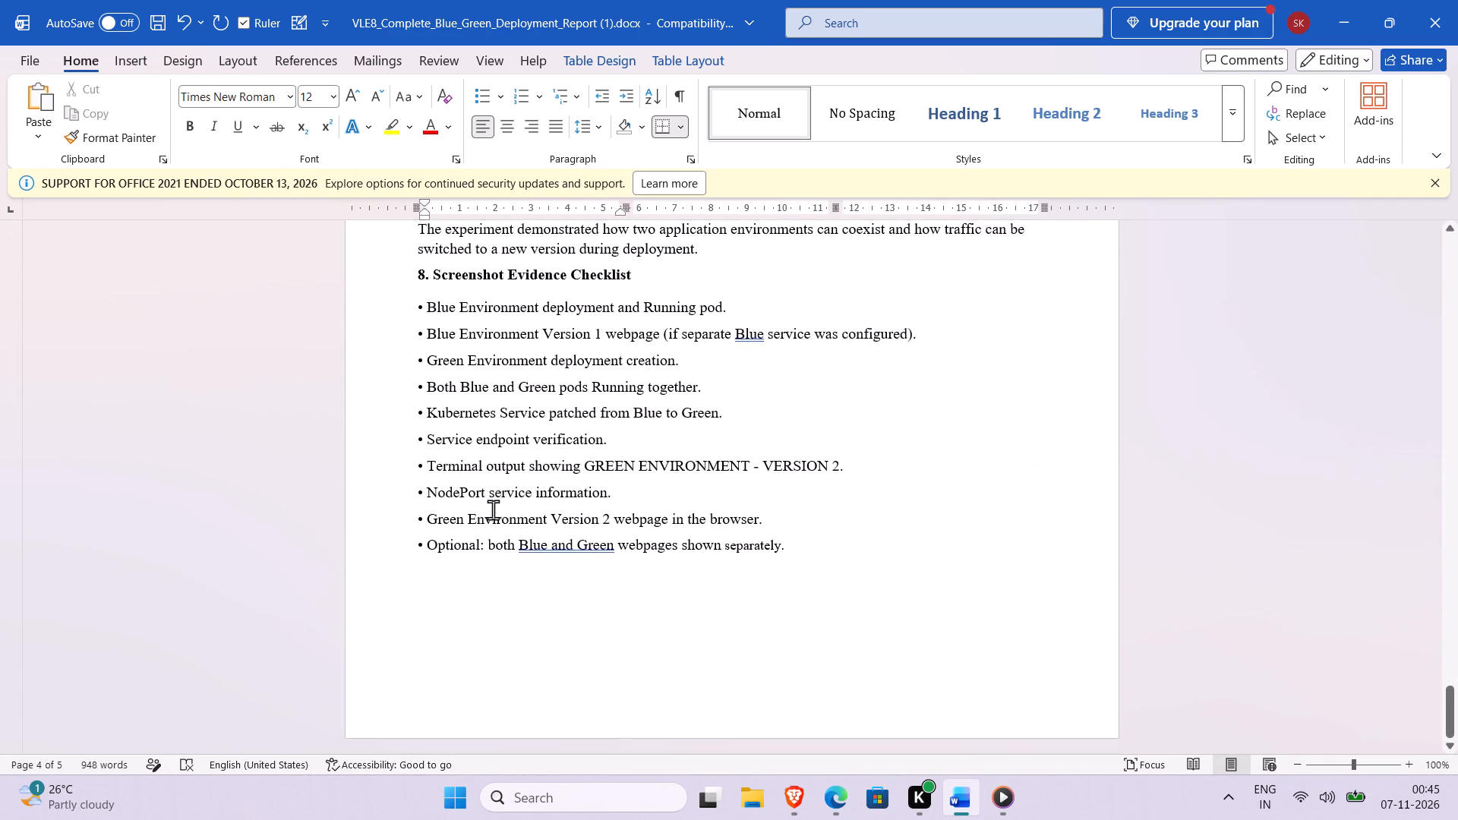
pyautogui.scroll(1, 493, 509)
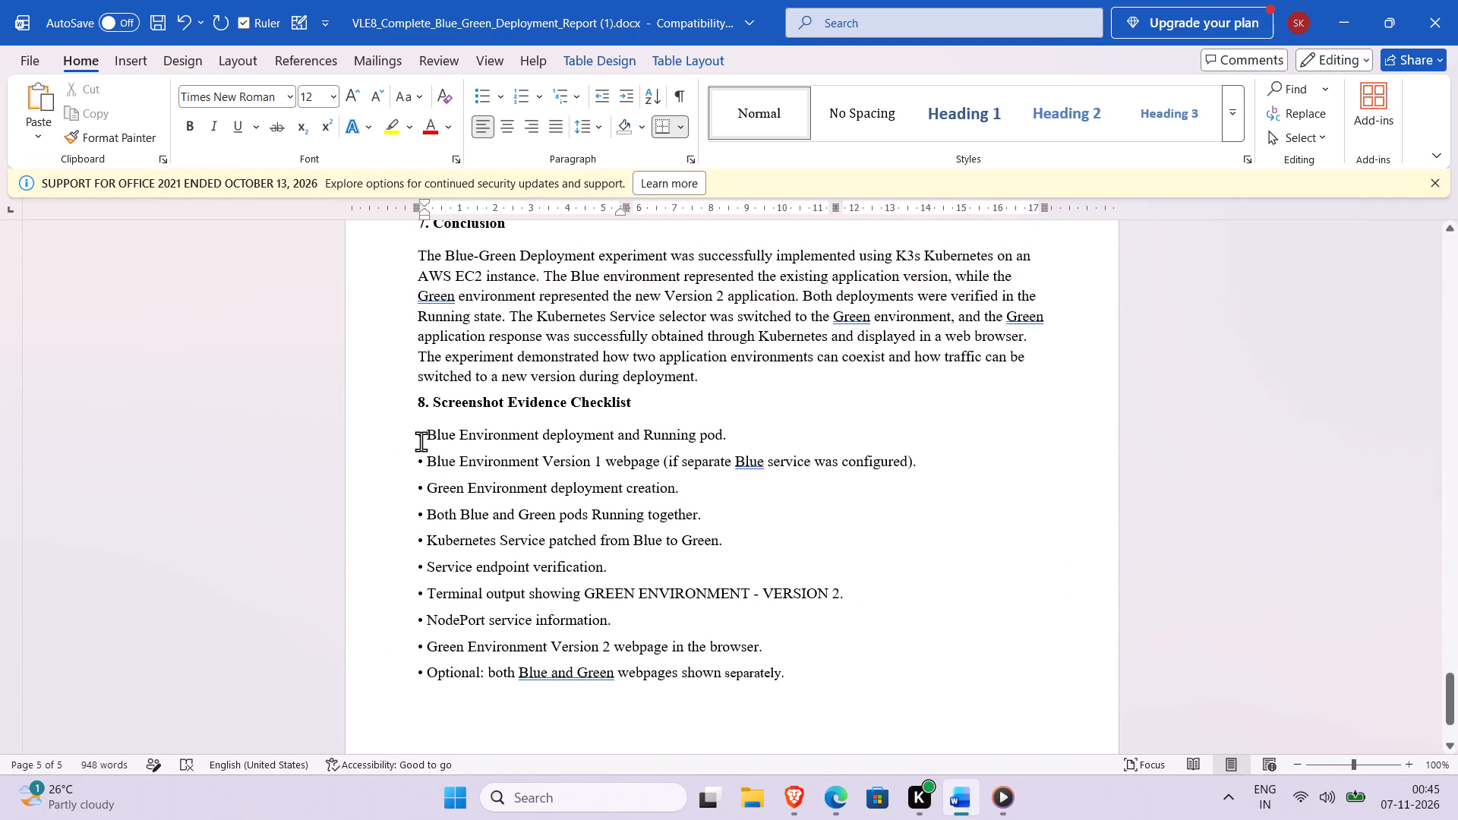
pyautogui.moveTo(418, 439); pyautogui.dragTo(735, 654)
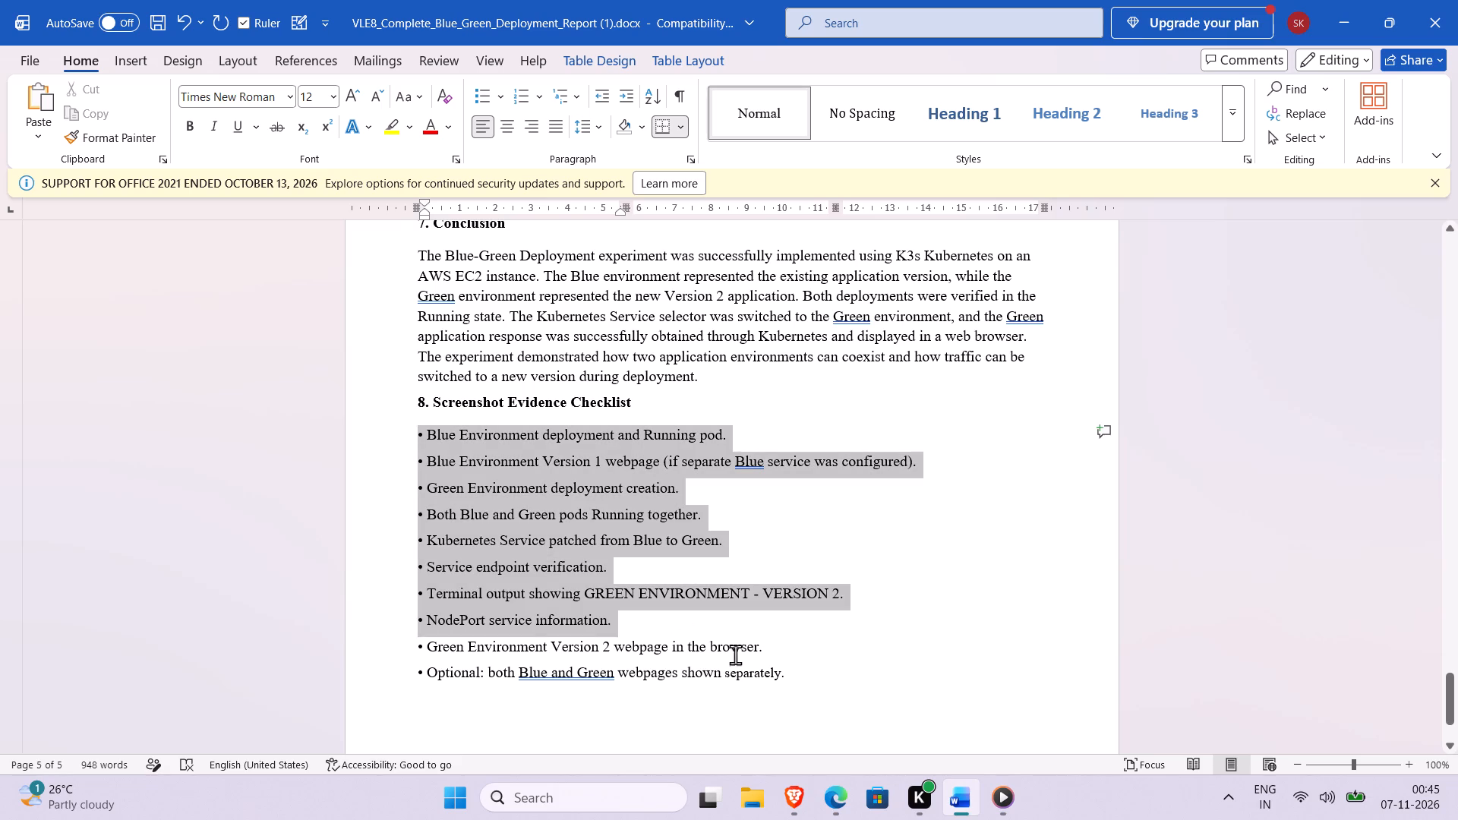
pyautogui.moveTo(735, 654); pyautogui.dragTo(805, 679)
pyautogui.press('BackSpace')
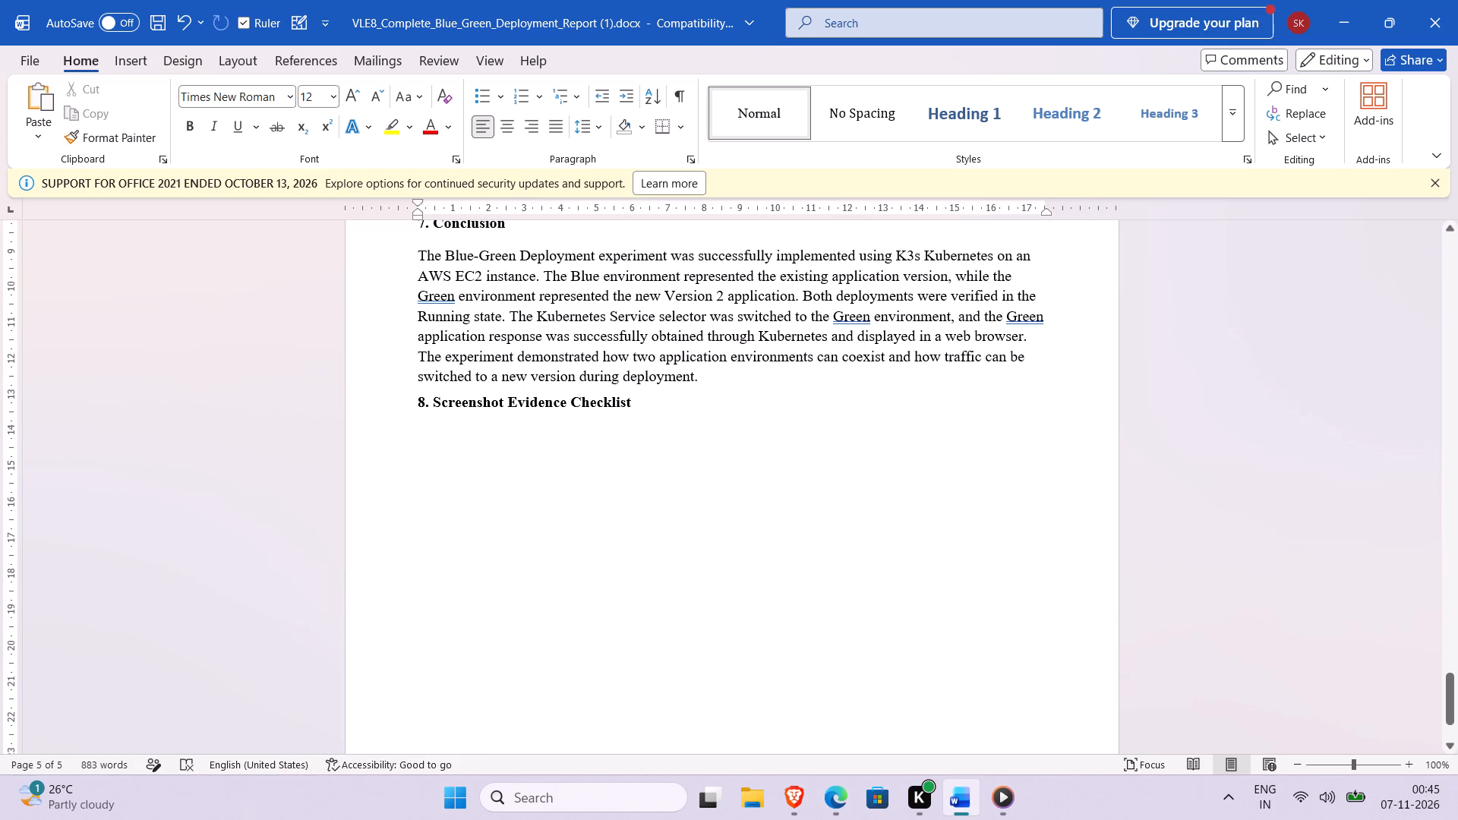
# Paste the EC2 instance summary snip under the Screenshot Evidence Checklist heading and start a new line below it.
pyautogui.hotkey('ctrl', 'v')
pyautogui.scroll(-2, 794, 636)
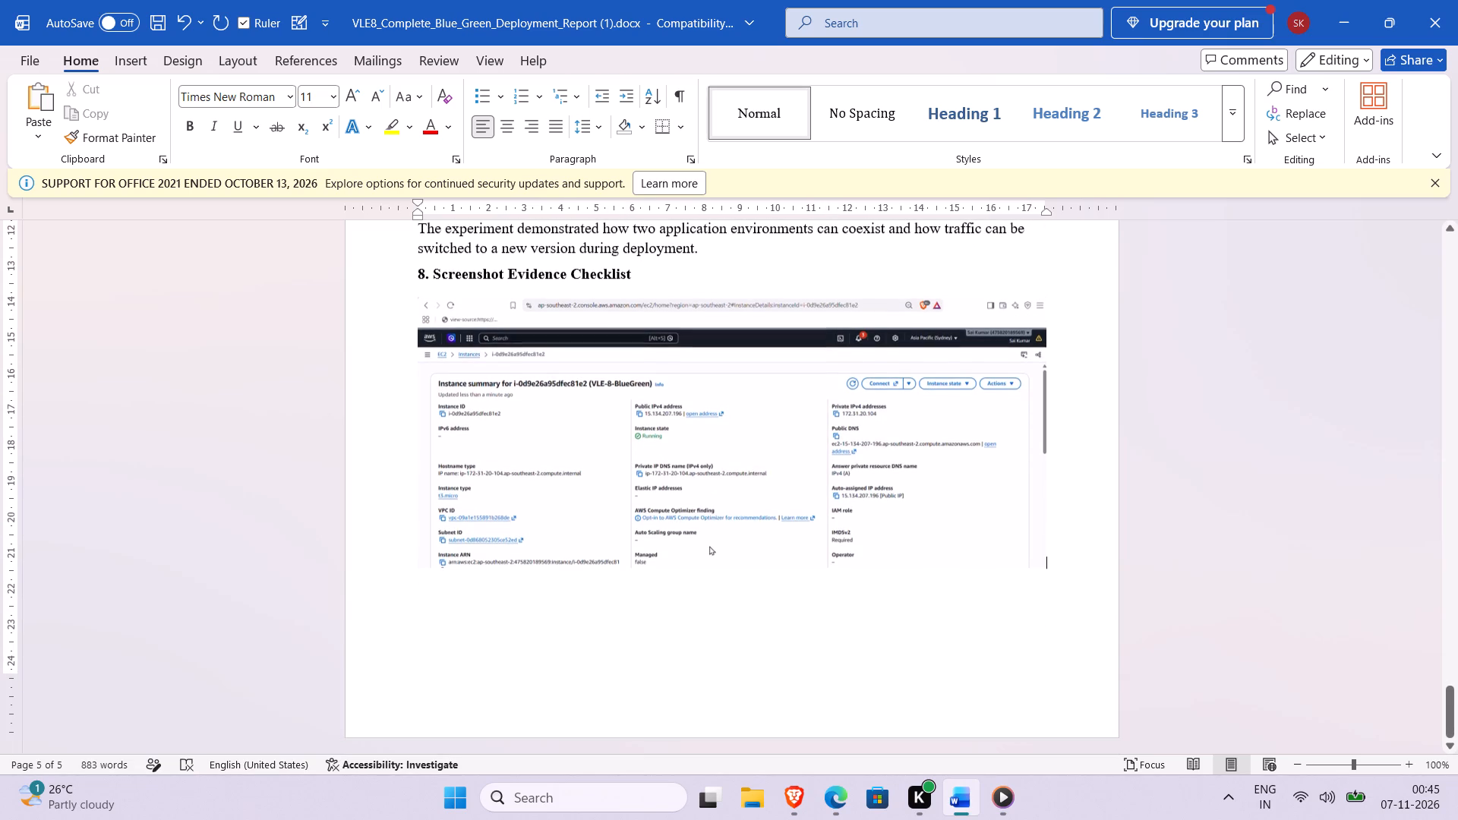
pyautogui.press('Return')
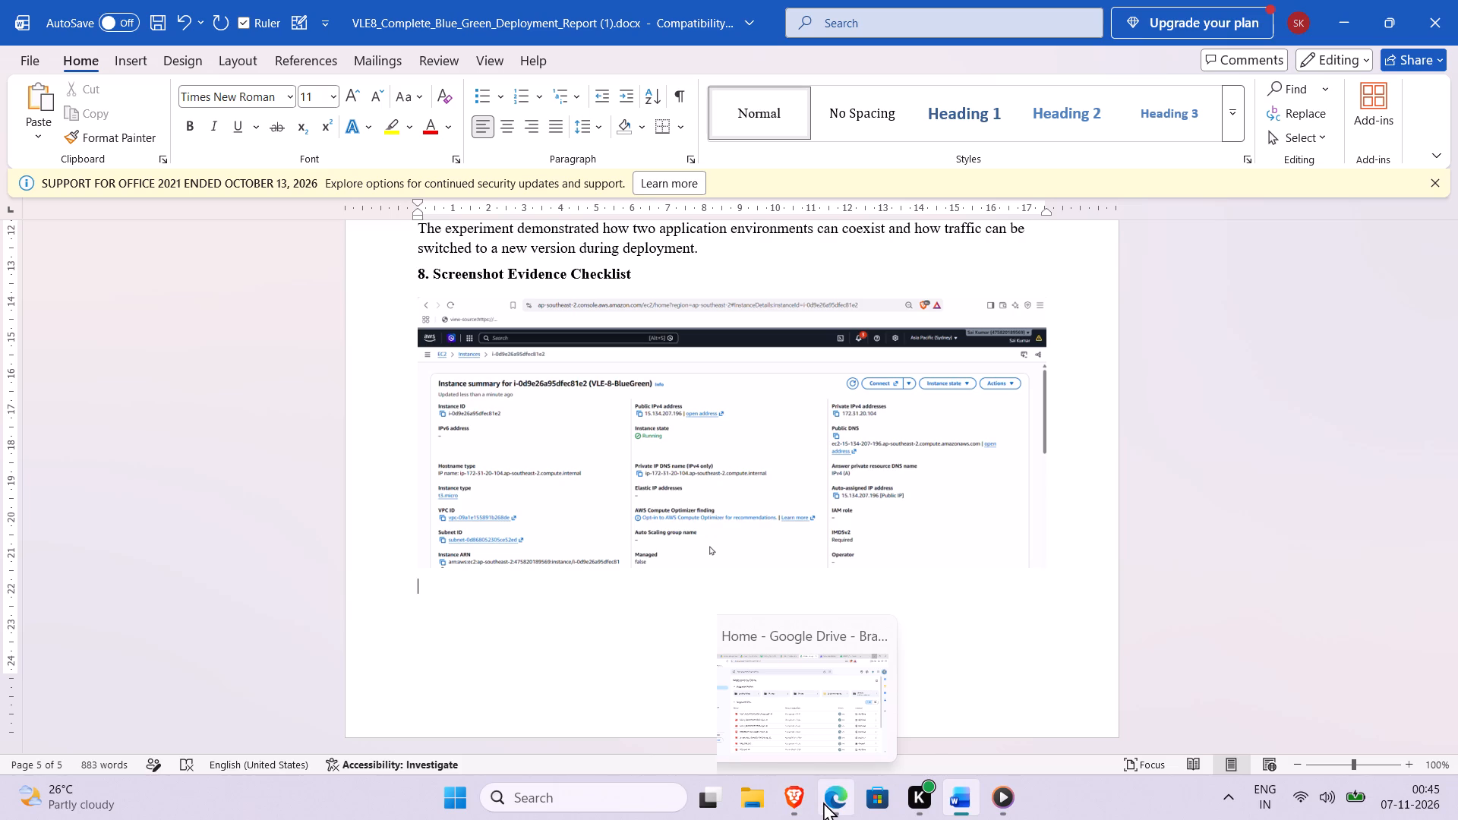
pyautogui.scroll(1, 677, 548)
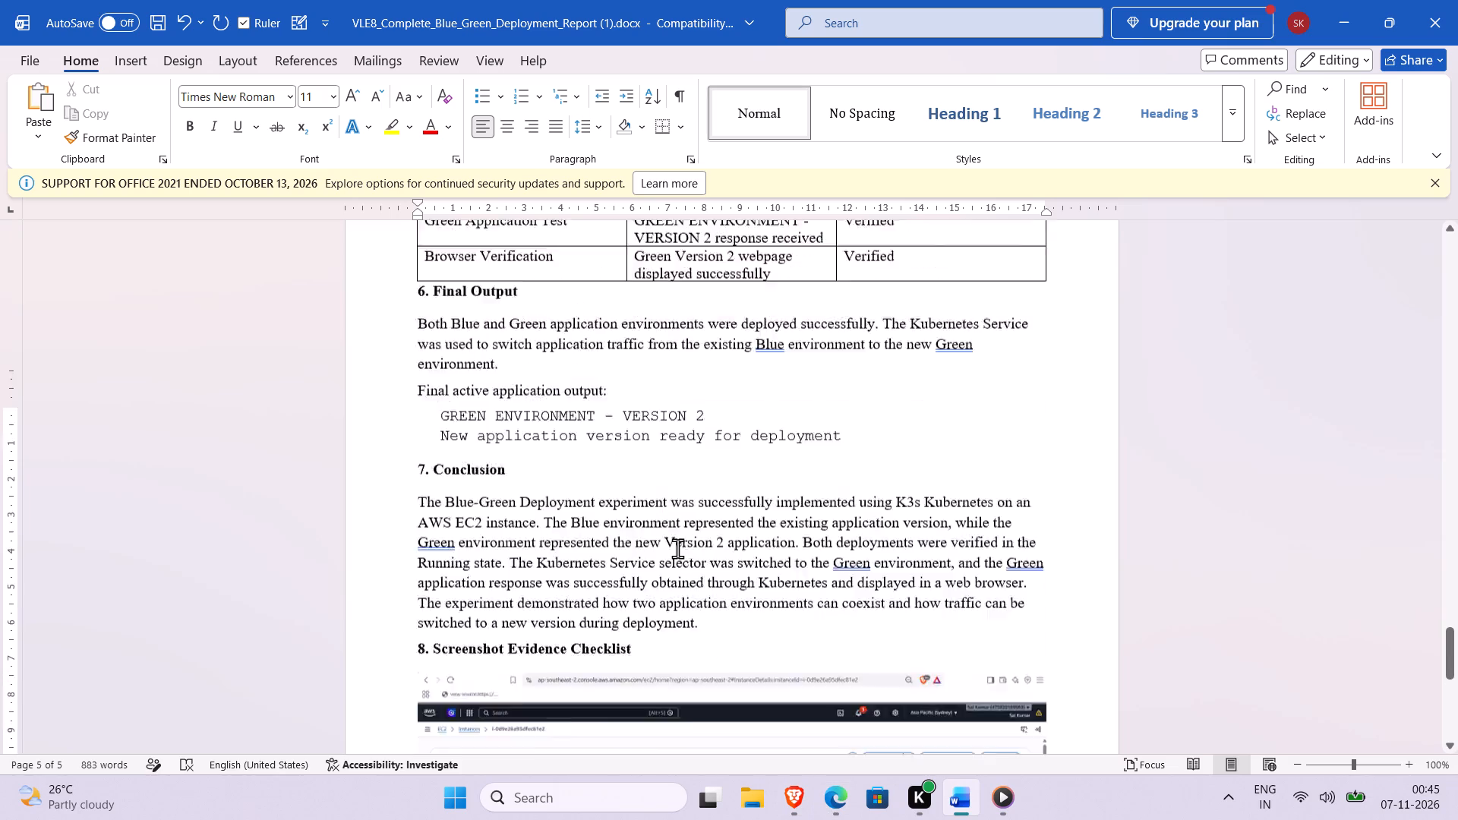
pyautogui.scroll(3, 677, 548)
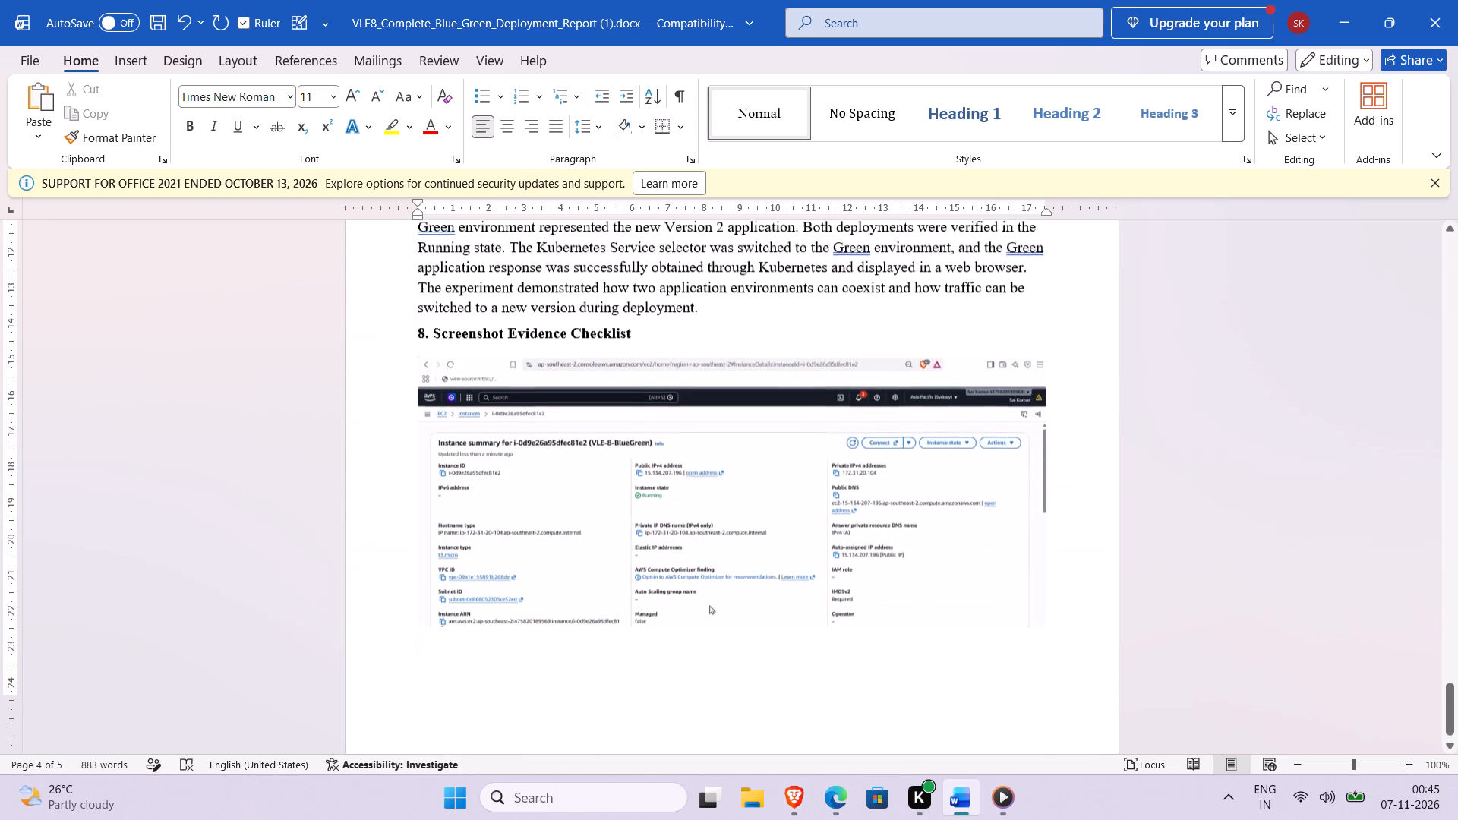
# Switch to the VLE-8 demo video, advance past the AWS security rules, and pause on the PowerShell terminal at 00:00:35.
pyautogui.click(1001, 810)
pyautogui.click(714, 374)
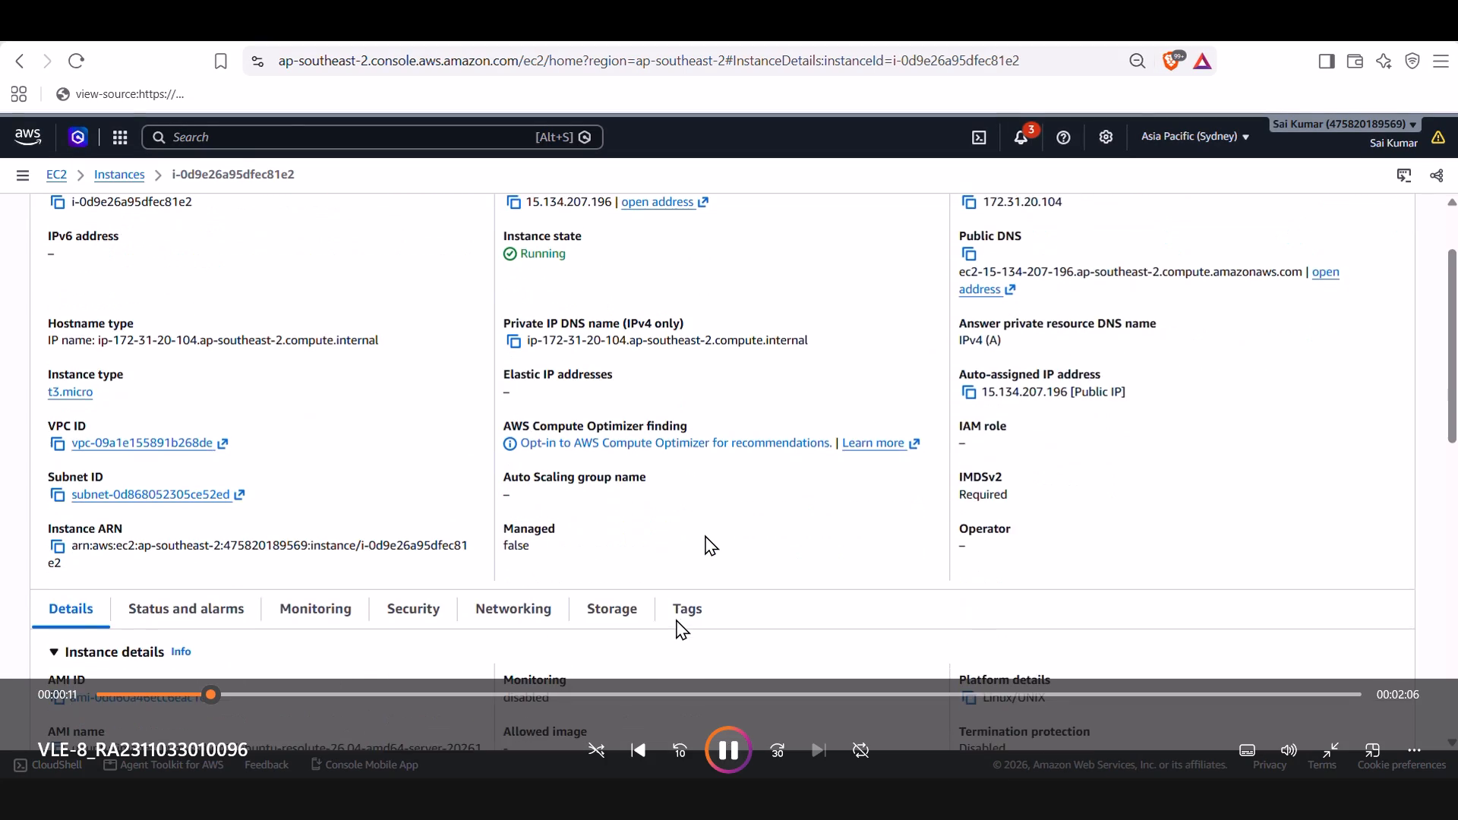
pyautogui.press('Right')
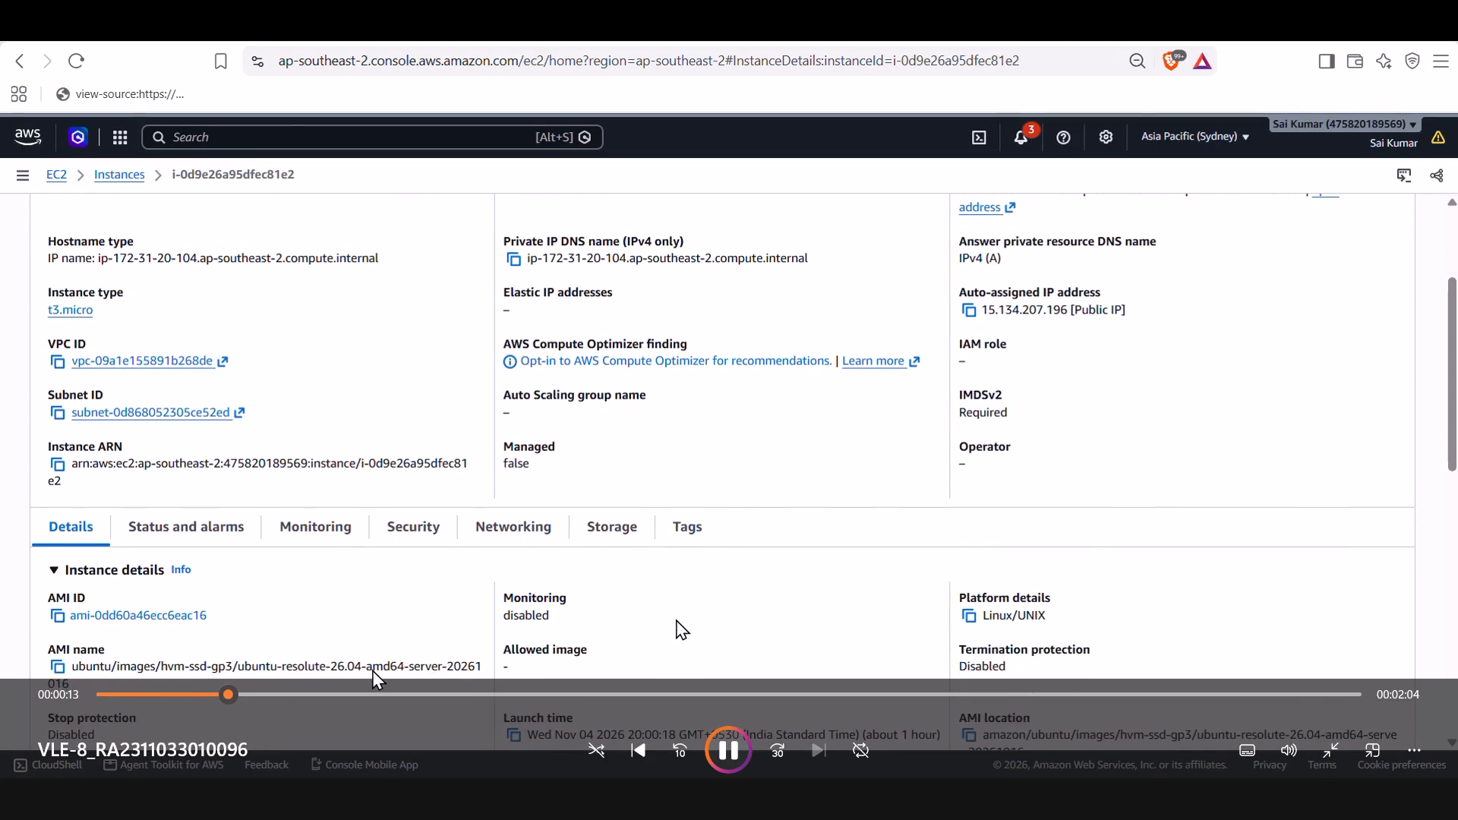
pyautogui.click(247, 695)
pyautogui.click(255, 693)
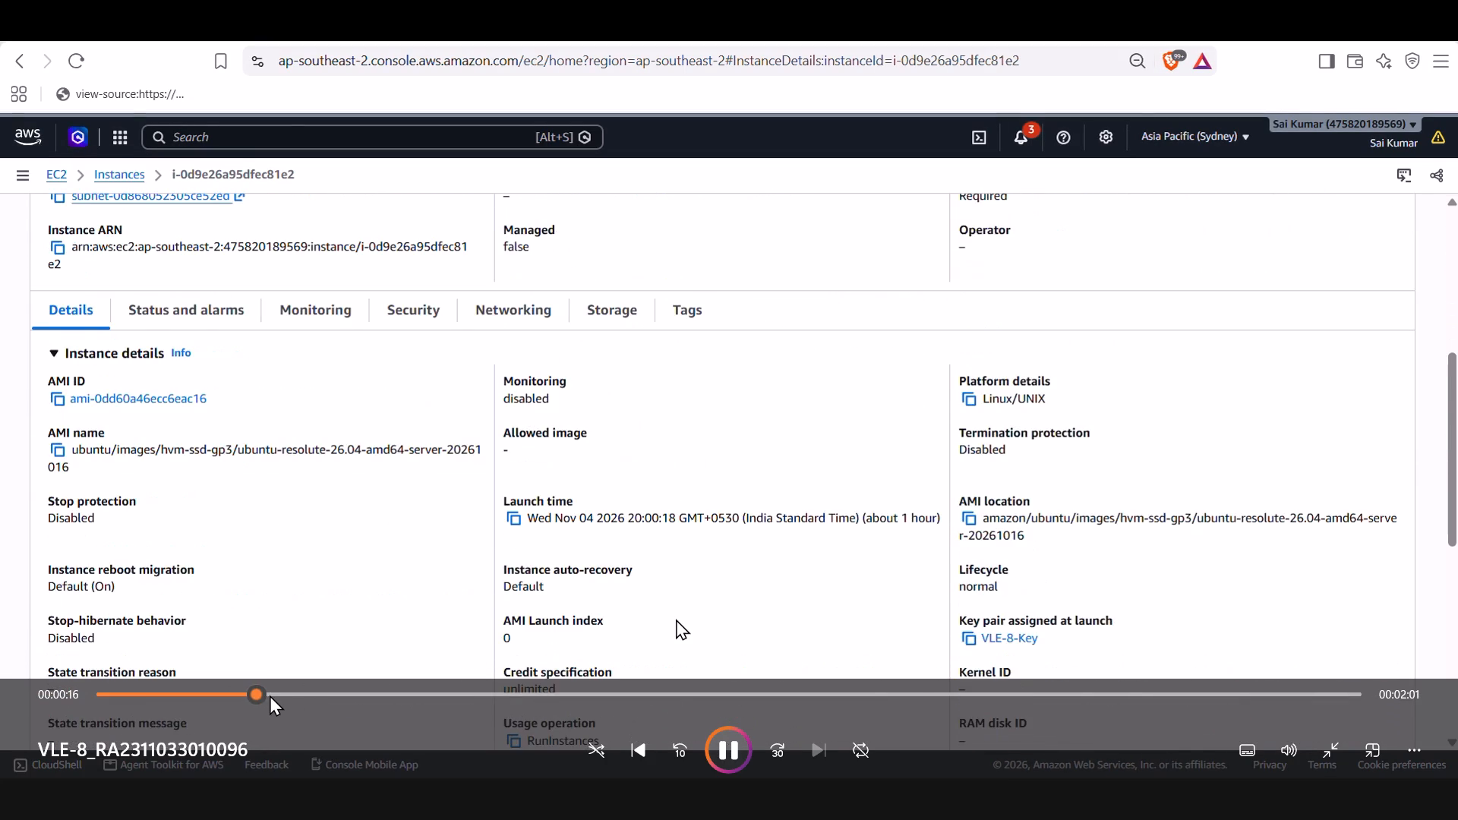
pyautogui.moveTo(270, 695); pyautogui.dragTo(295, 696)
pyautogui.click(295, 696)
pyautogui.click(306, 695)
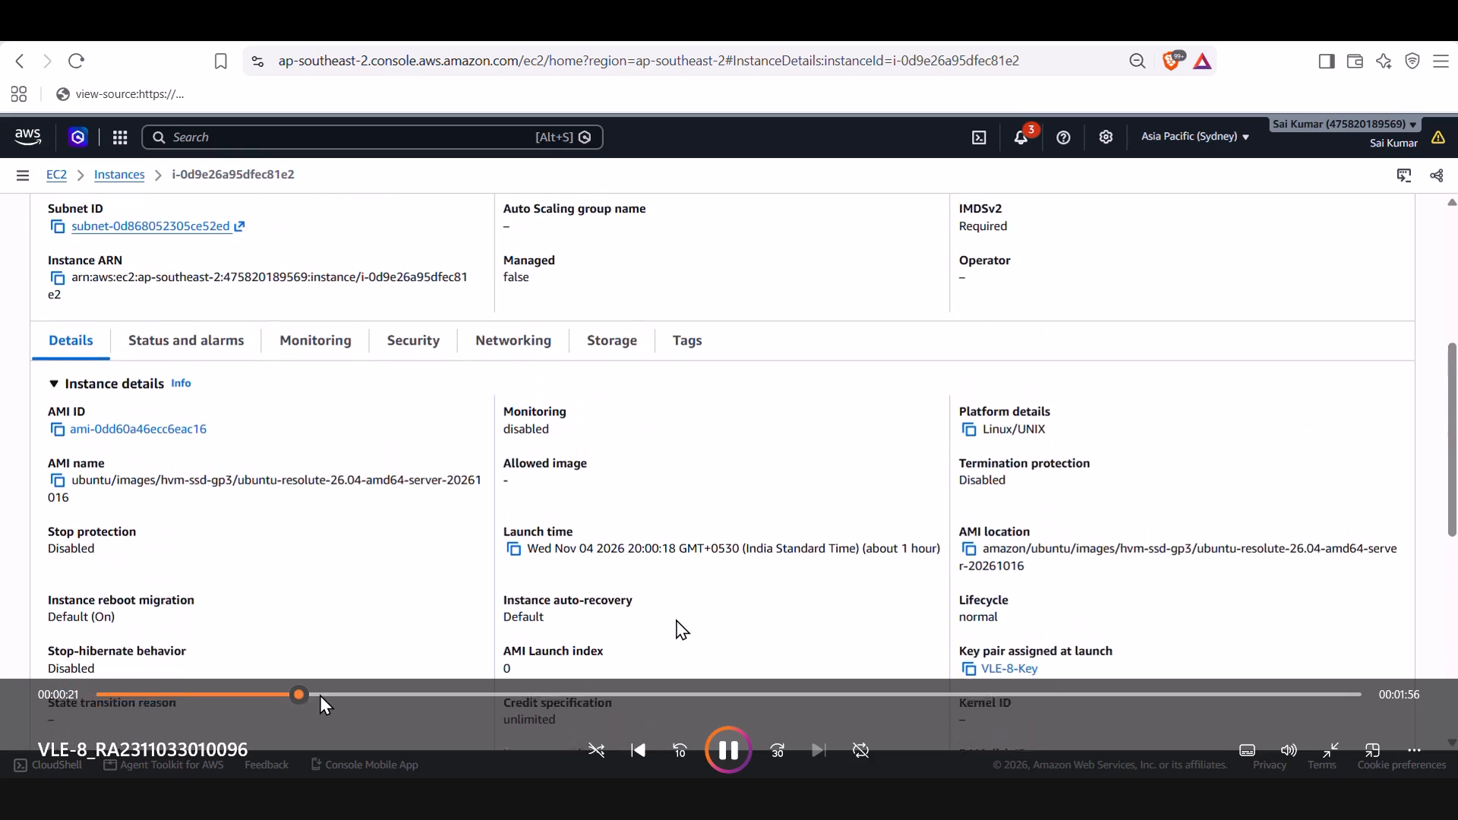
pyautogui.click(320, 694)
pyautogui.click(341, 692)
pyautogui.click(369, 696)
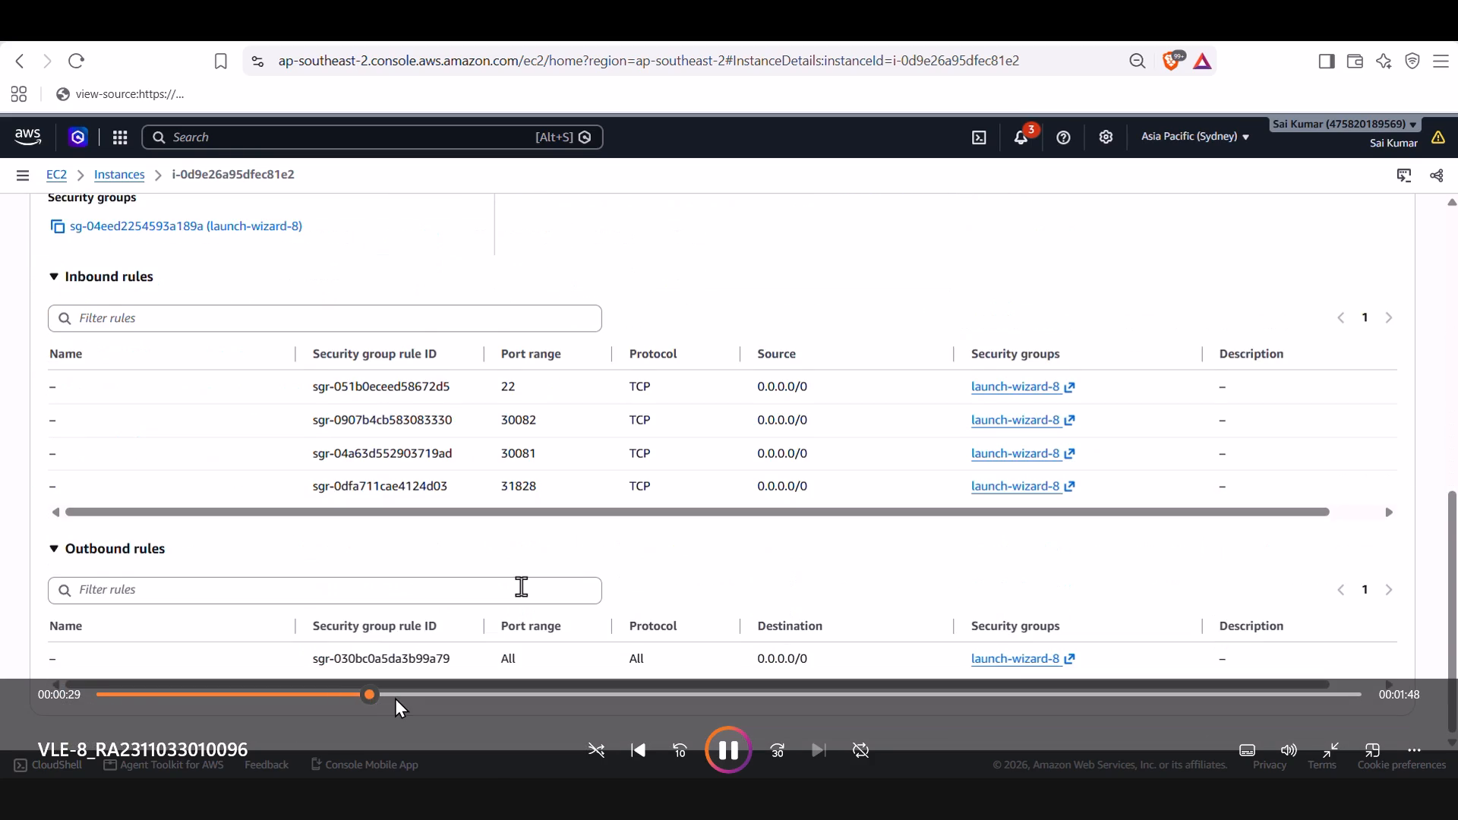
pyautogui.click(395, 697)
pyautogui.click(415, 698)
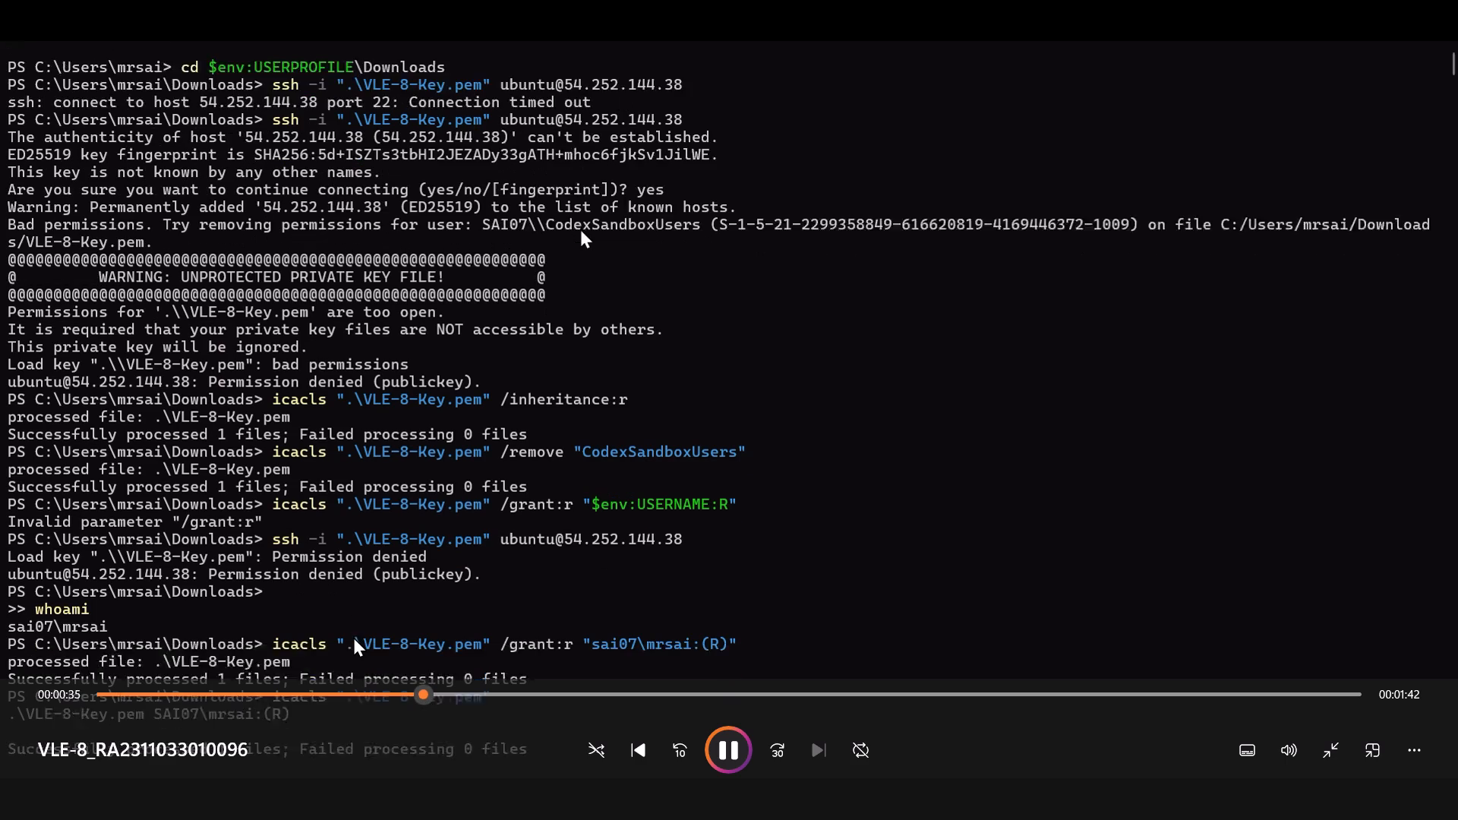
pyautogui.click(387, 683)
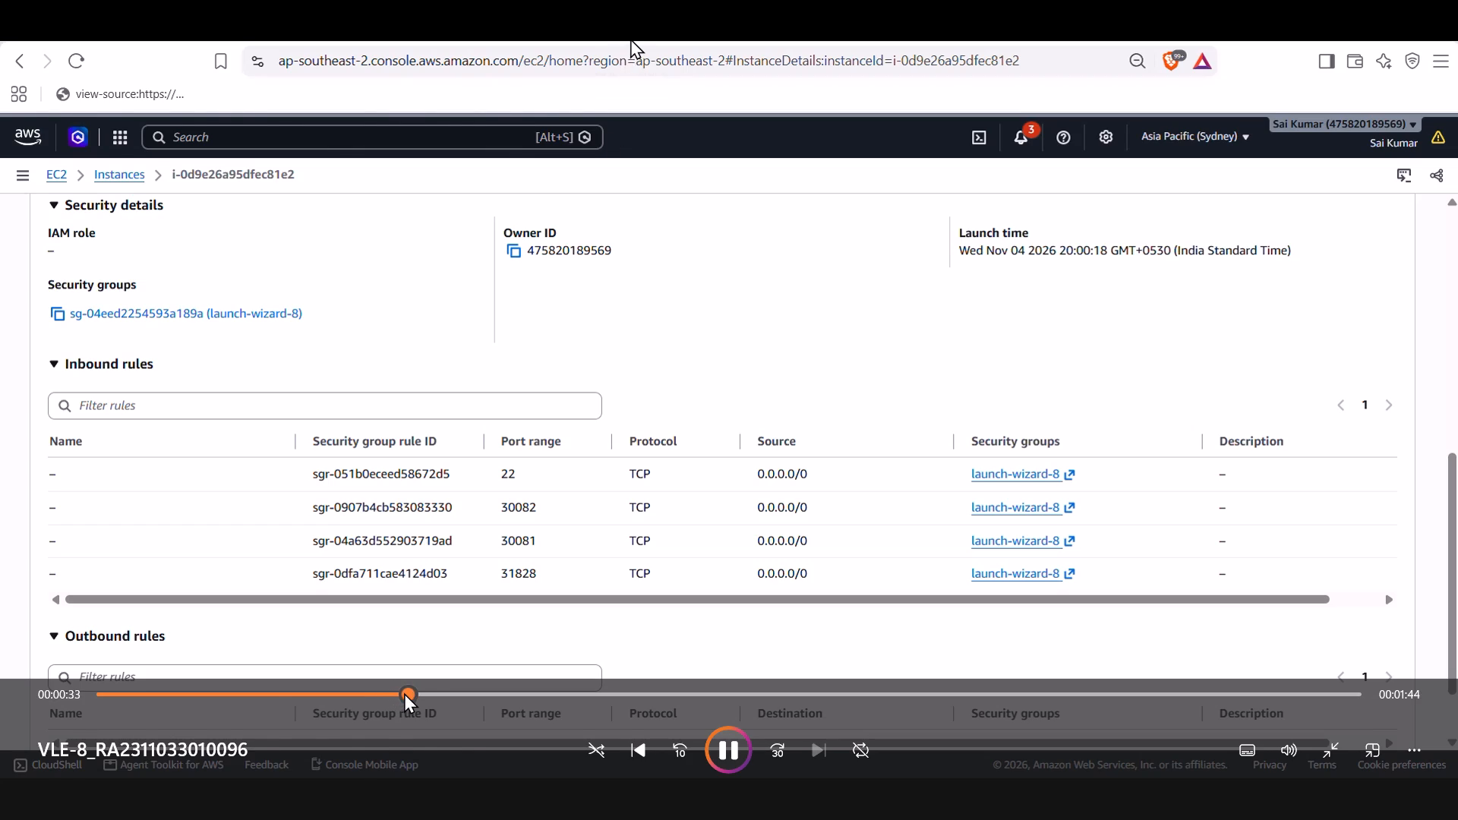
pyautogui.press('space')
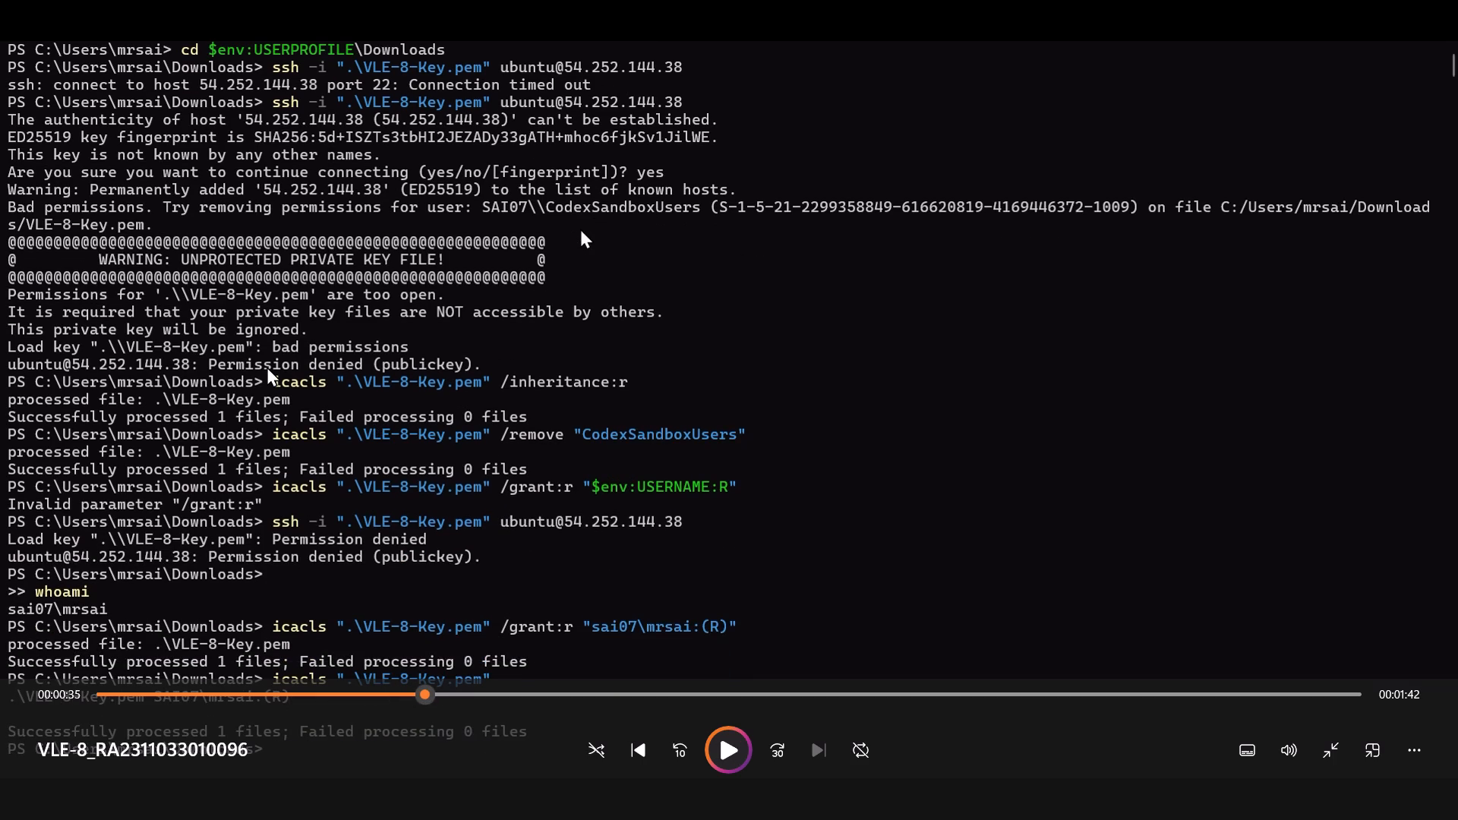
# Snip the PowerShell output with the ssh and icacls commands, and paste it below the EC2 screenshot in the Word report.
pyautogui.press('Print')
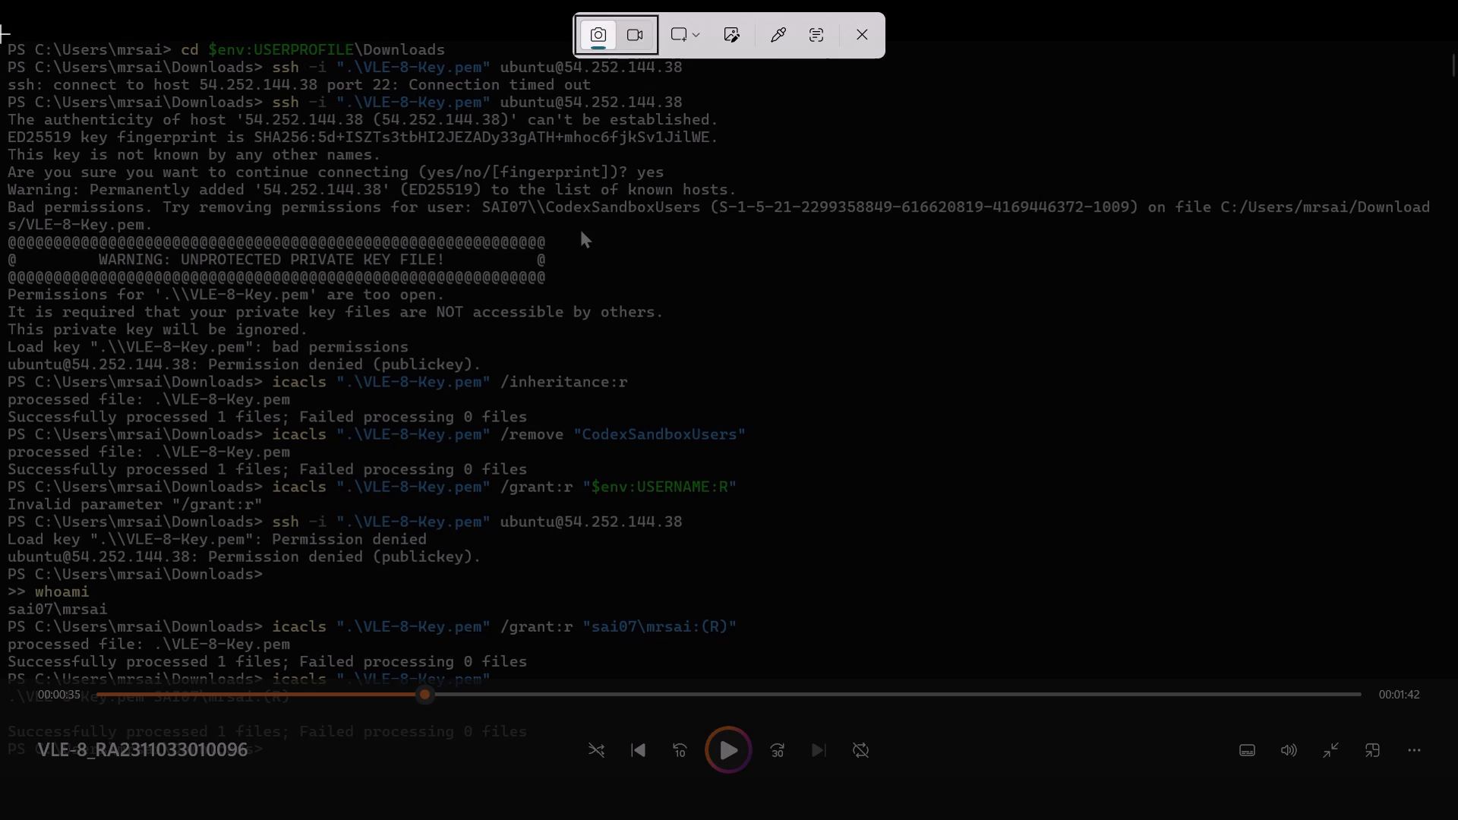
pyautogui.moveTo(0, 38); pyautogui.dragTo(970, 618)
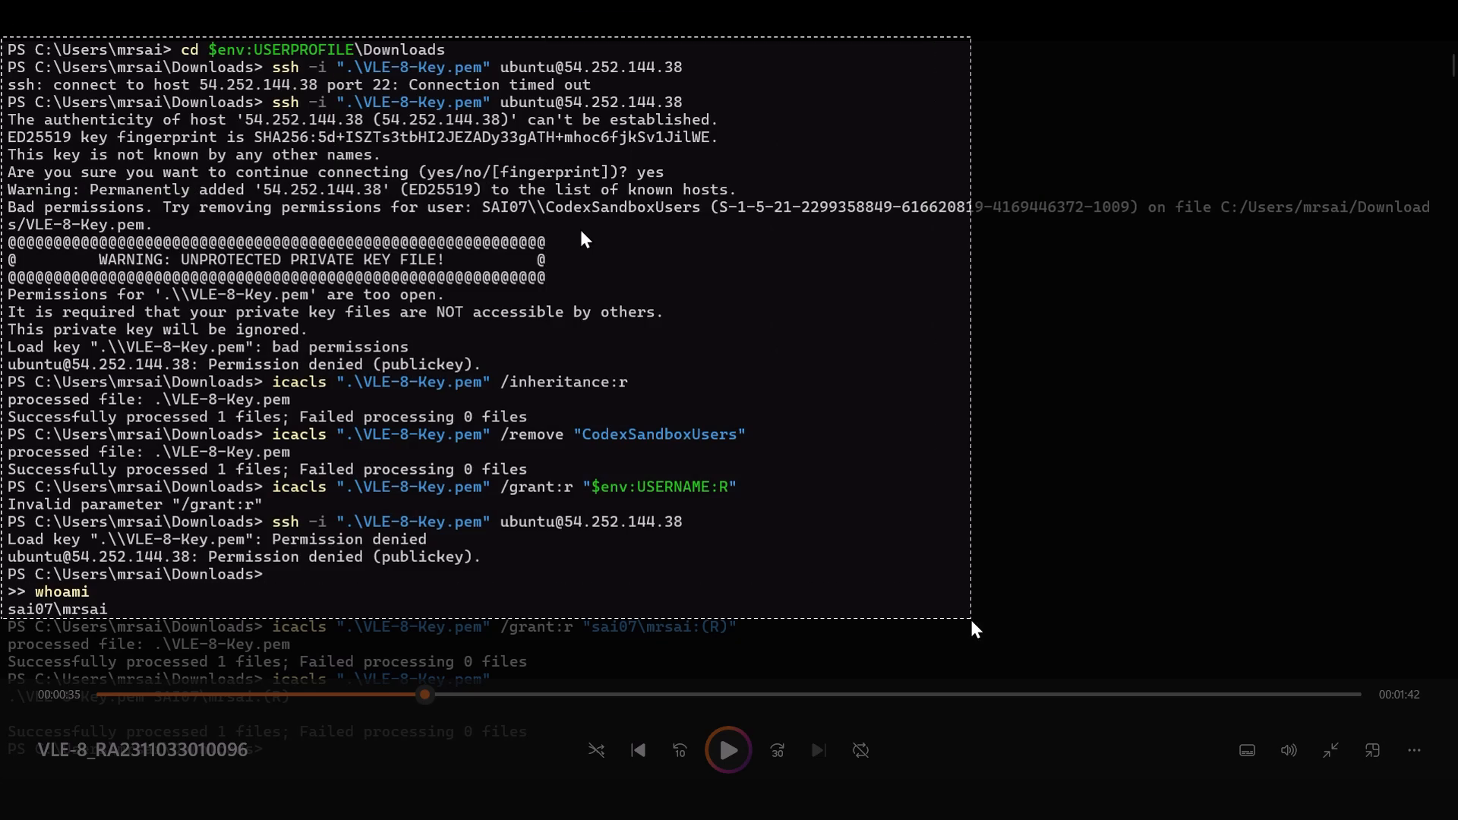
pyautogui.moveTo(970, 618); pyautogui.dragTo(1364, 670)
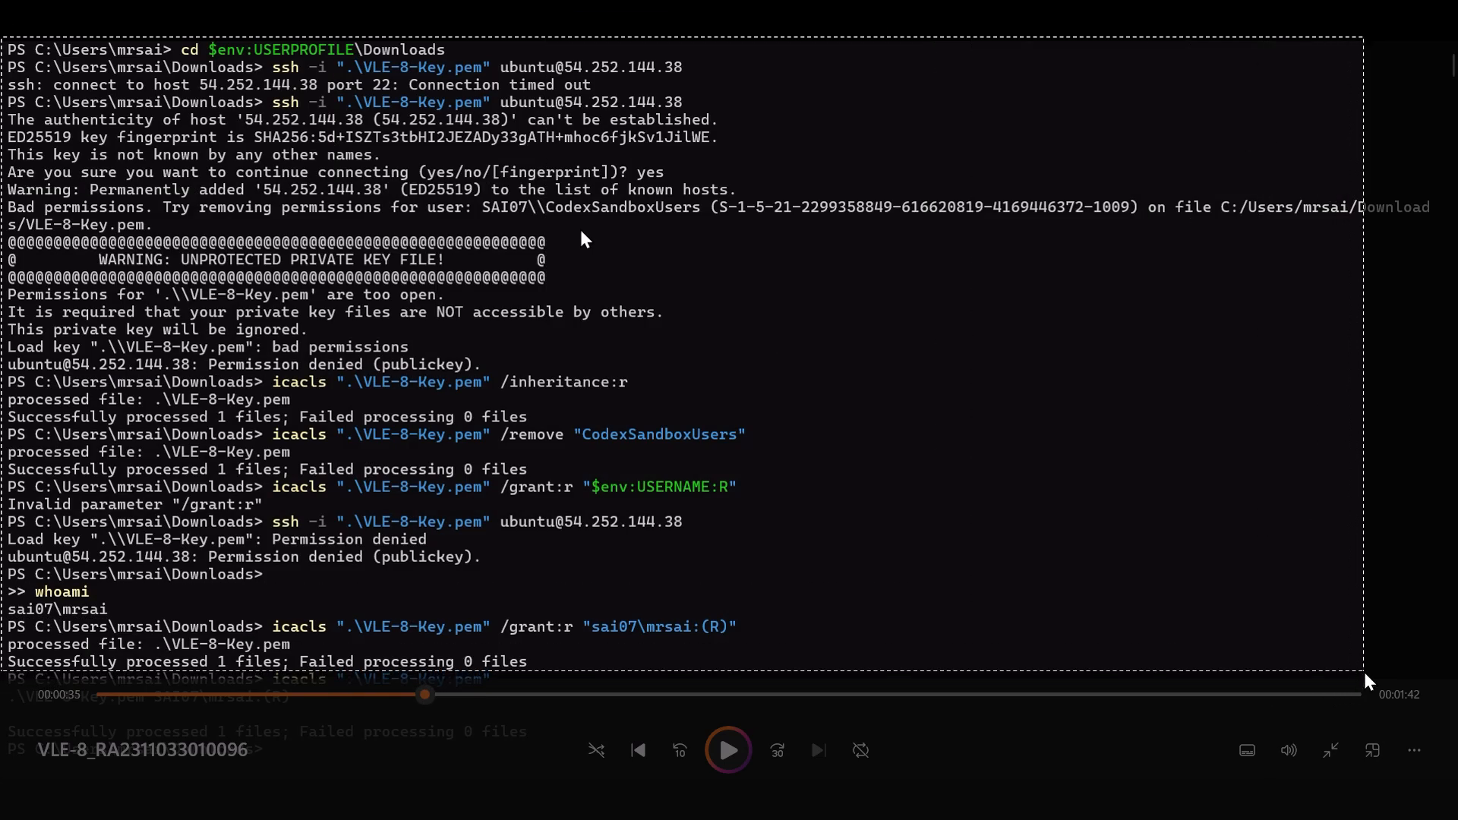
pyautogui.moveTo(1364, 670); pyautogui.dragTo(1387, 659)
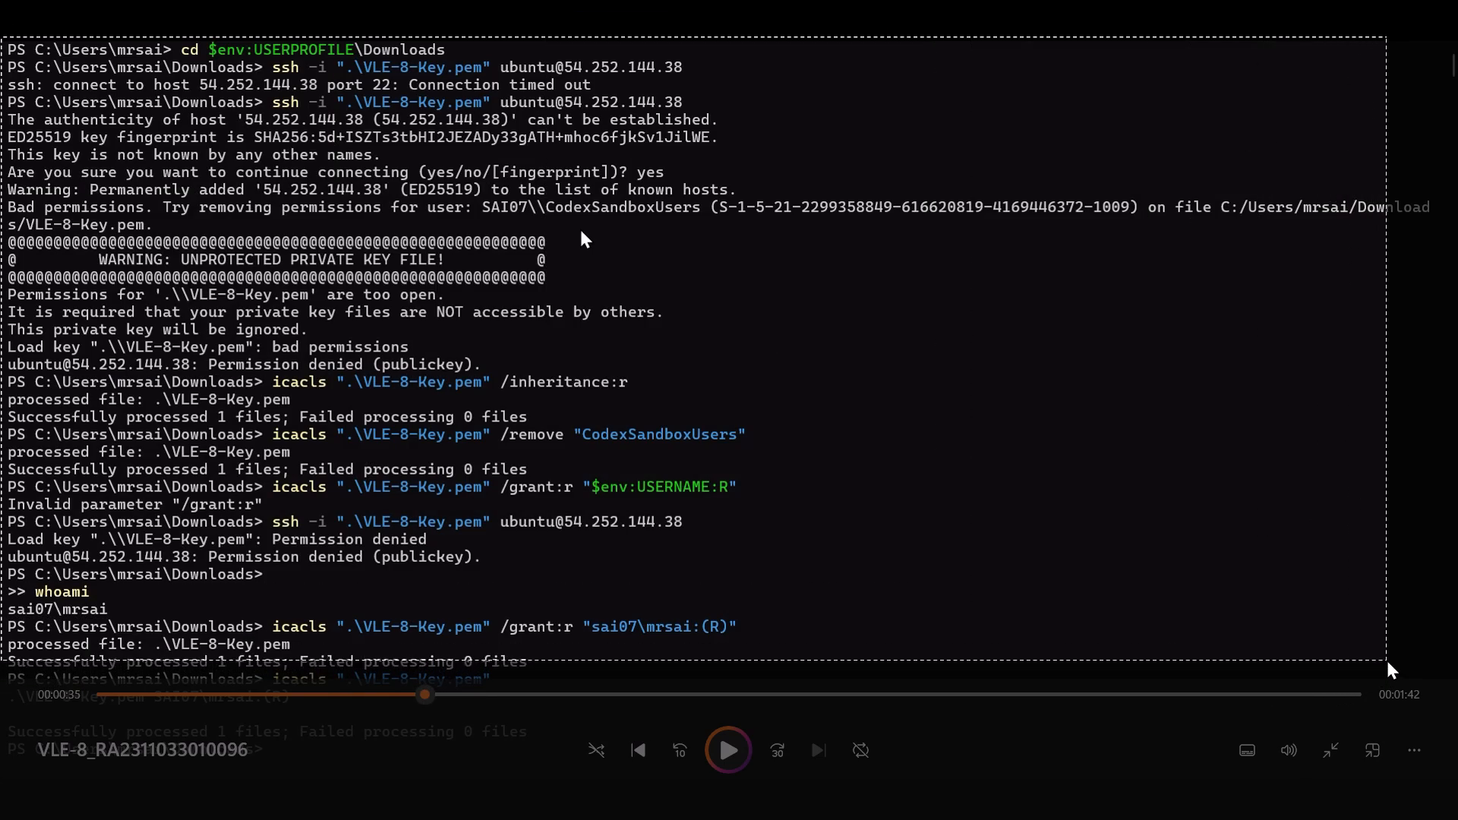
pyautogui.moveTo(1387, 659); pyautogui.dragTo(1425, 623)
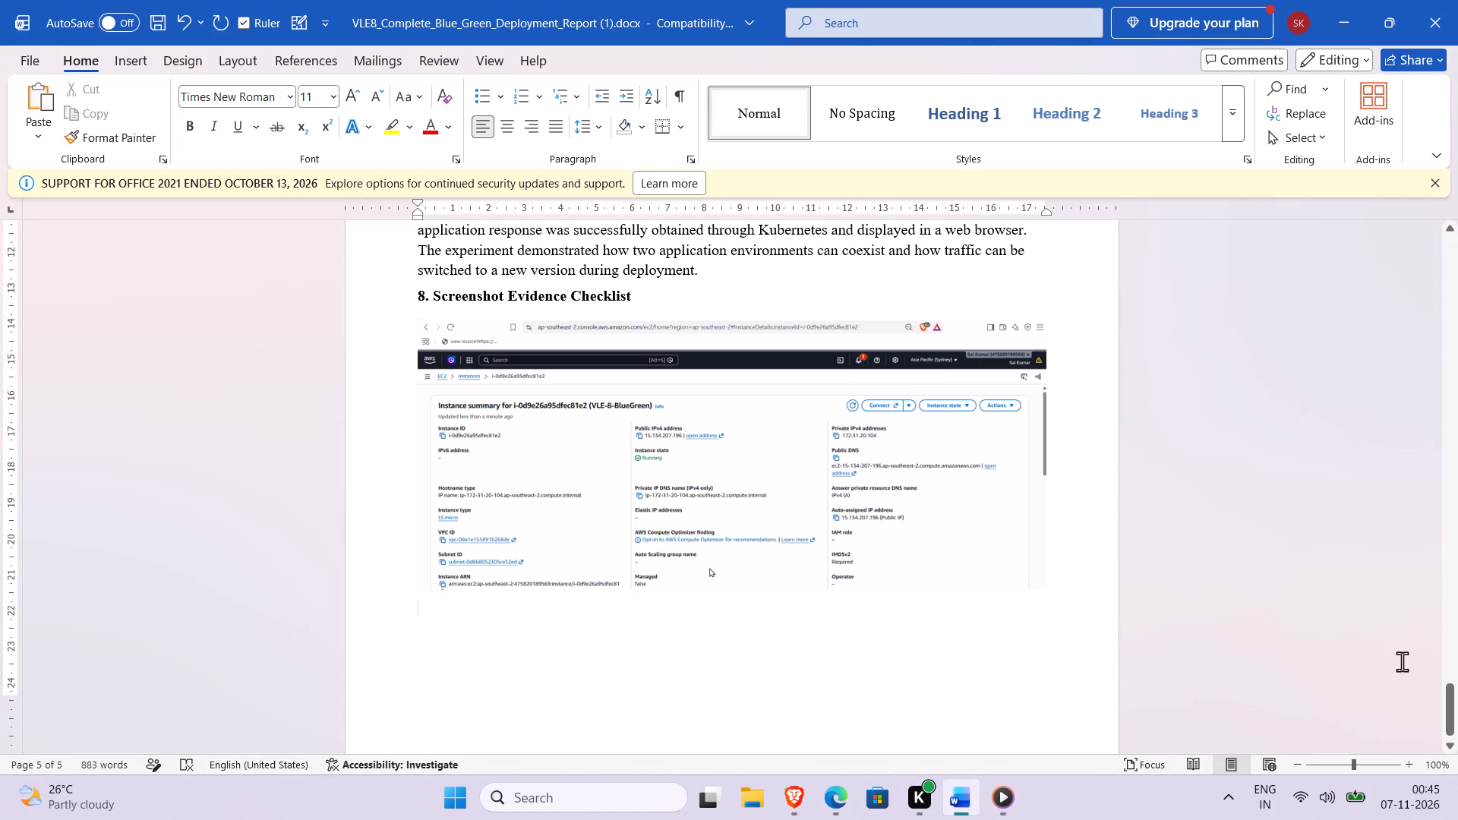
pyautogui.hotkey('ctrl', 'v')
pyautogui.scroll(-1, 1041, 677)
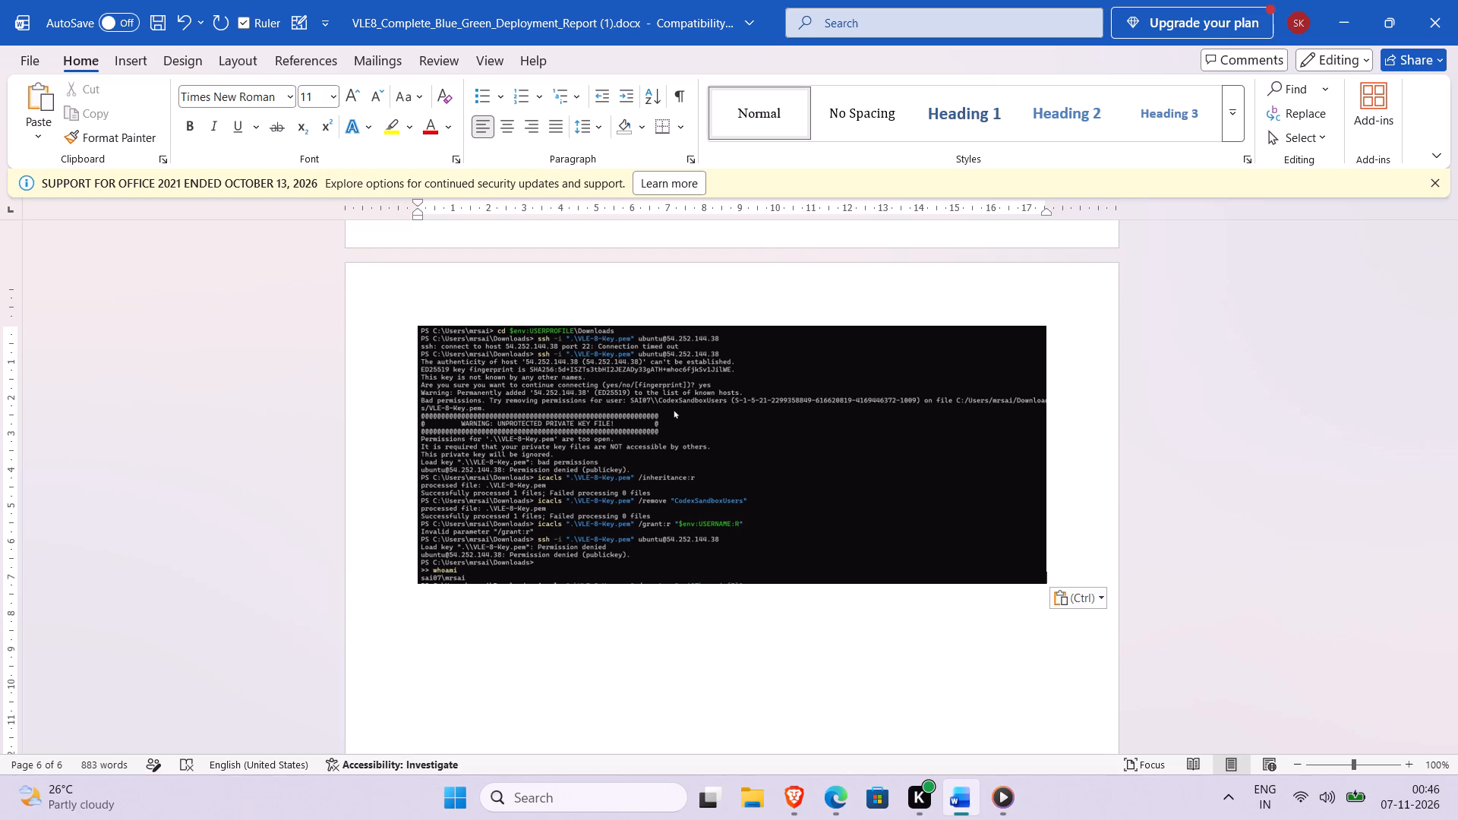
# Resume the demo video, pause it at 00:00:39, and snip the ssh command with its Ubuntu 26.04.1 LTS welcome output.
pyautogui.click(1015, 788)
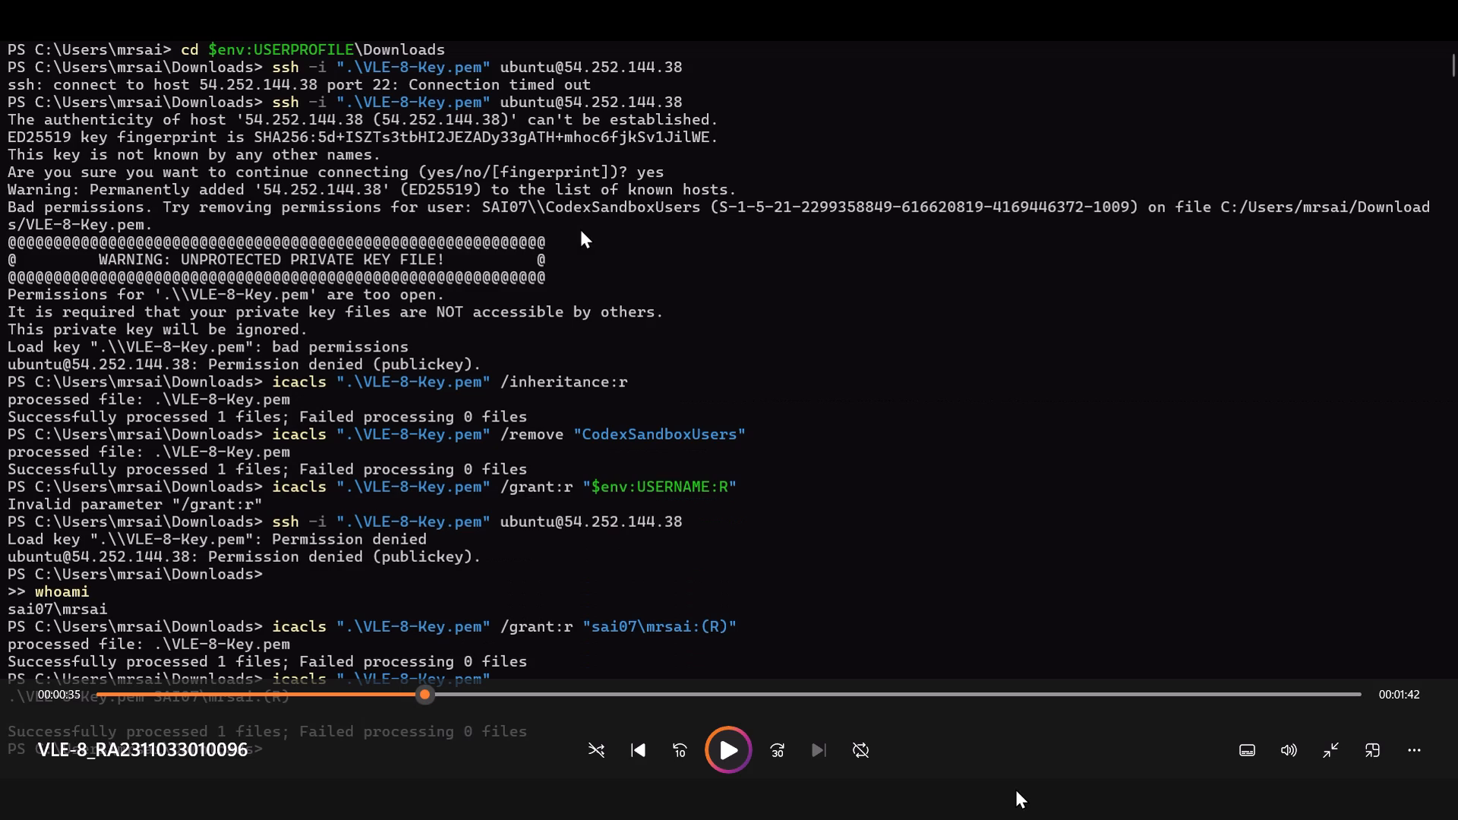
pyautogui.click(720, 771)
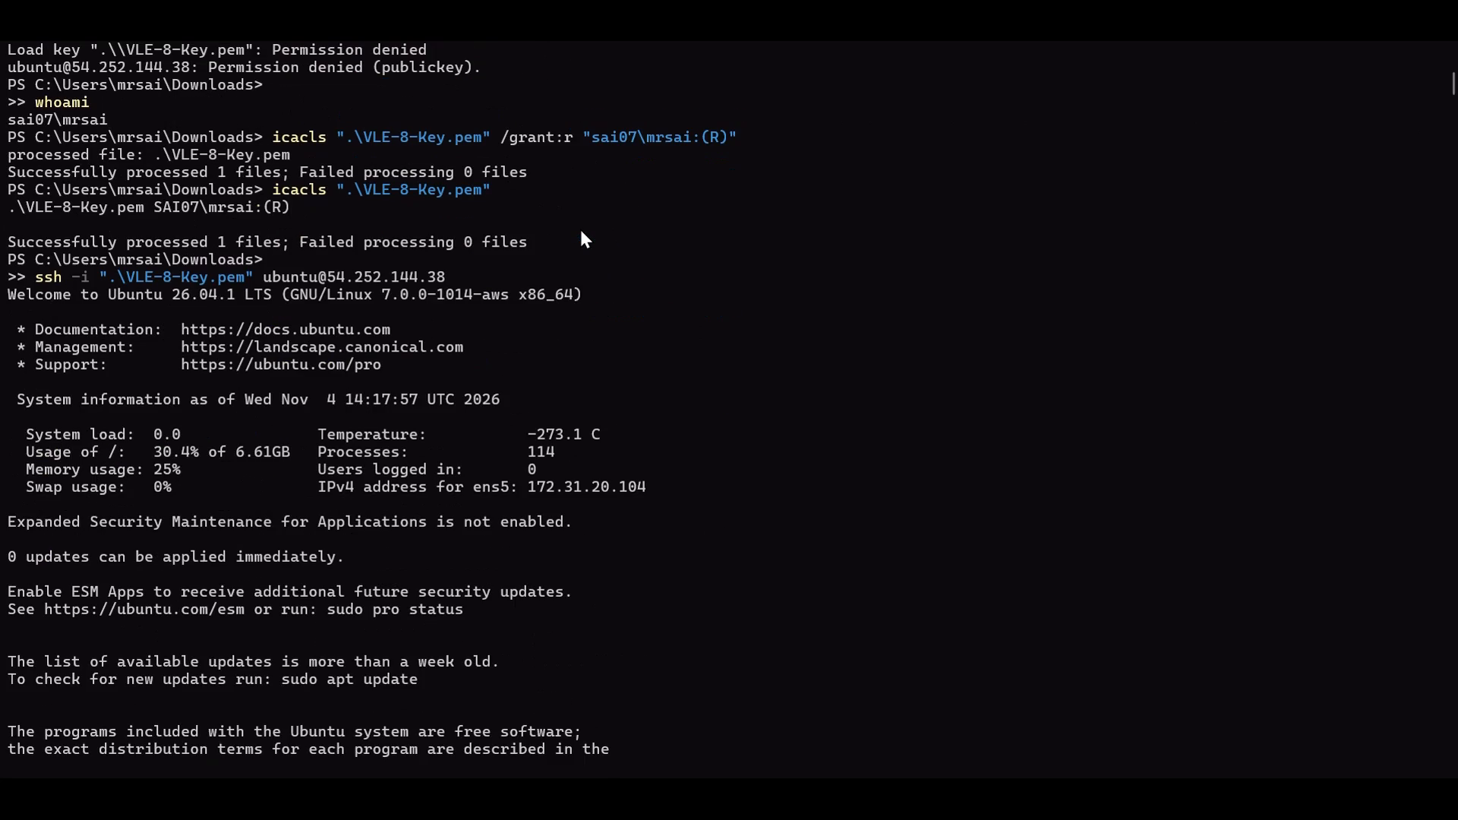
pyautogui.press('space')
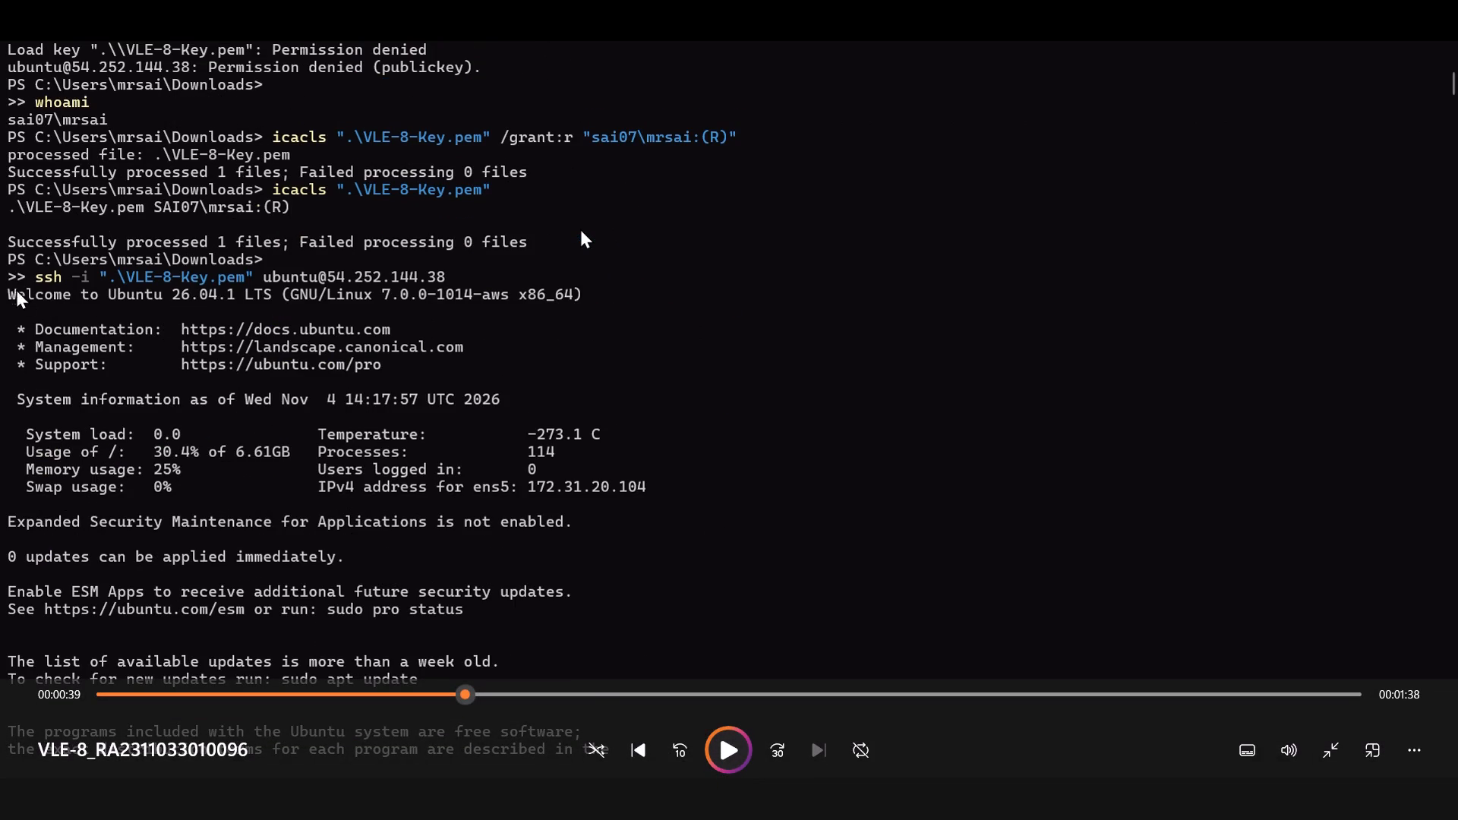
pyautogui.press('Print')
pyautogui.moveTo(12, 257); pyautogui.dragTo(1, 247)
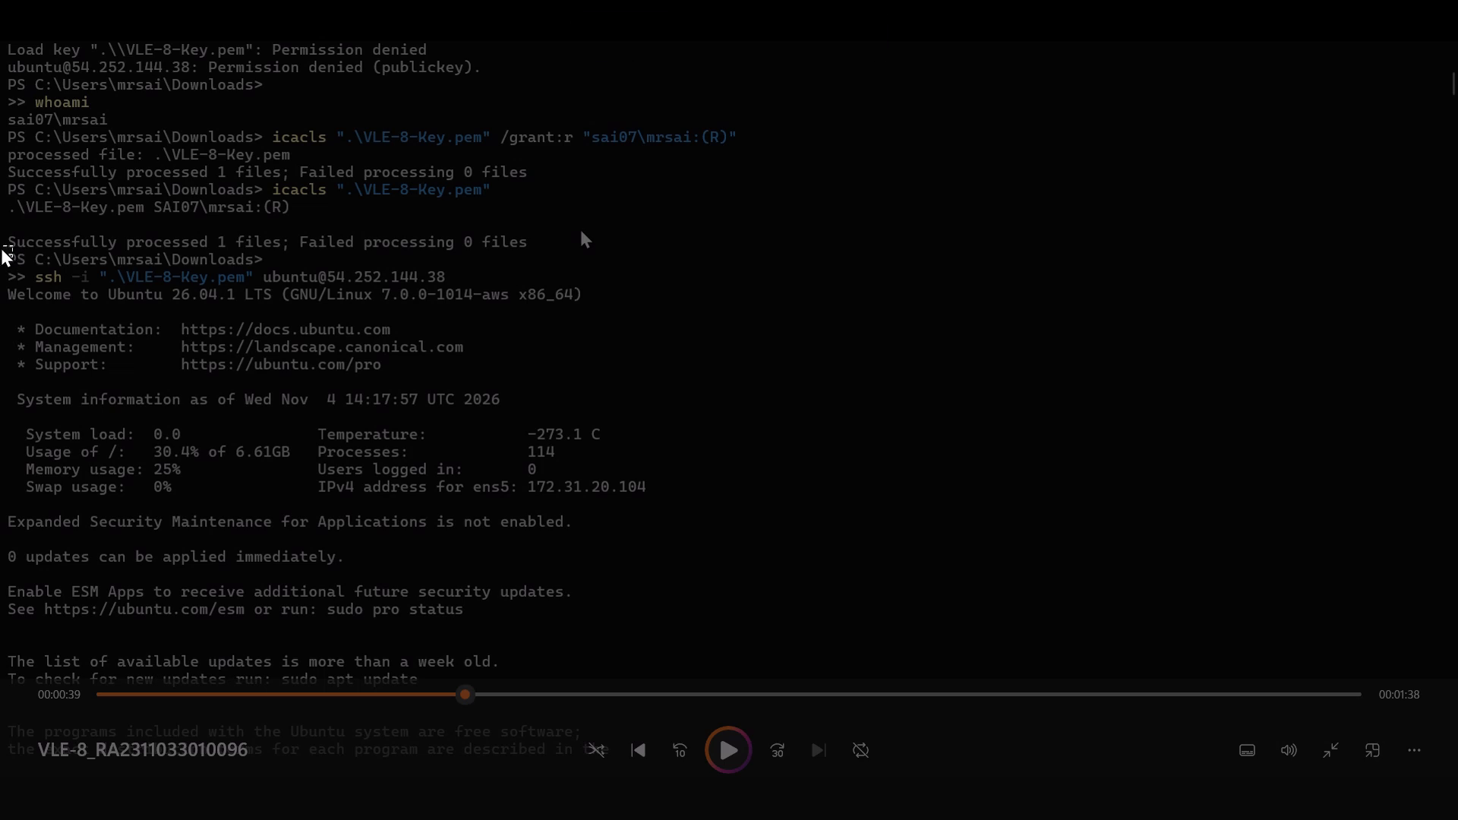
pyautogui.moveTo(1, 247); pyautogui.dragTo(14, 257)
pyautogui.moveTo(14, 257); pyautogui.dragTo(742, 672)
pyautogui.hscroll(4, 156, 384)
pyautogui.hscroll(1, 558, 593)
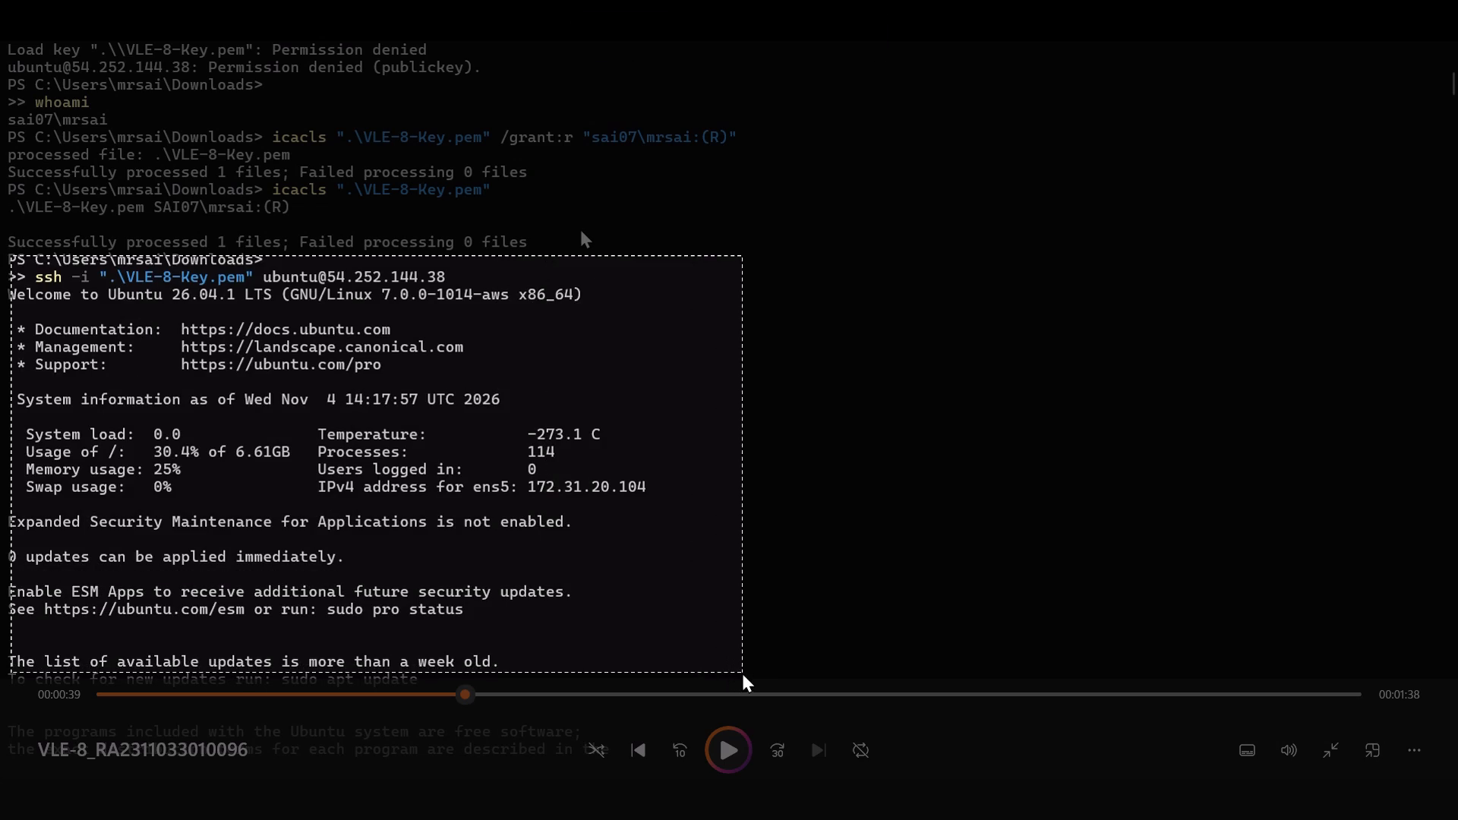
pyautogui.moveTo(742, 672); pyautogui.dragTo(787, 641)
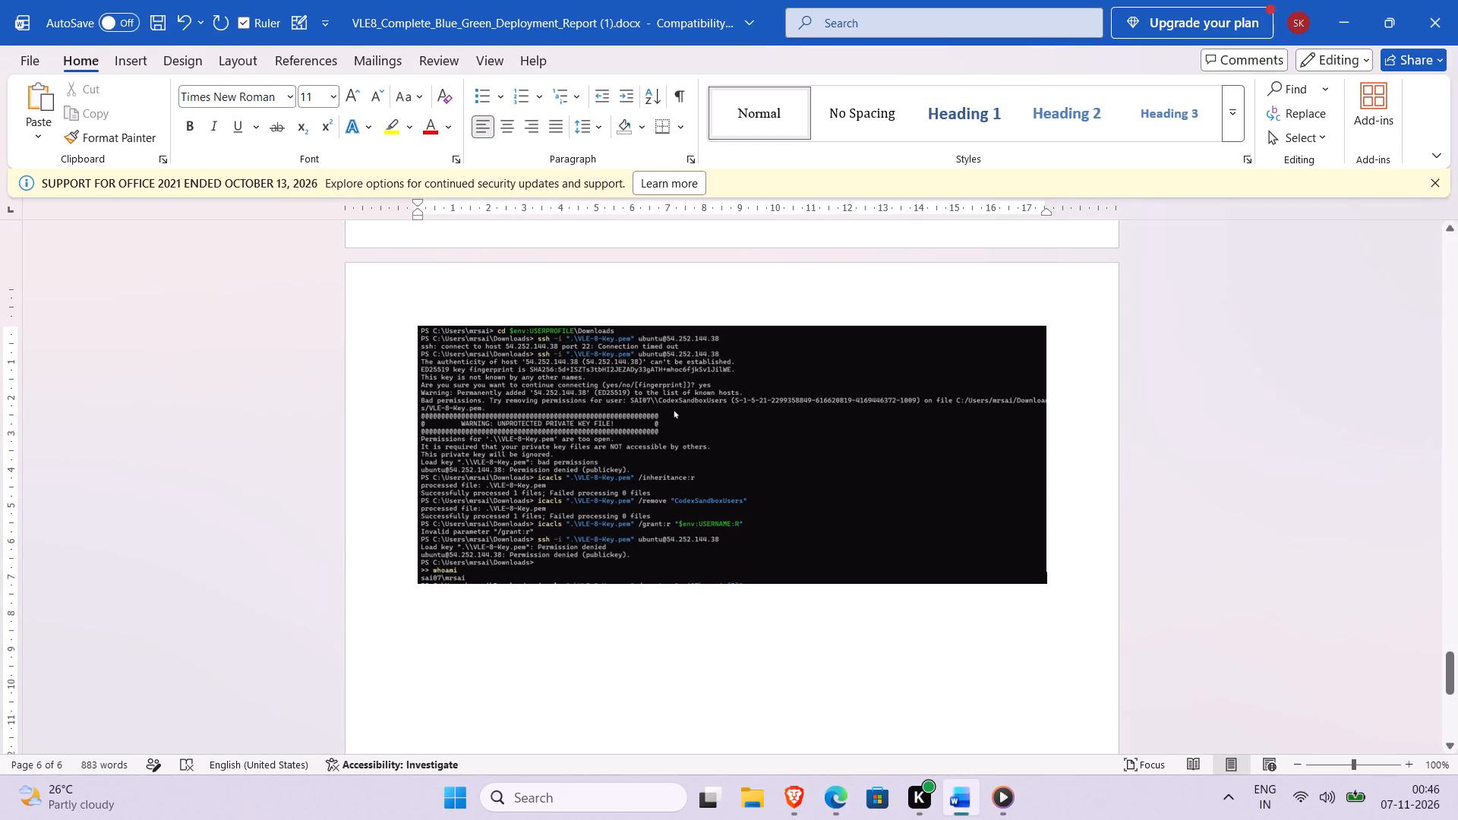
# Switch to the paused demo video and snip the ssh command with its Ubuntu 26.04.1 LTS welcome and system information, down to the ESM Apps lines.
pyautogui.click(999, 819)
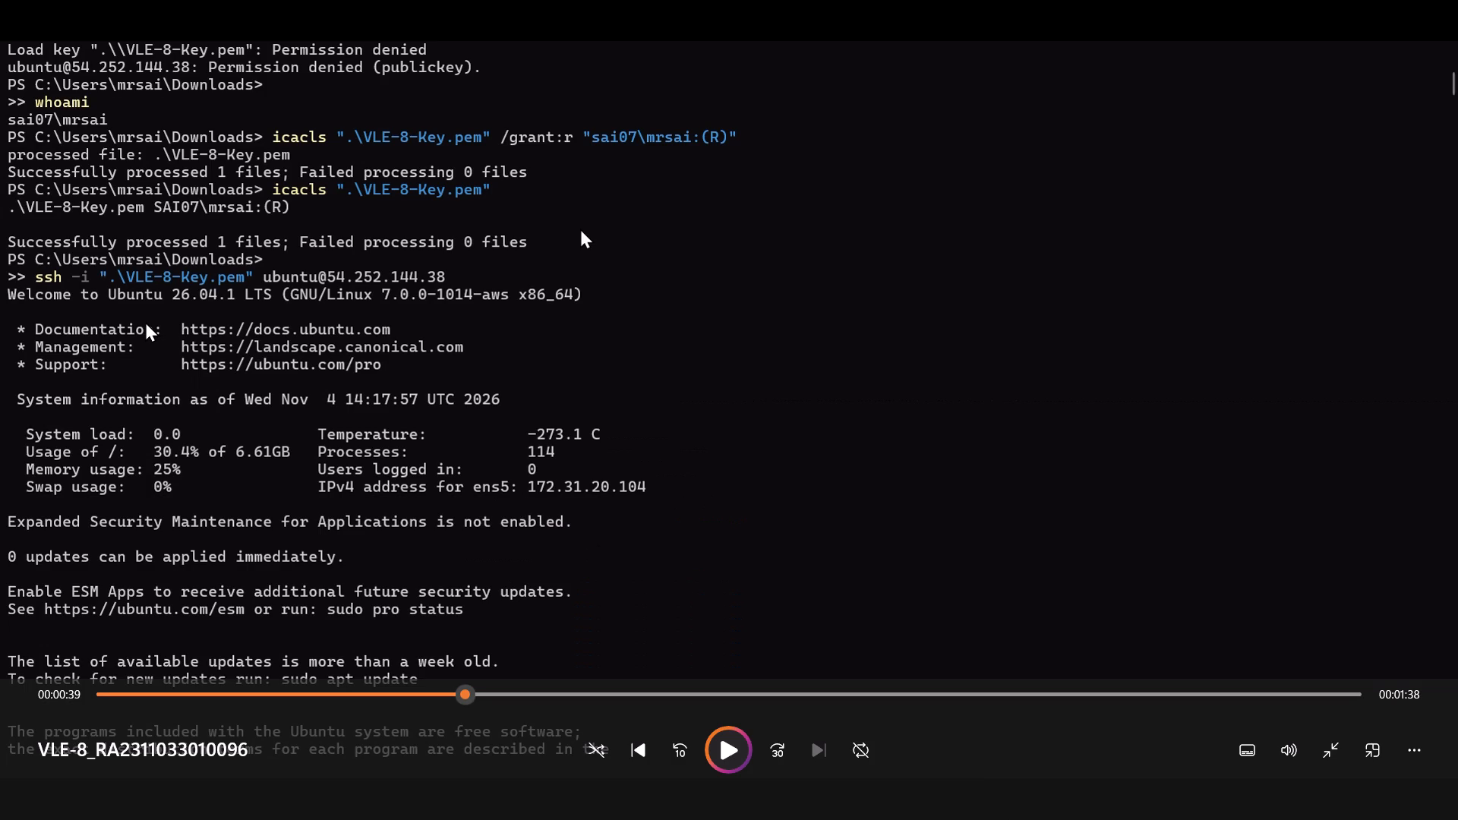
pyautogui.press('Print')
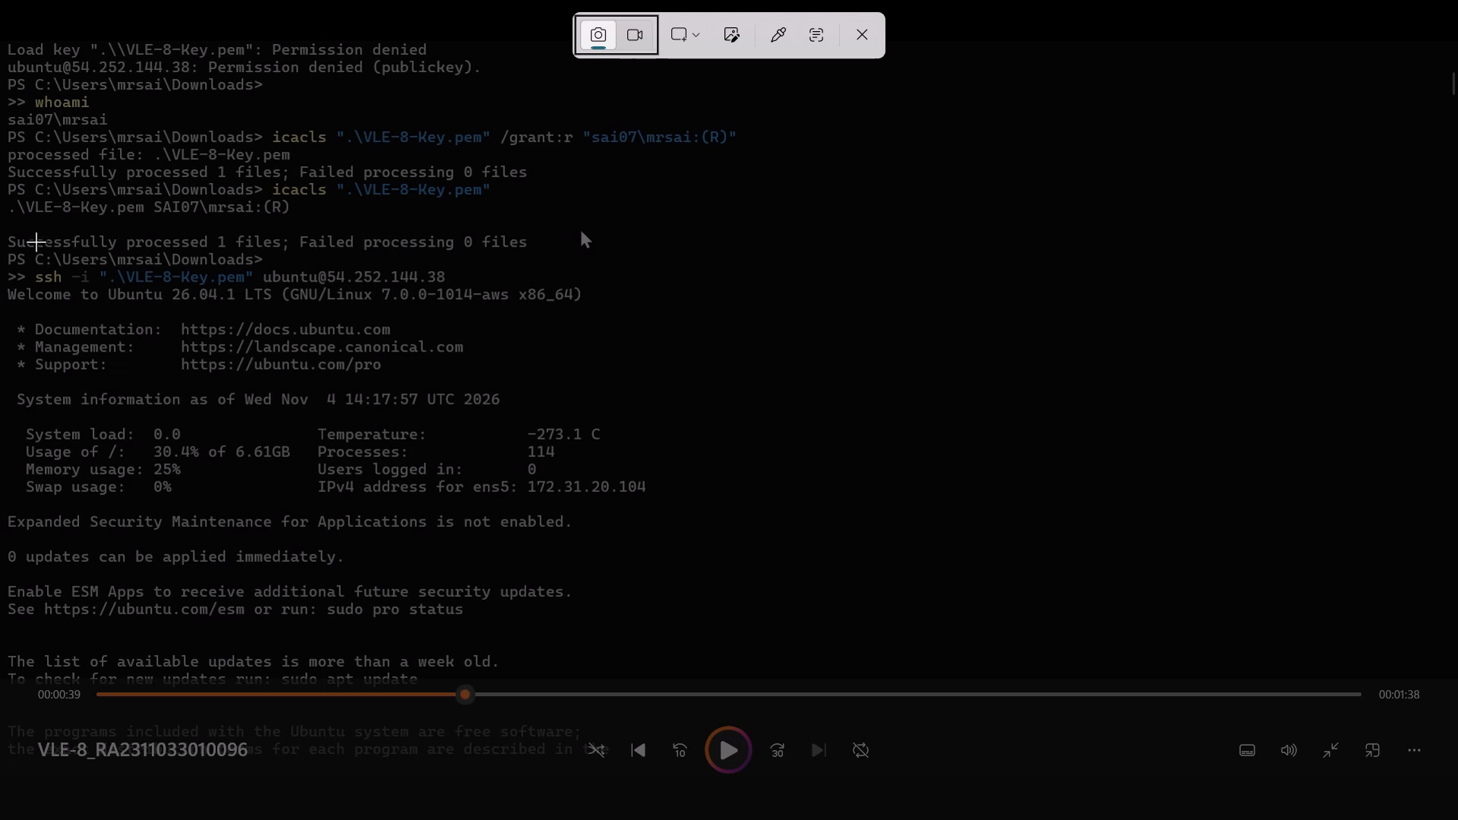
pyautogui.moveTo(1, 248); pyautogui.dragTo(754, 689)
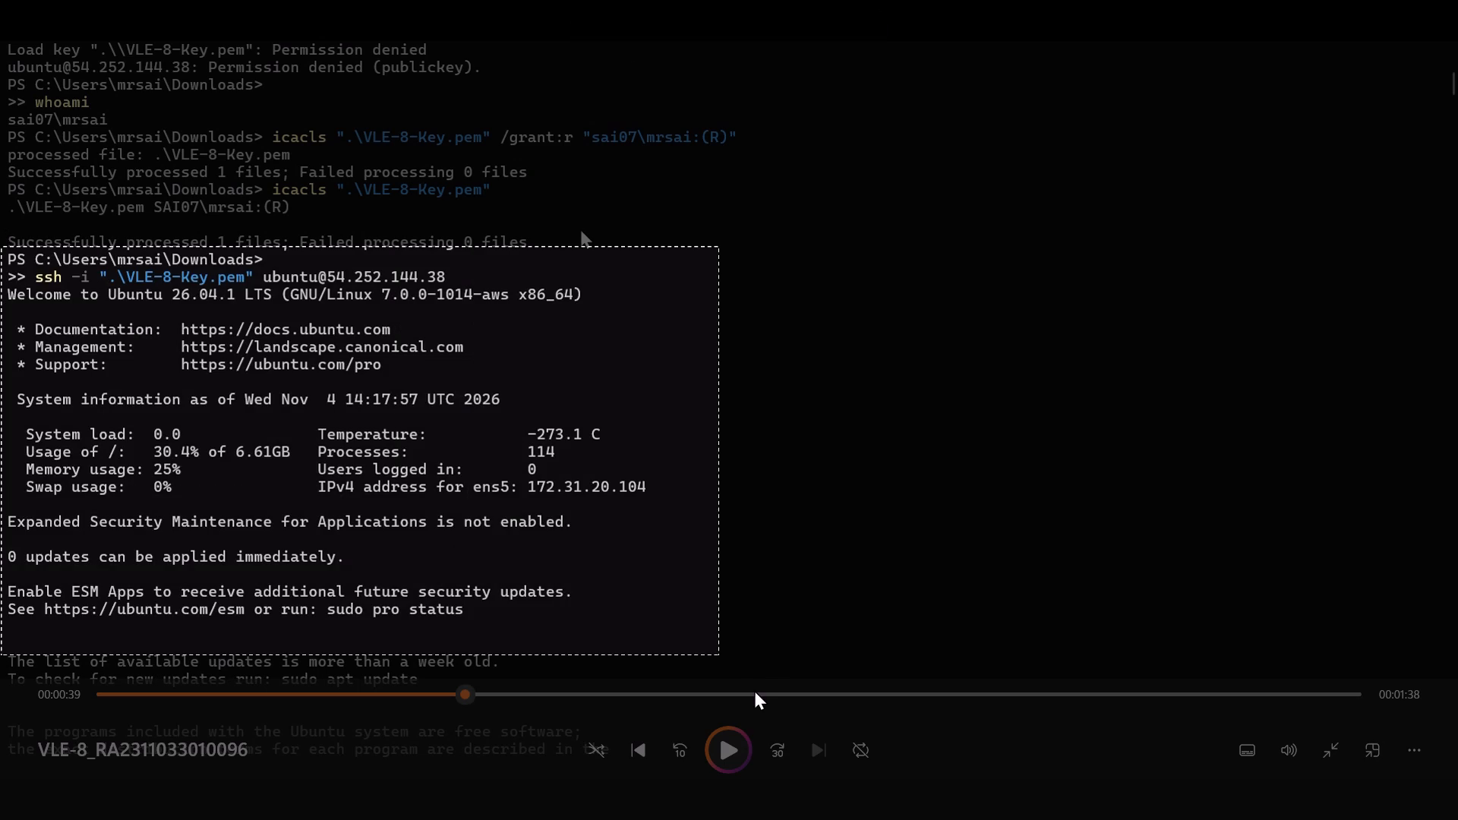
pyautogui.moveTo(754, 689); pyautogui.dragTo(898, 644)
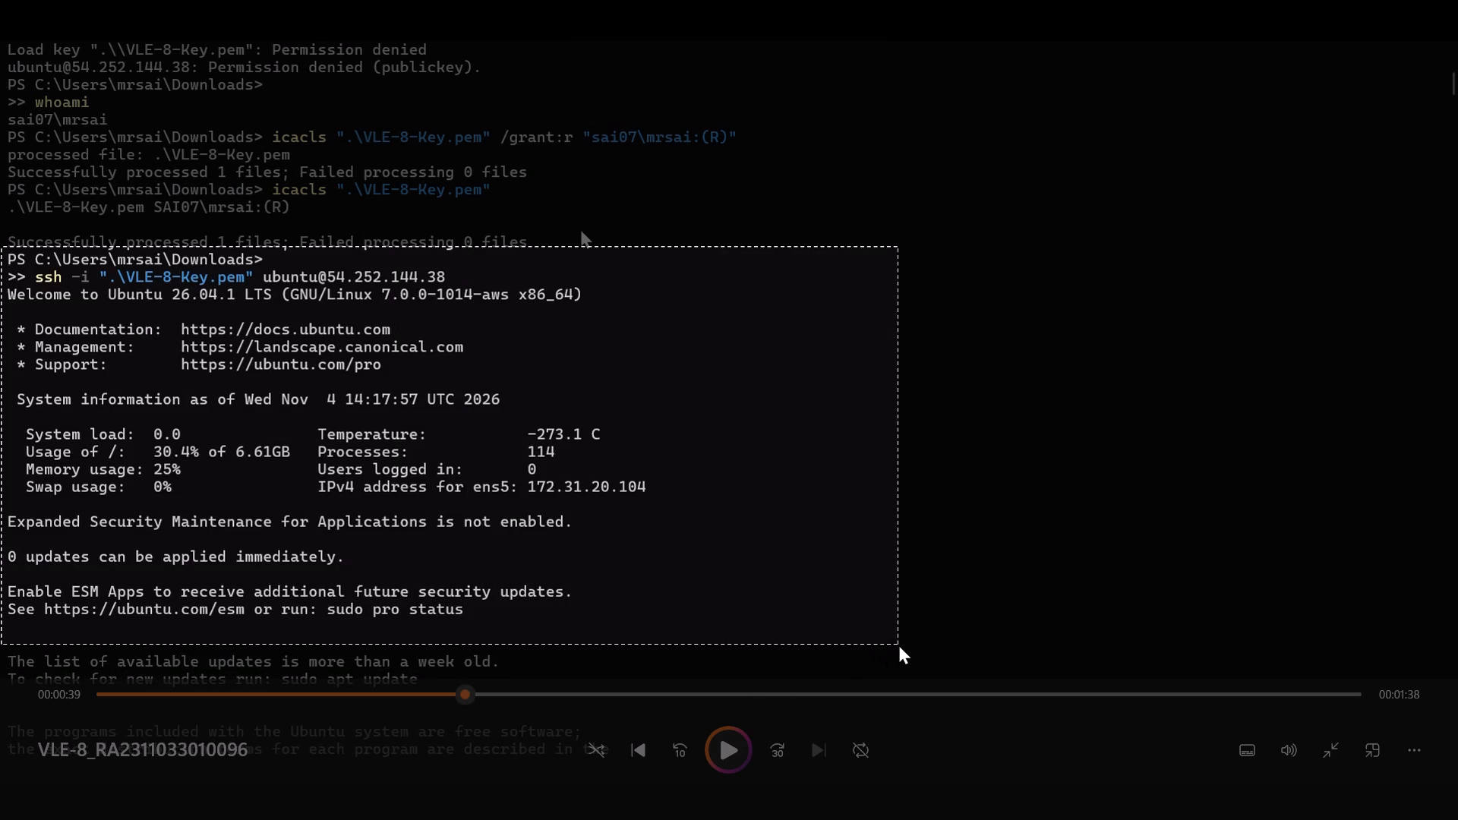
pyautogui.moveTo(898, 644); pyautogui.dragTo(898, 643)
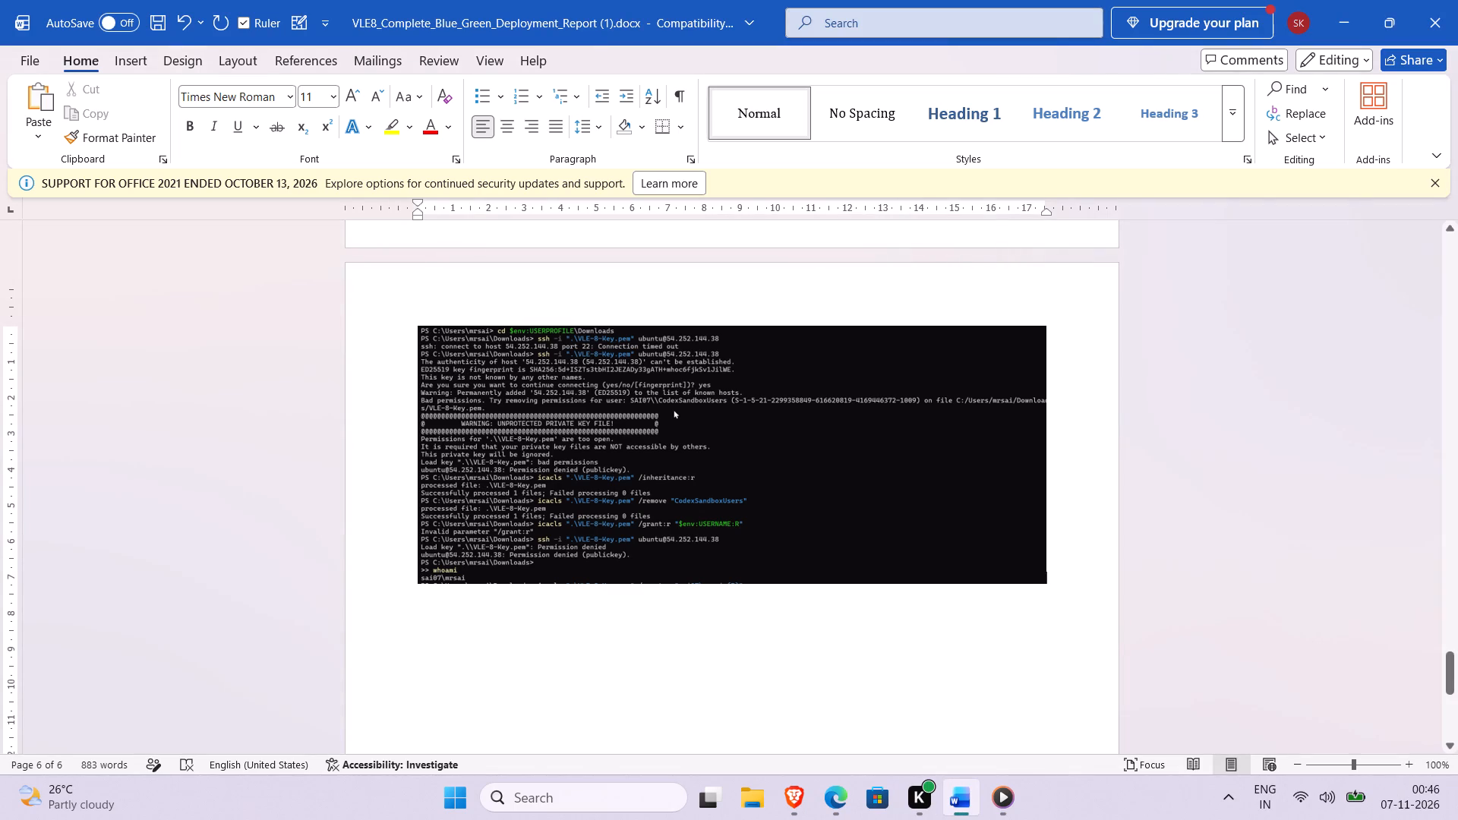
# Switch to the Word report and paste the Ubuntu welcome snip in place of the PowerShell screenshot below the EC2 instance summary.
pyautogui.click(544, 656)
pyautogui.tripleClick(469, 625)
pyautogui.hotkey('ctrl', 'v')
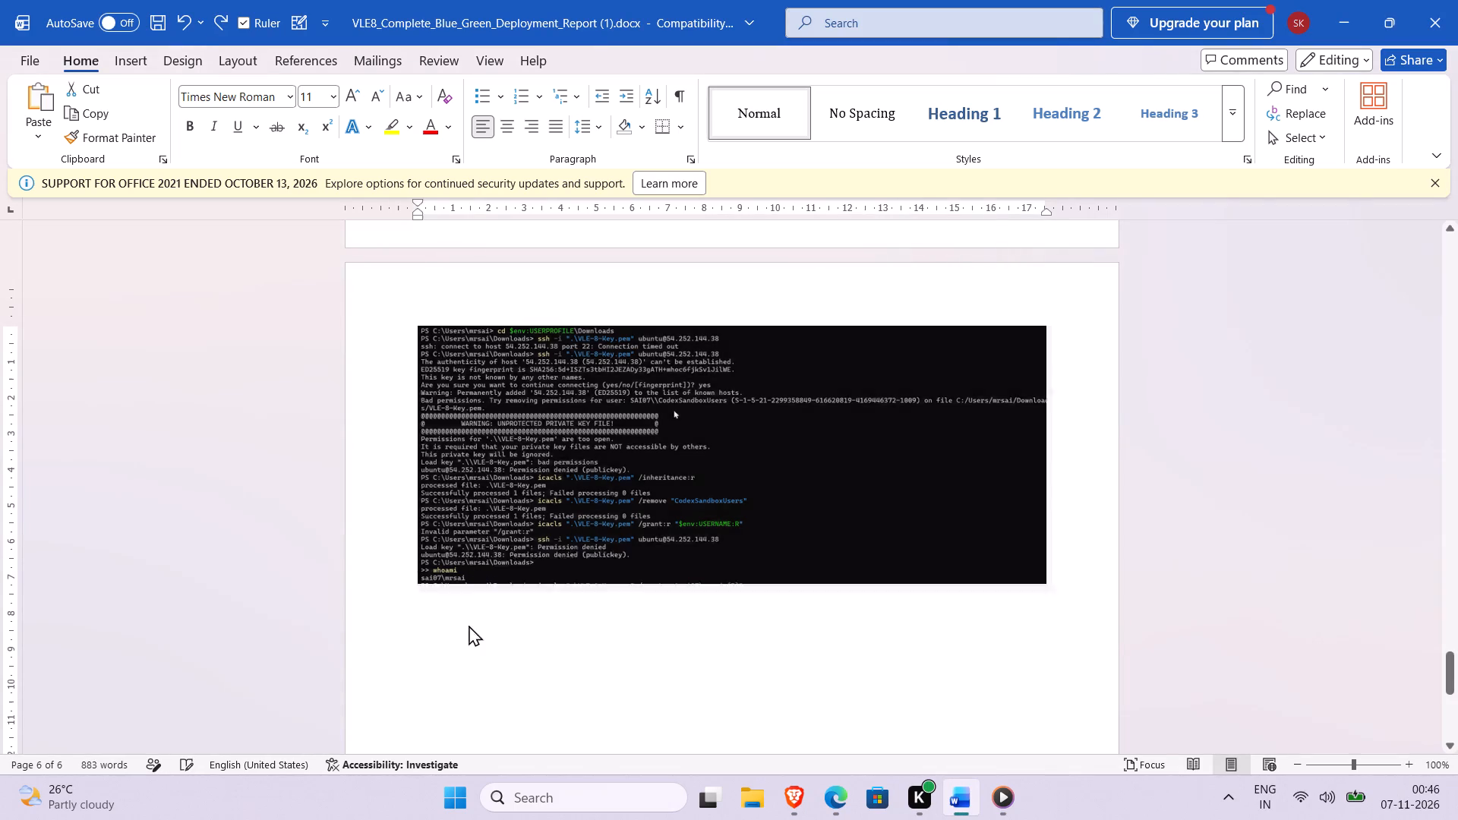
pyautogui.scroll(-1, 469, 625)
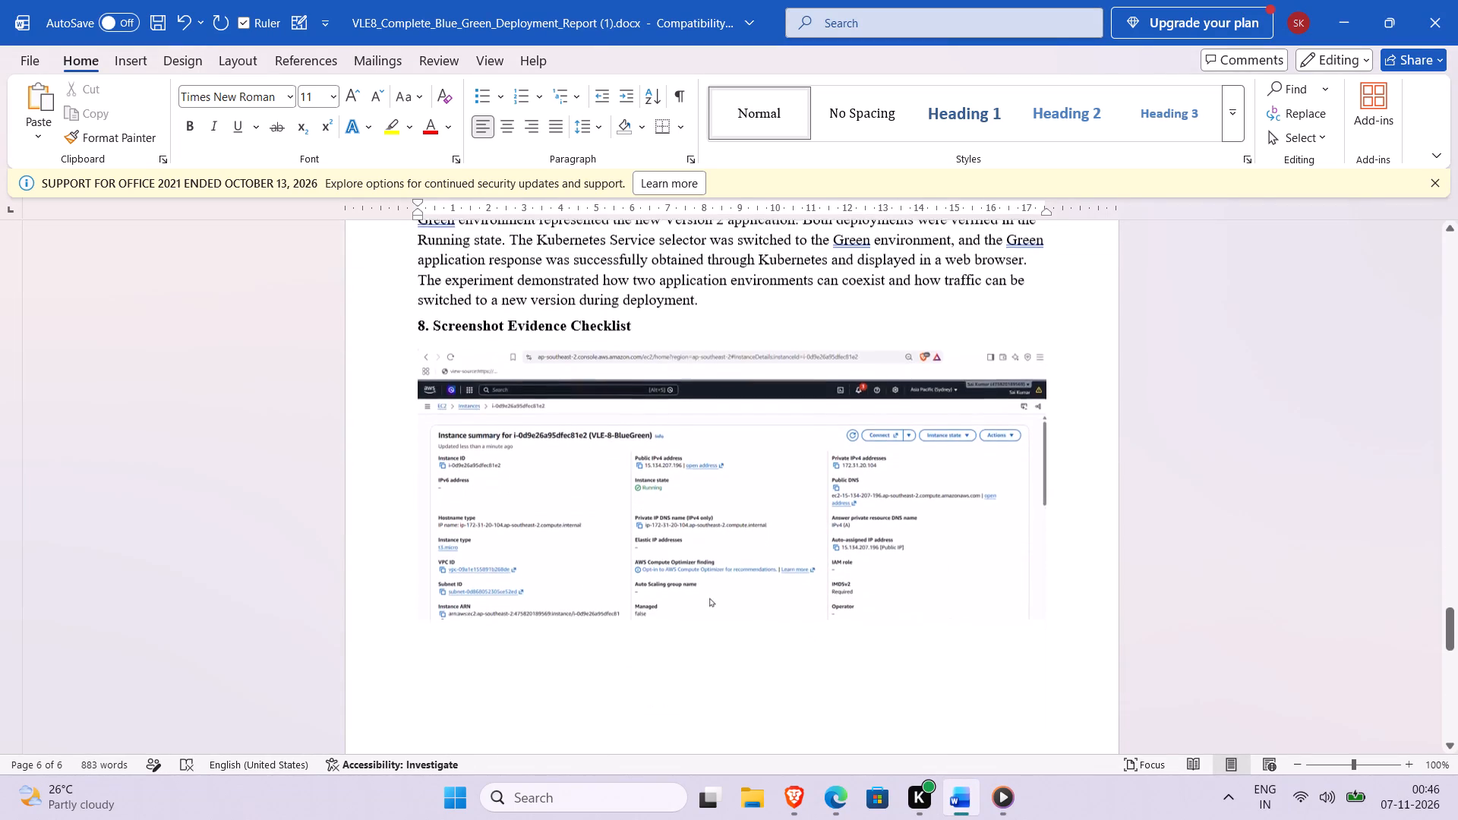
pyautogui.scroll(-1, 469, 625)
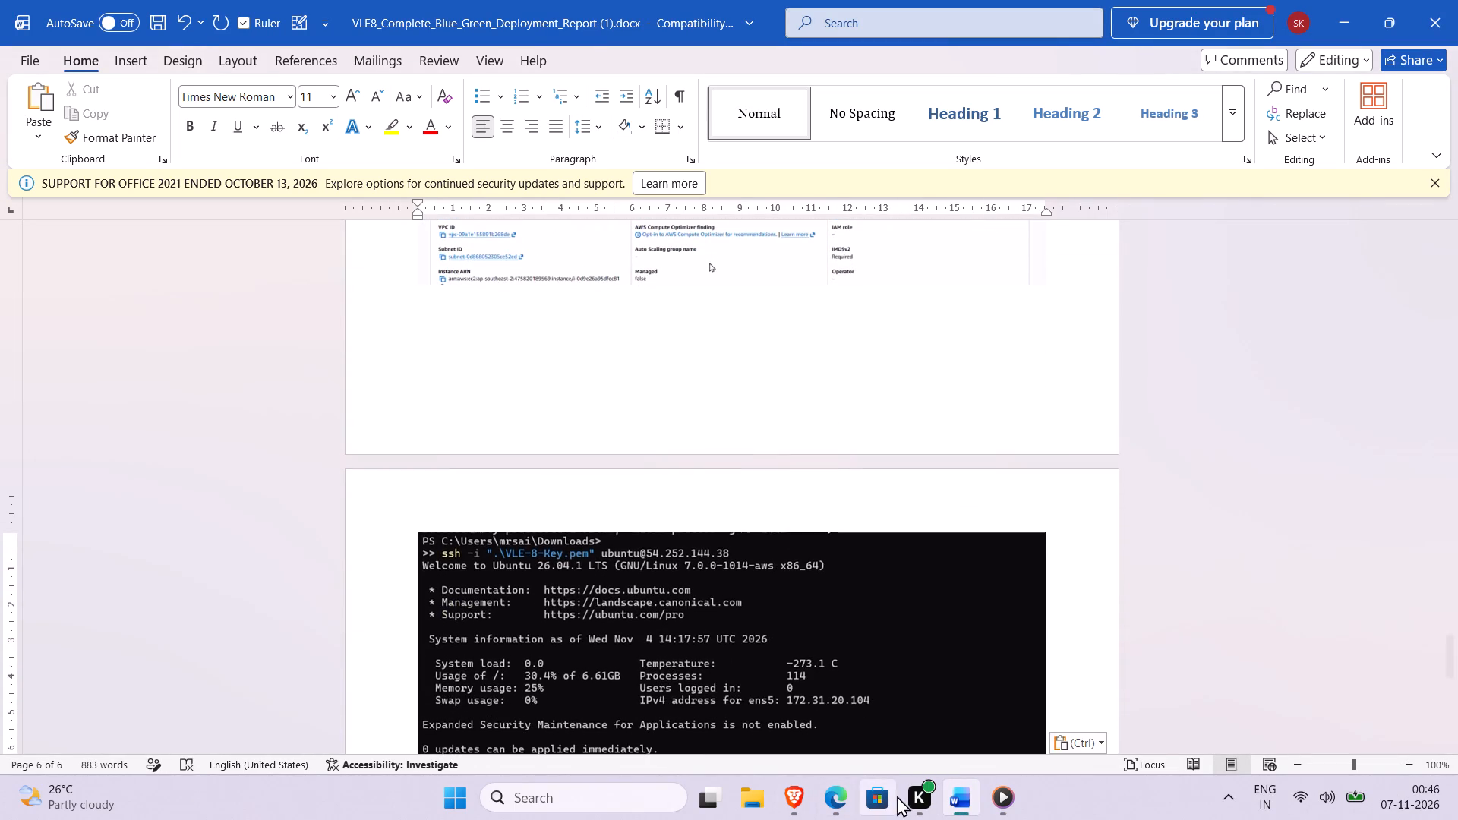
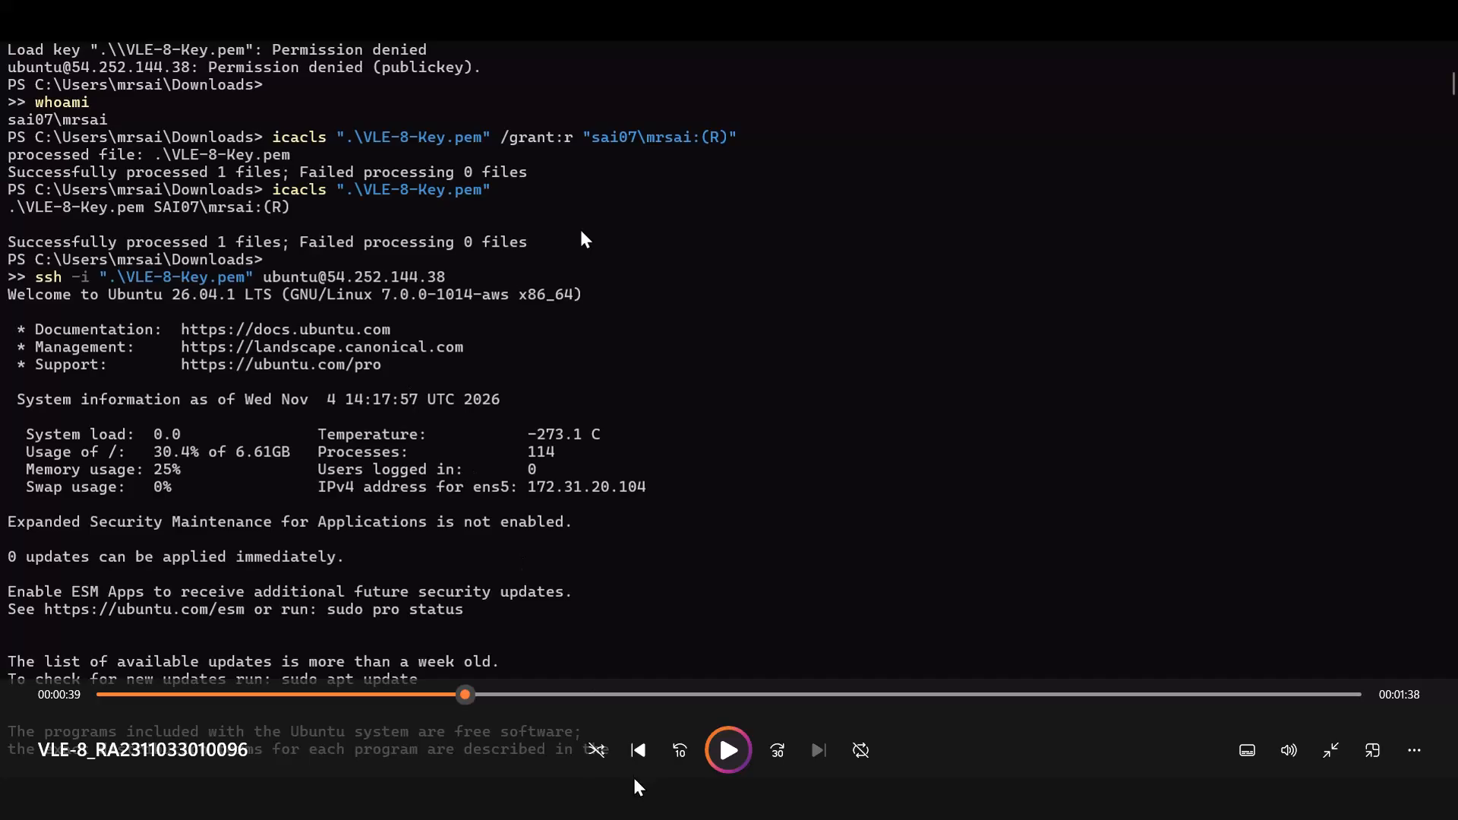
# Move the demo video back to 00:00:37 and snip the PowerShell output from the unprotected private key warning down to the Ubuntu Support link.
pyautogui.click(437, 691)
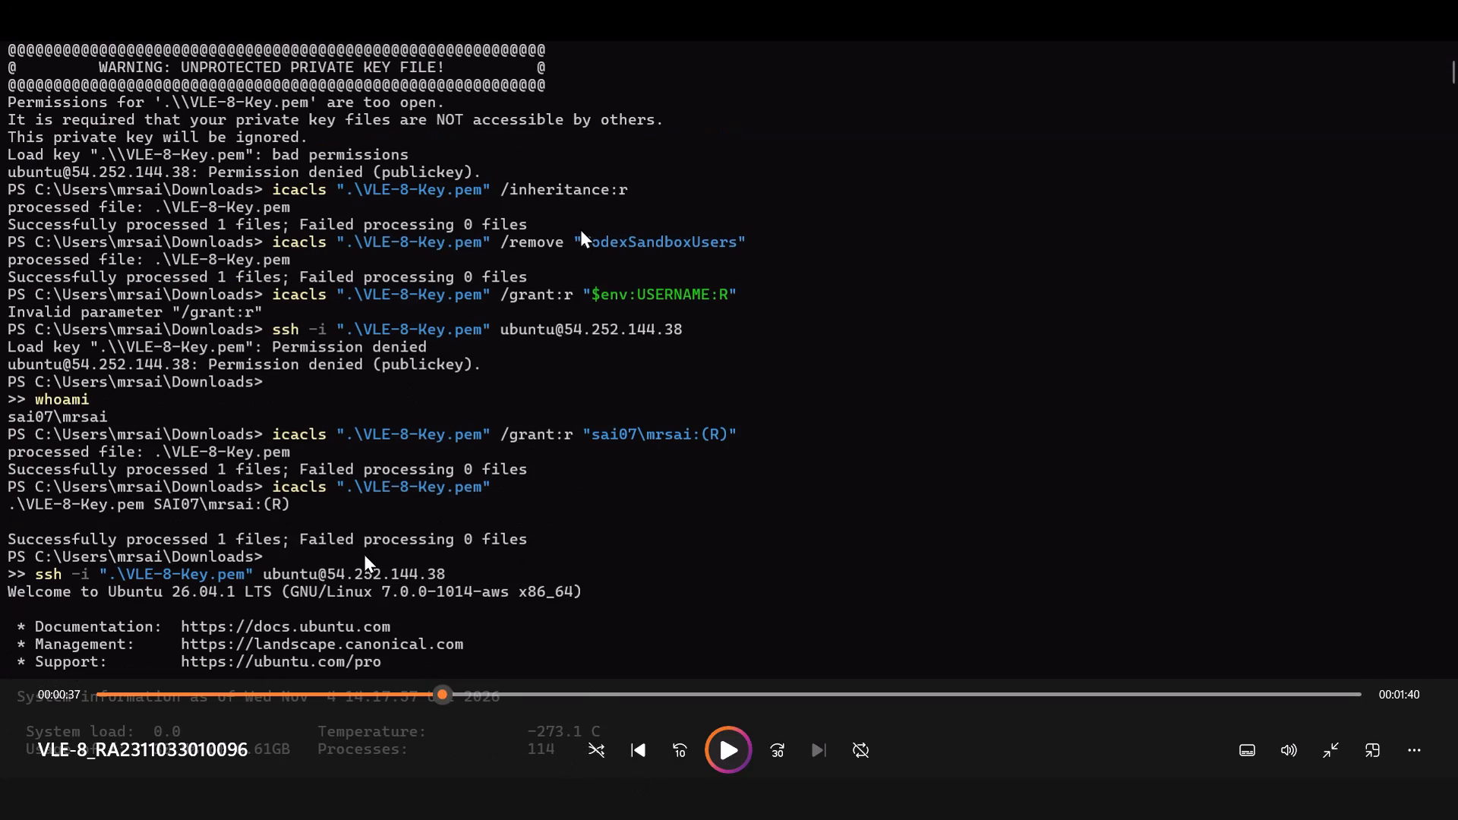
pyautogui.press('Print')
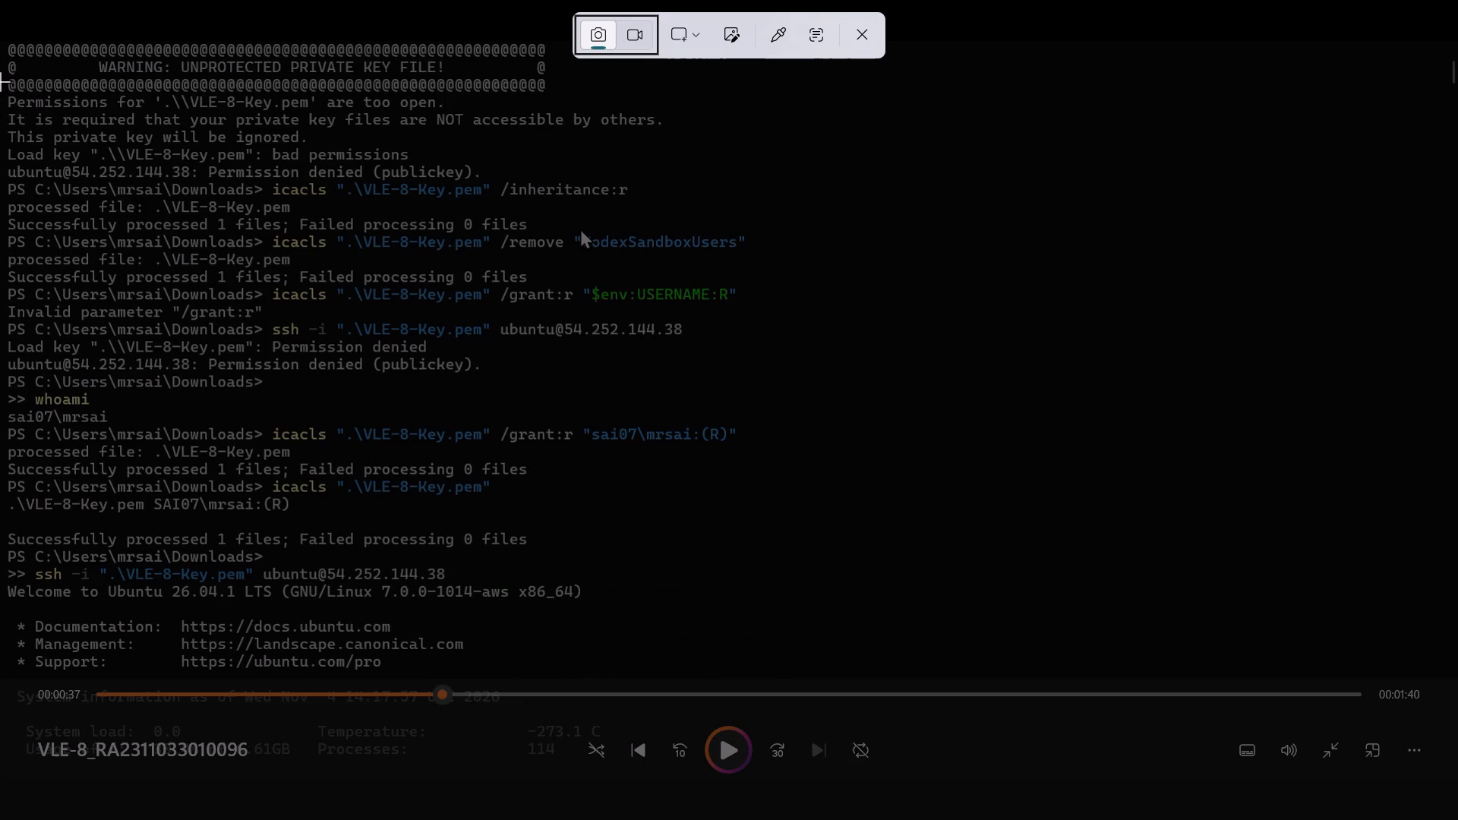
pyautogui.moveTo(0, 41); pyautogui.dragTo(670, 635)
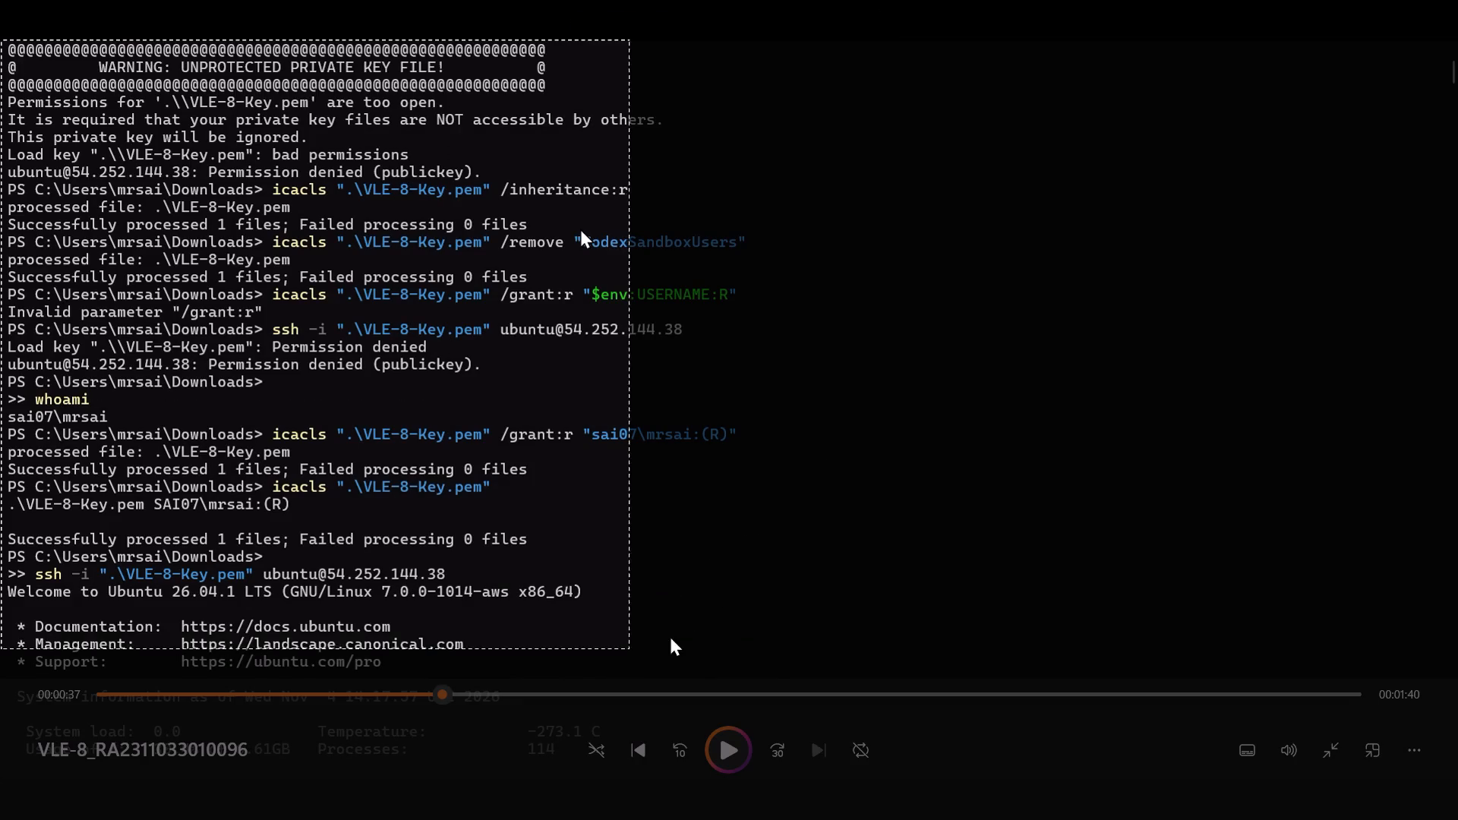
pyautogui.moveTo(670, 635); pyautogui.dragTo(929, 651)
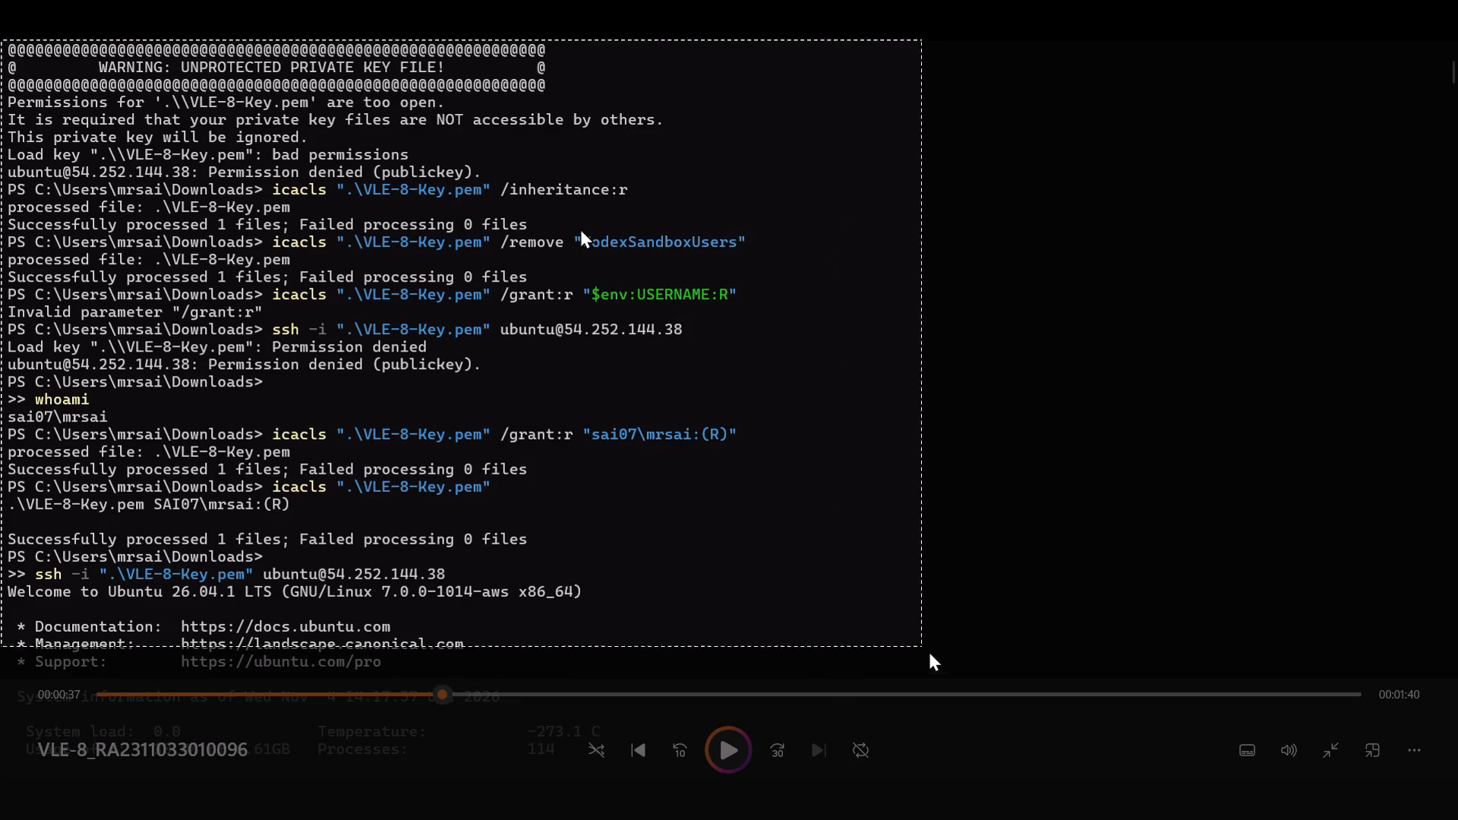
pyautogui.moveTo(929, 651); pyautogui.dragTo(974, 675)
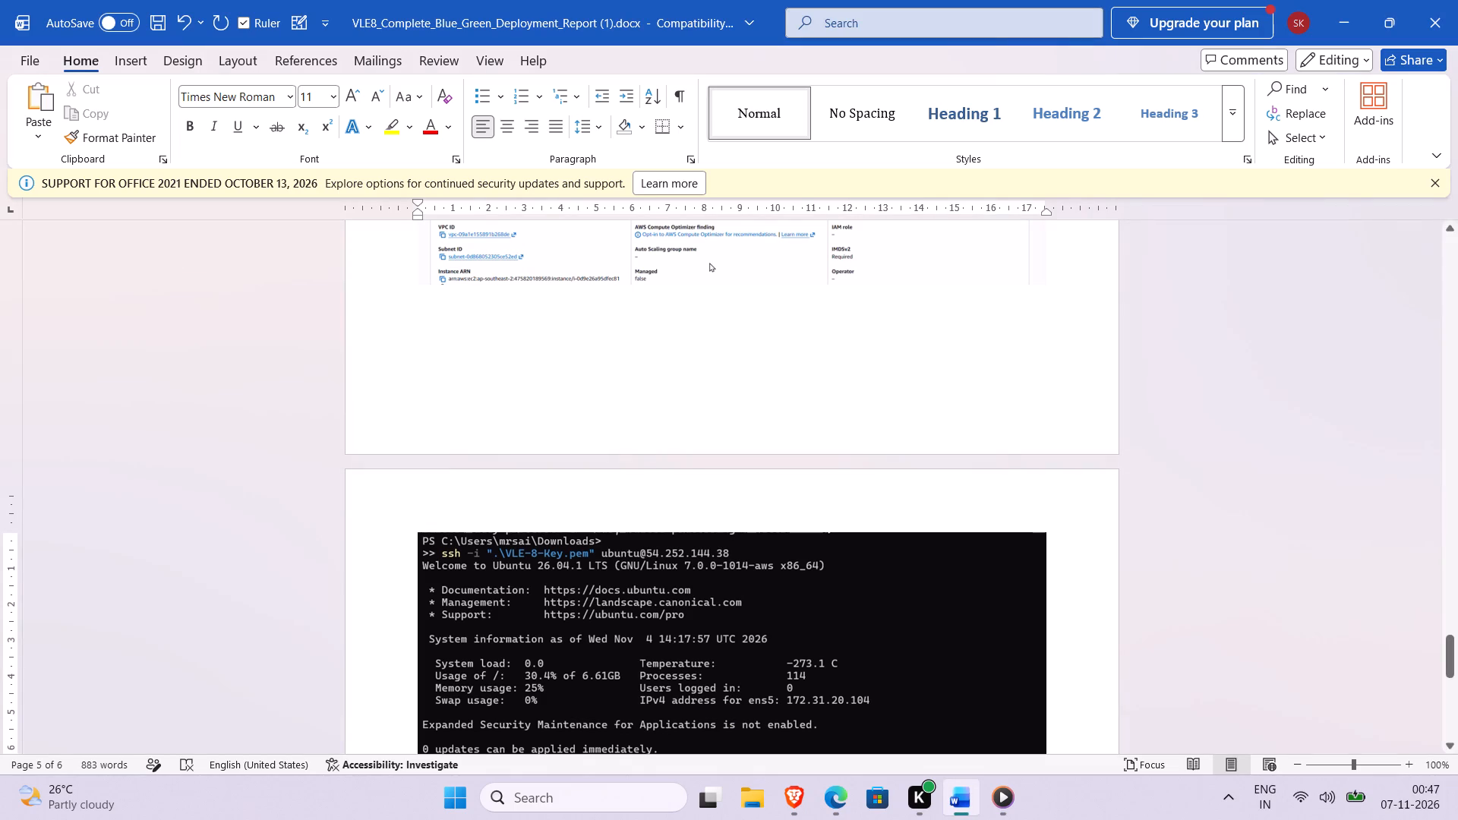
# Paste the PowerShell key-permissions snip directly above the Ubuntu welcome screenshot on page 6 of the Word report.
pyautogui.click(572, 501)
pyautogui.doubleClick(510, 494)
pyautogui.click(429, 507)
pyautogui.tripleClick(417, 550)
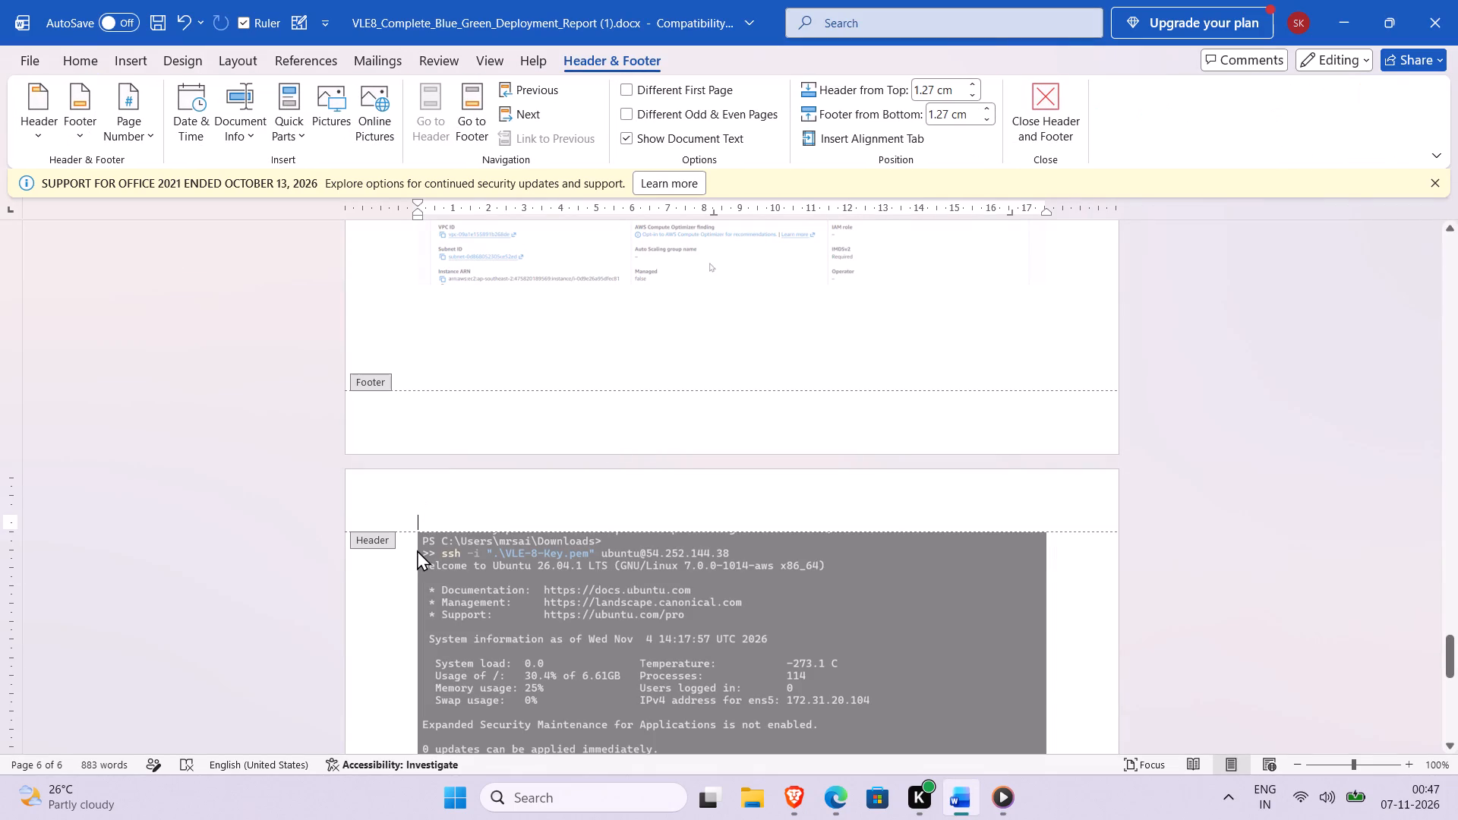
pyautogui.click(410, 553)
pyautogui.scroll(-1, 410, 553)
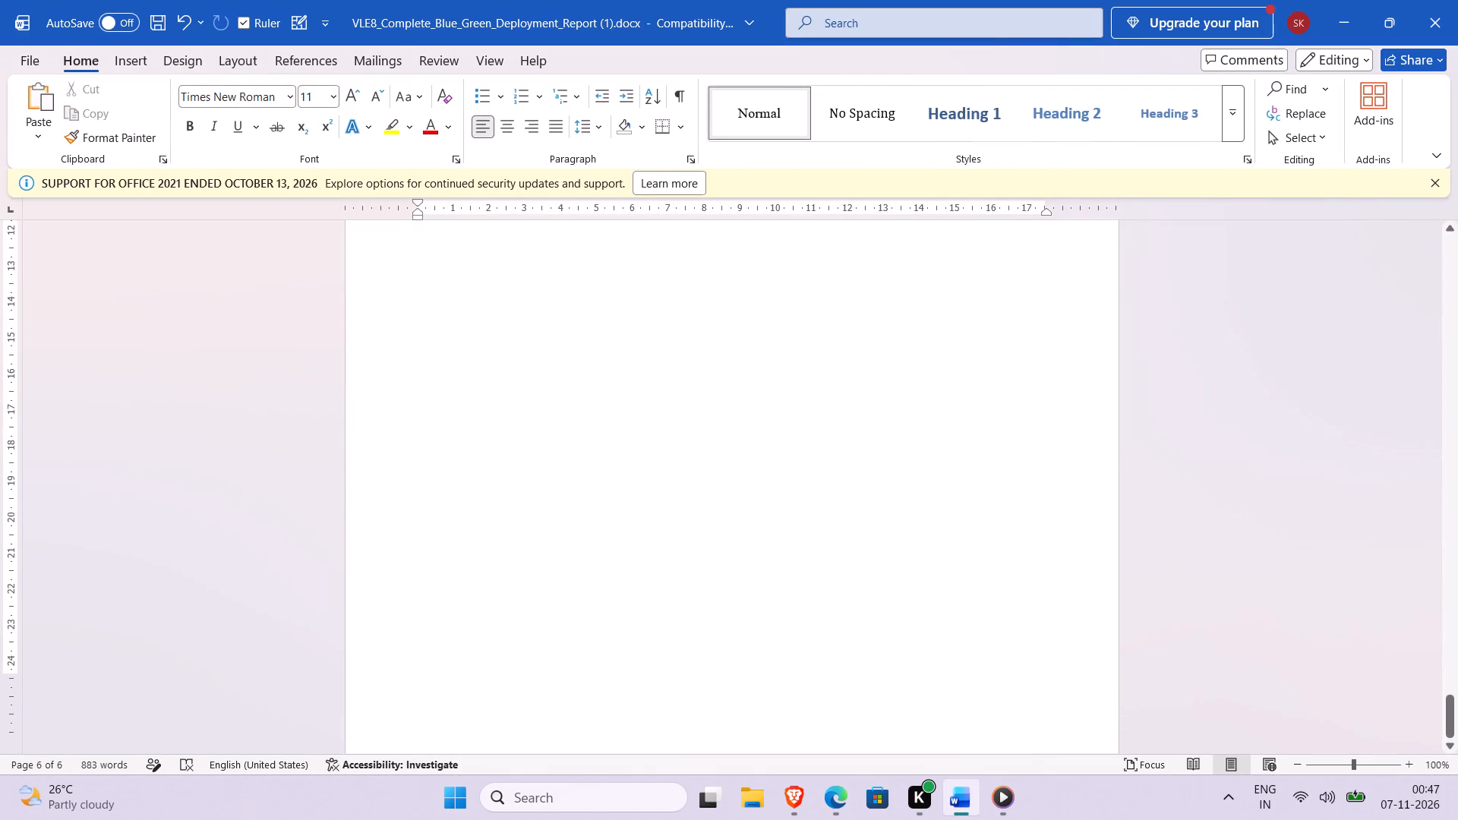
pyautogui.scroll(1, 410, 553)
pyautogui.tripleClick(437, 556)
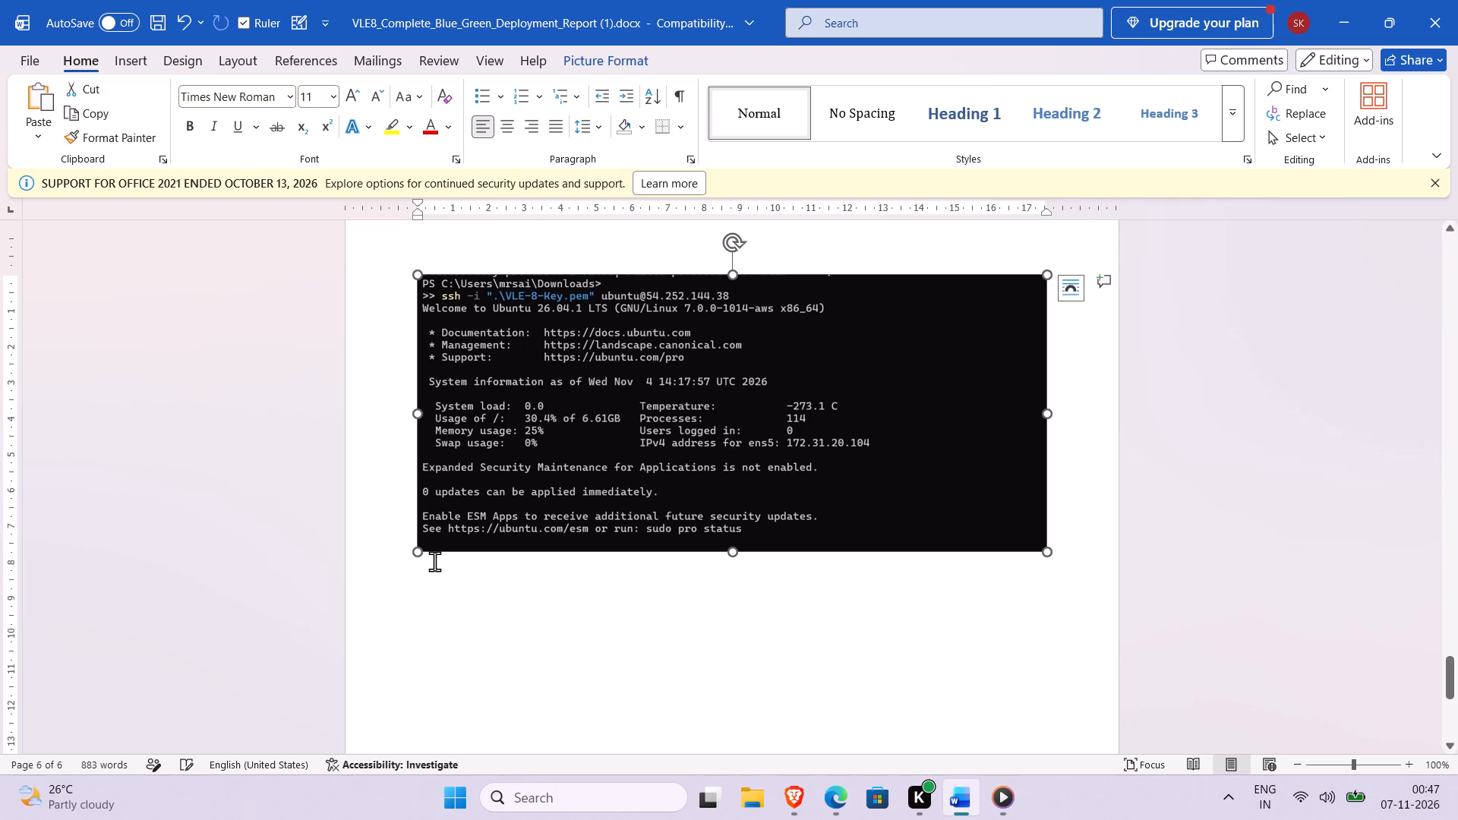
pyautogui.click(434, 561)
pyautogui.click(432, 572)
pyautogui.hotkey('ctrl', 'v')
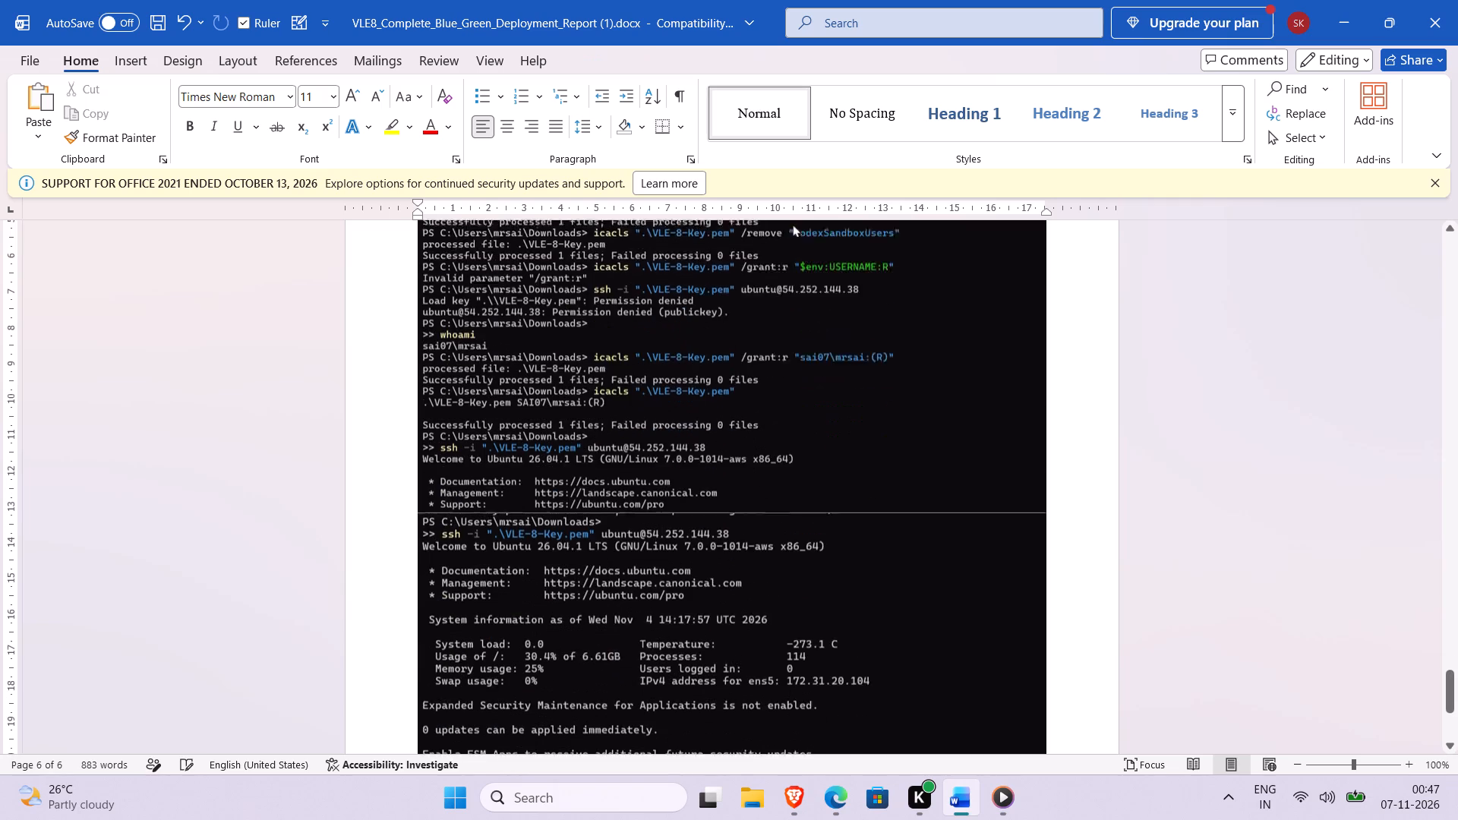
pyautogui.scroll(-1, 432, 572)
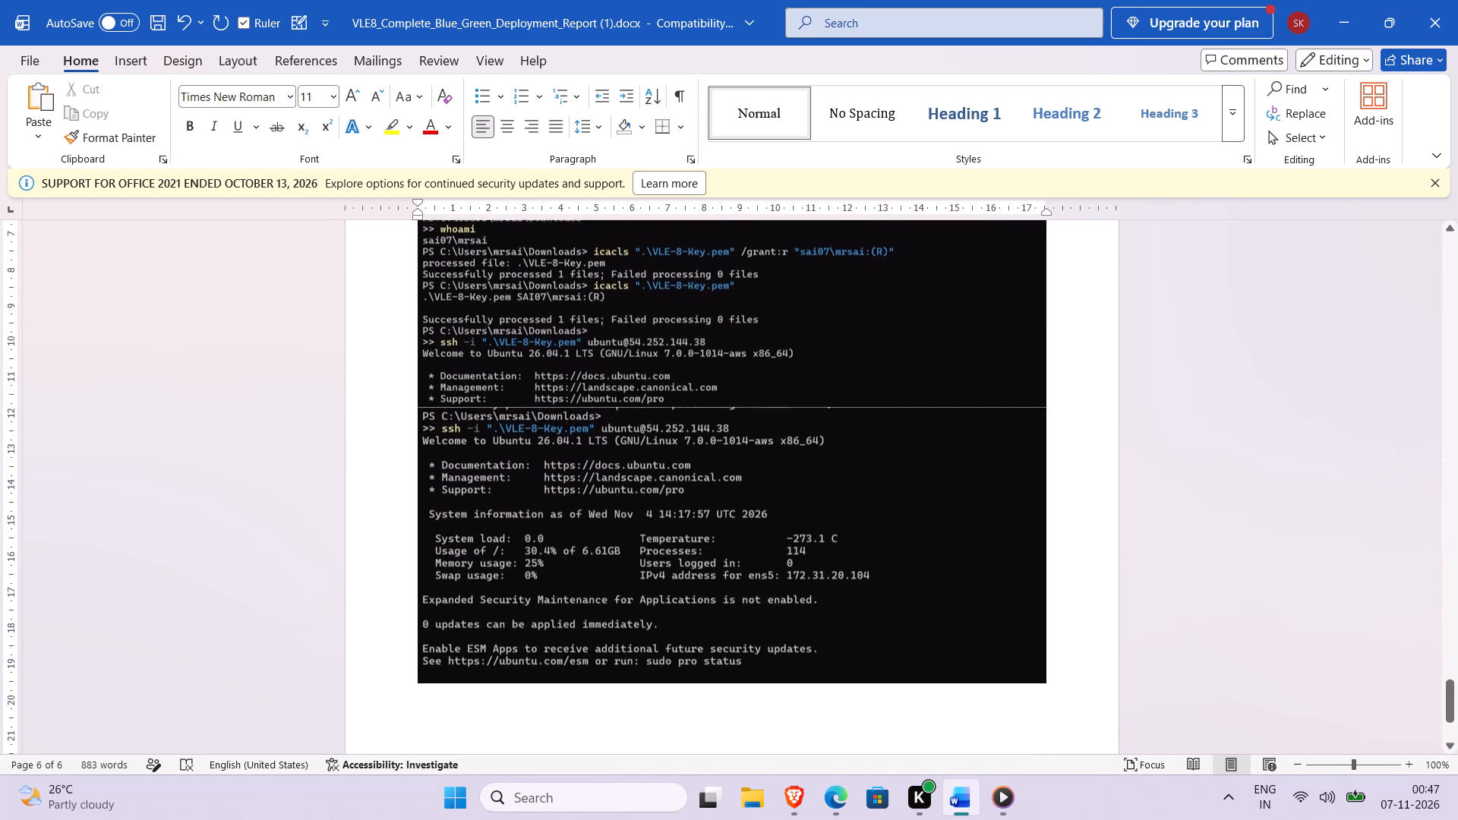
pyautogui.scroll(-1, 537, 600)
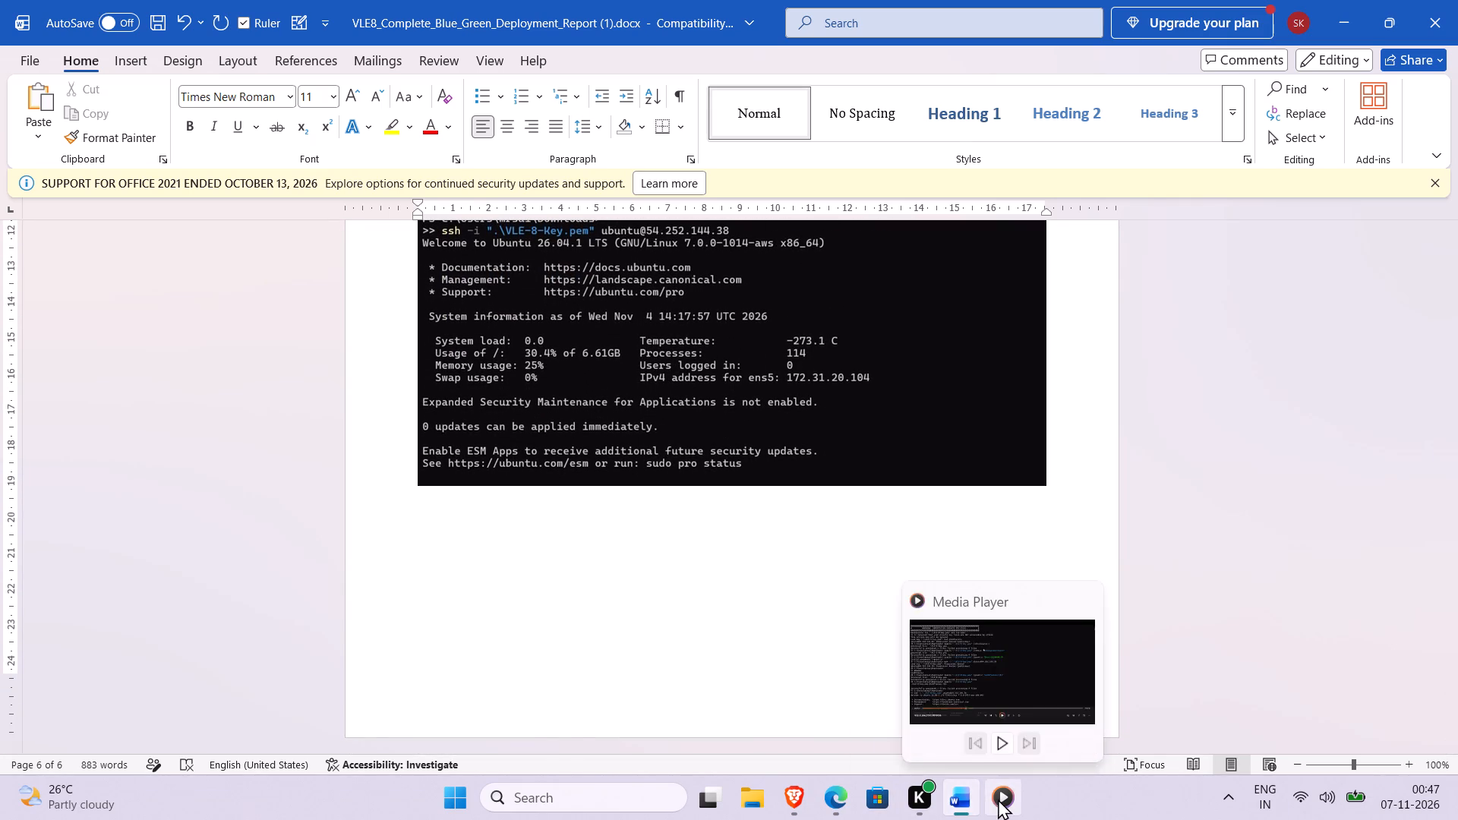
# Switch to the demo video, advance and pause it at 00:00:48, and snip the sudo apt upgrade -y output down to the suggested packages.
pyautogui.click(998, 799)
pyautogui.click(522, 582)
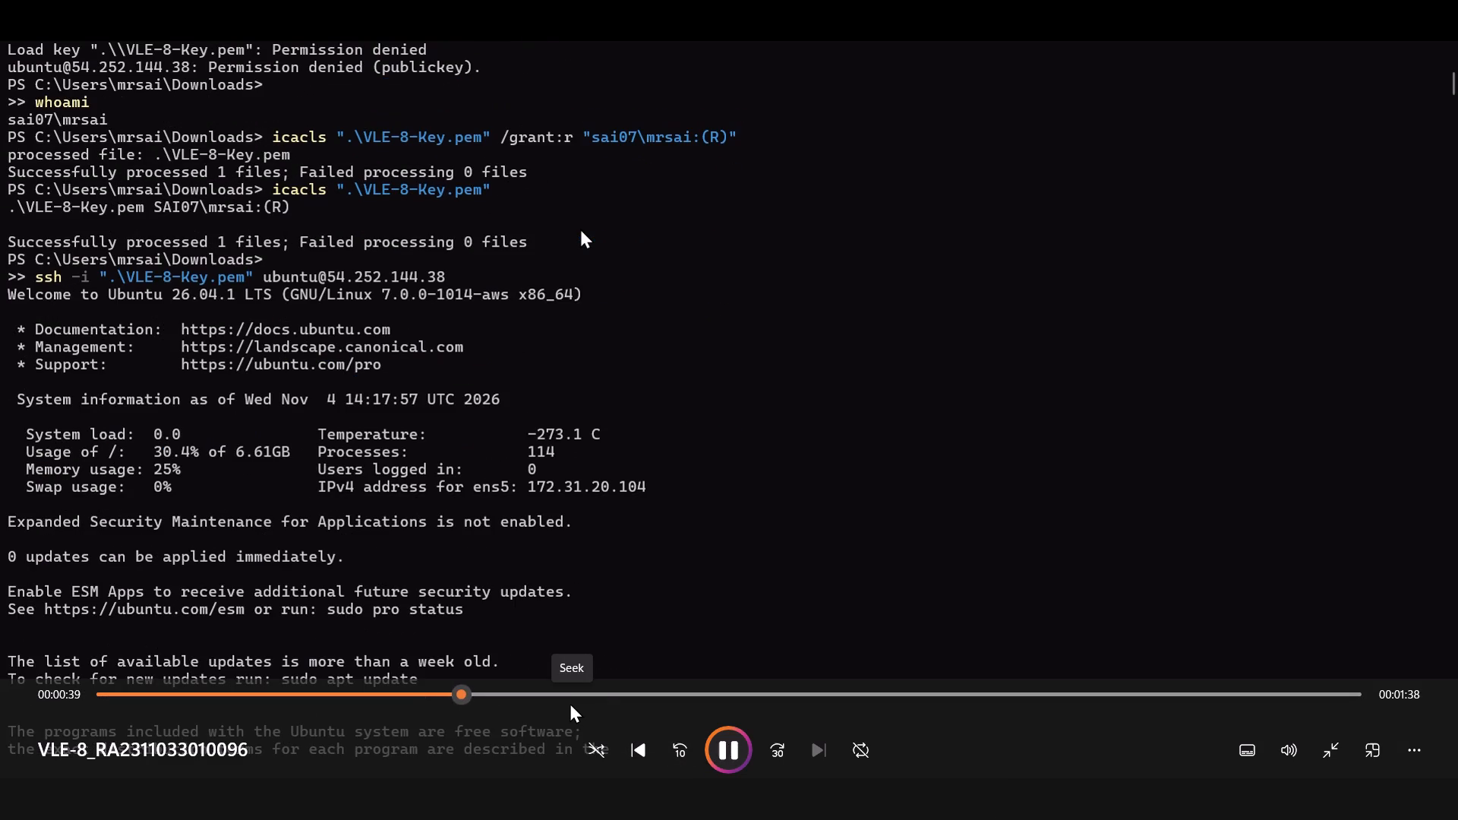
pyautogui.click(481, 689)
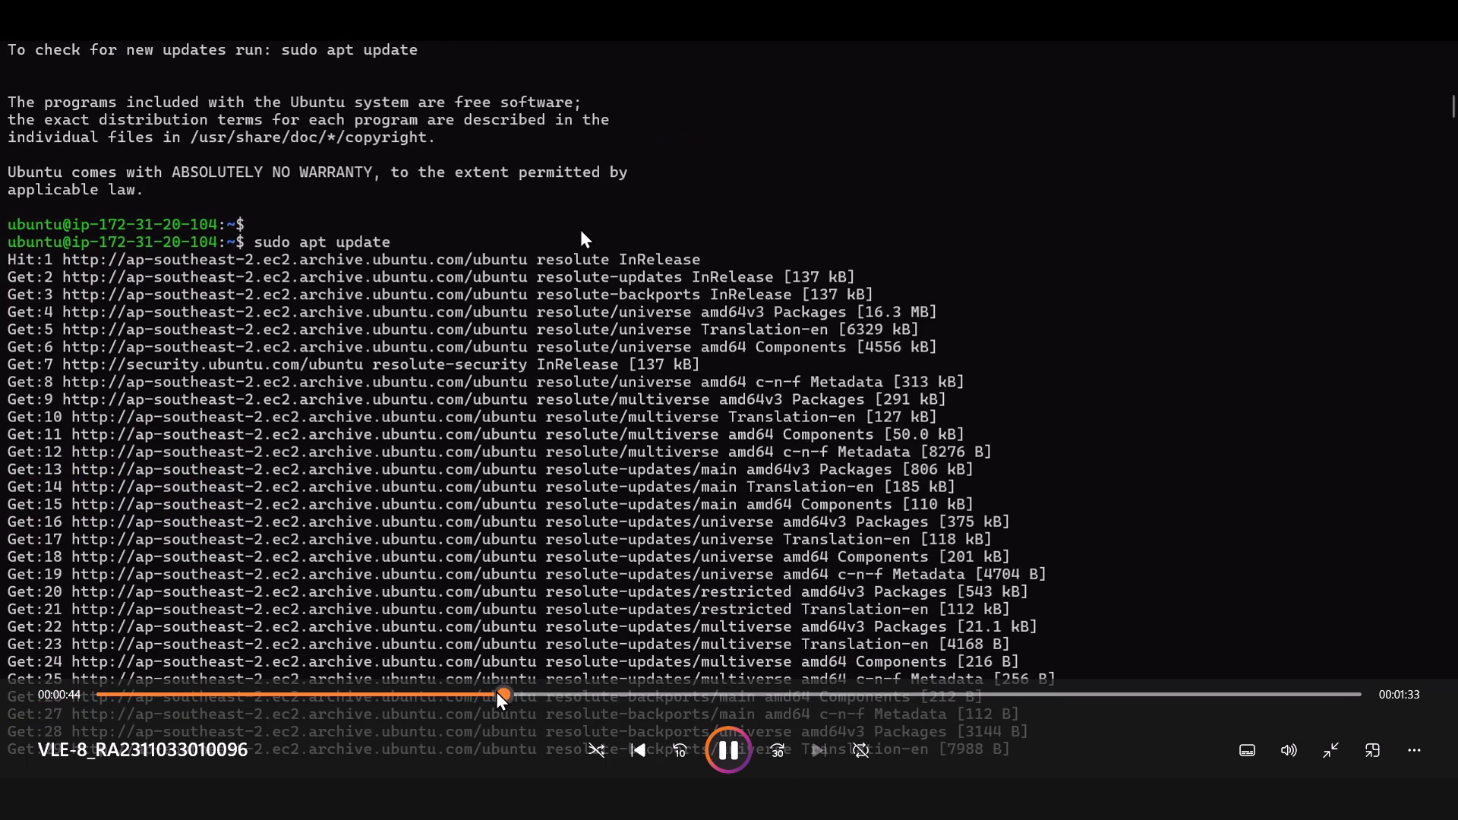
pyautogui.click(519, 693)
pyautogui.click(529, 694)
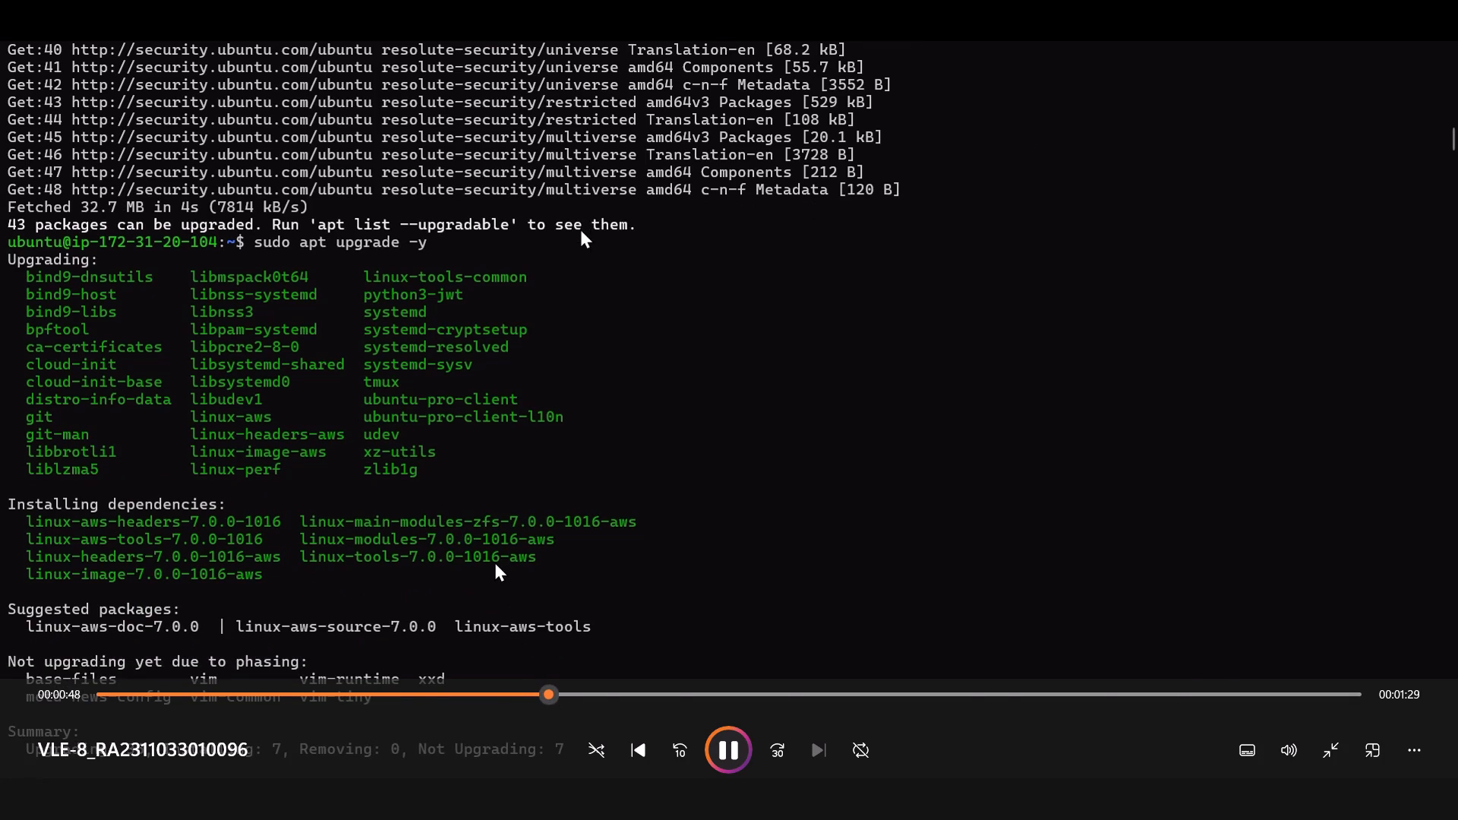
pyautogui.click(604, 536)
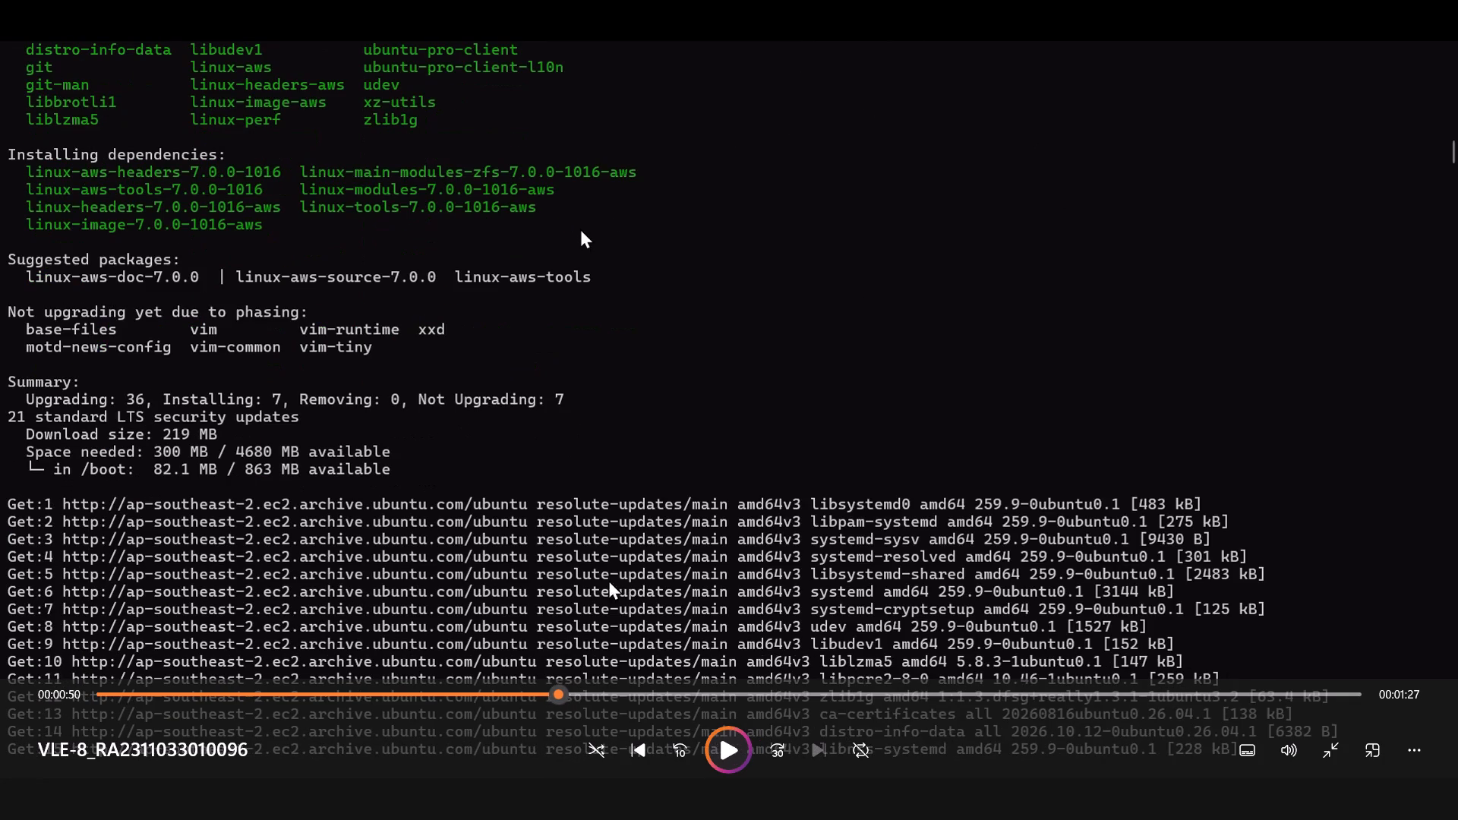
pyautogui.click(548, 694)
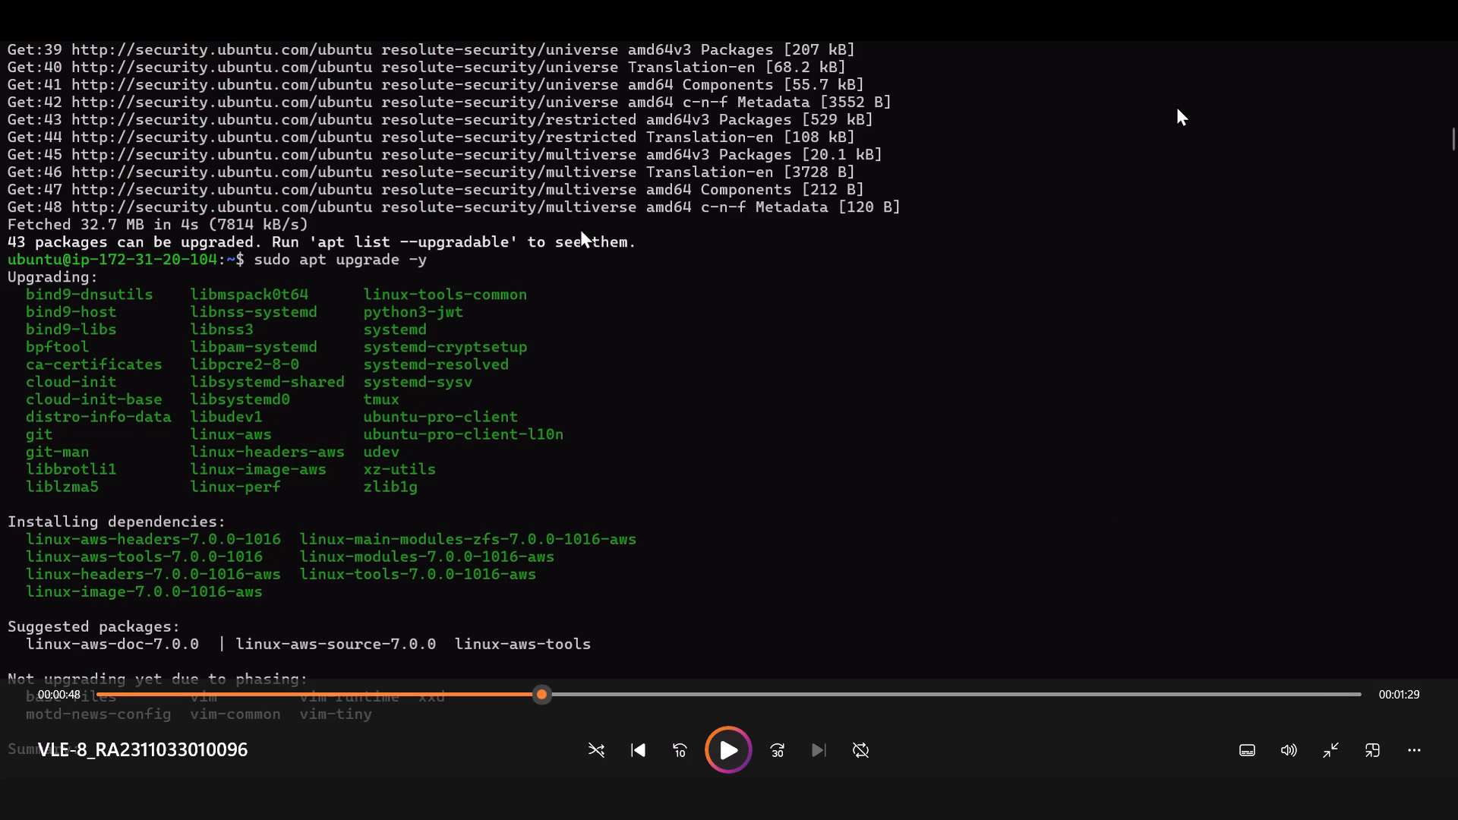
pyautogui.press('Print')
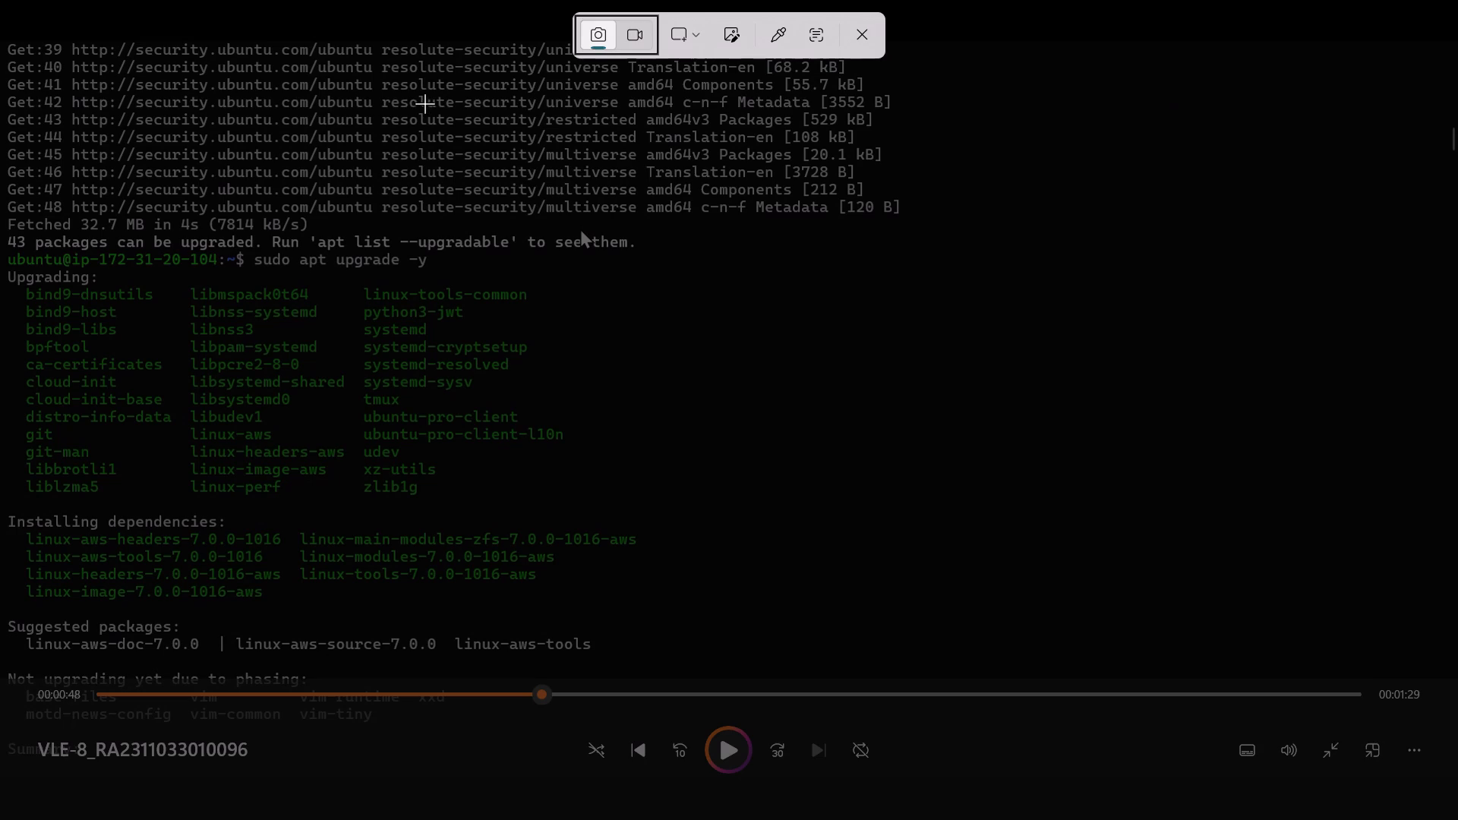
pyautogui.moveTo(0, 36); pyautogui.dragTo(755, 641)
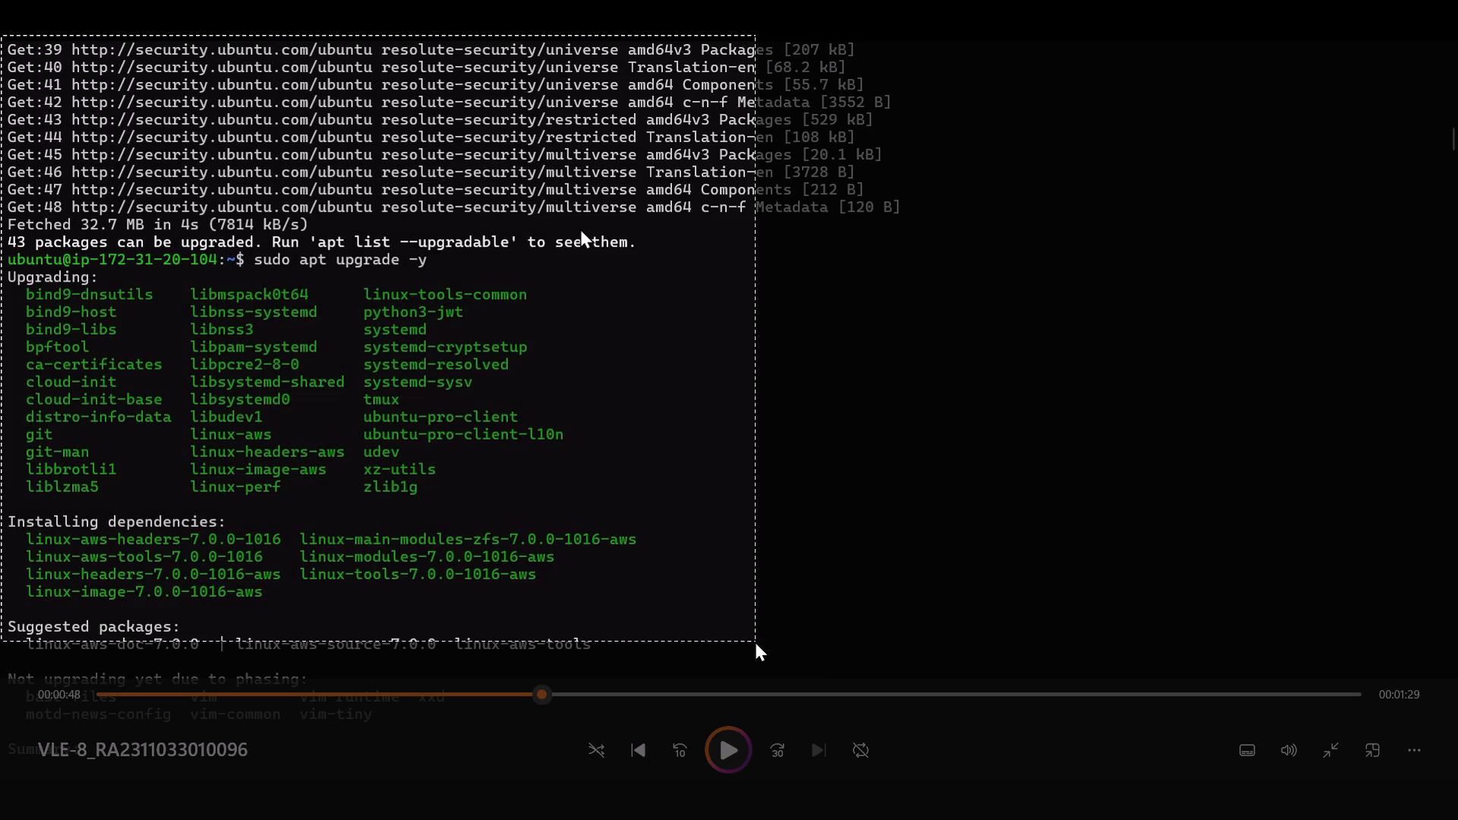
pyautogui.moveTo(755, 641); pyautogui.dragTo(1015, 653)
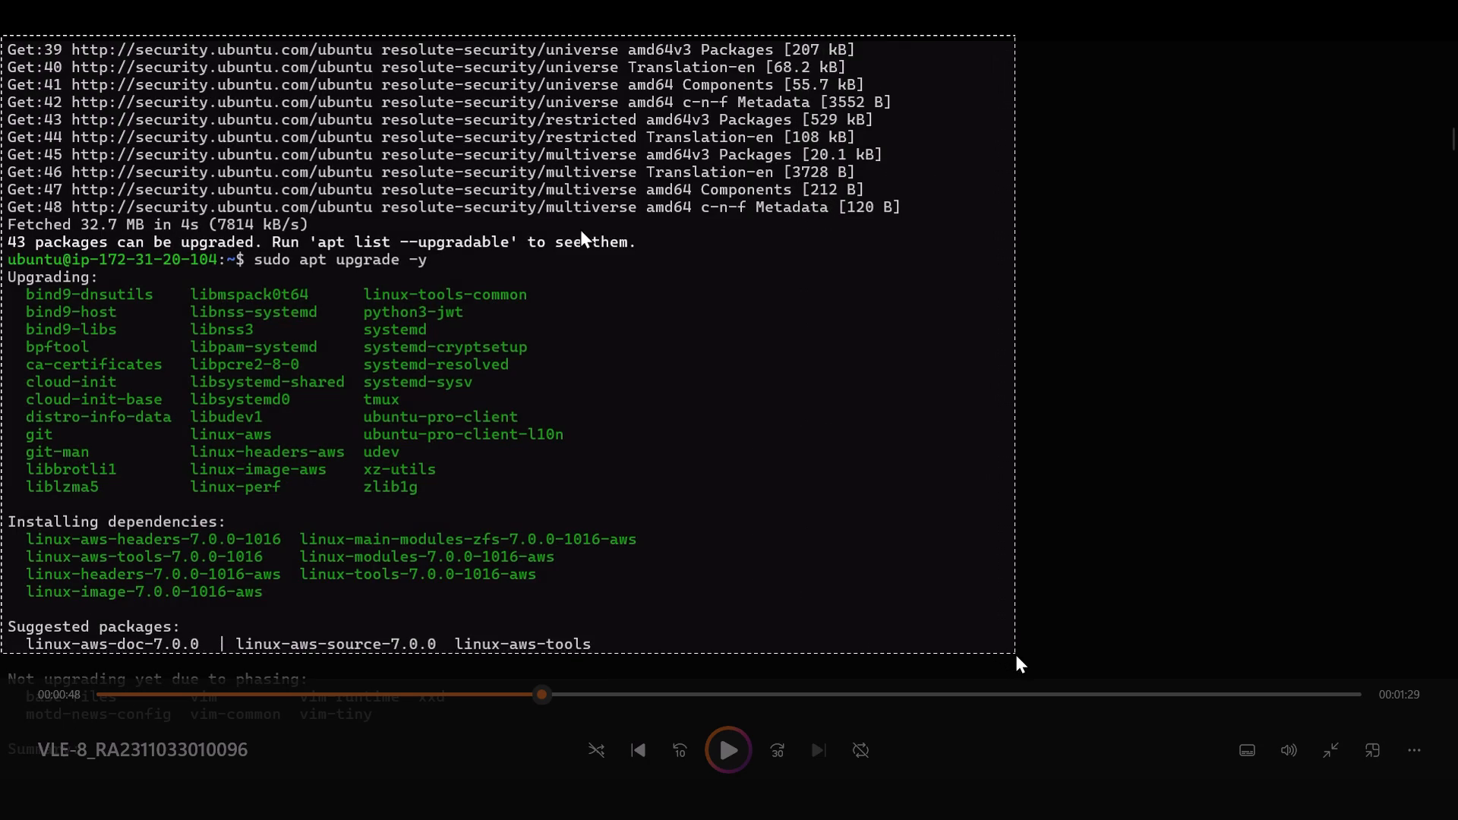
pyautogui.moveTo(1015, 653); pyautogui.dragTo(1051, 653)
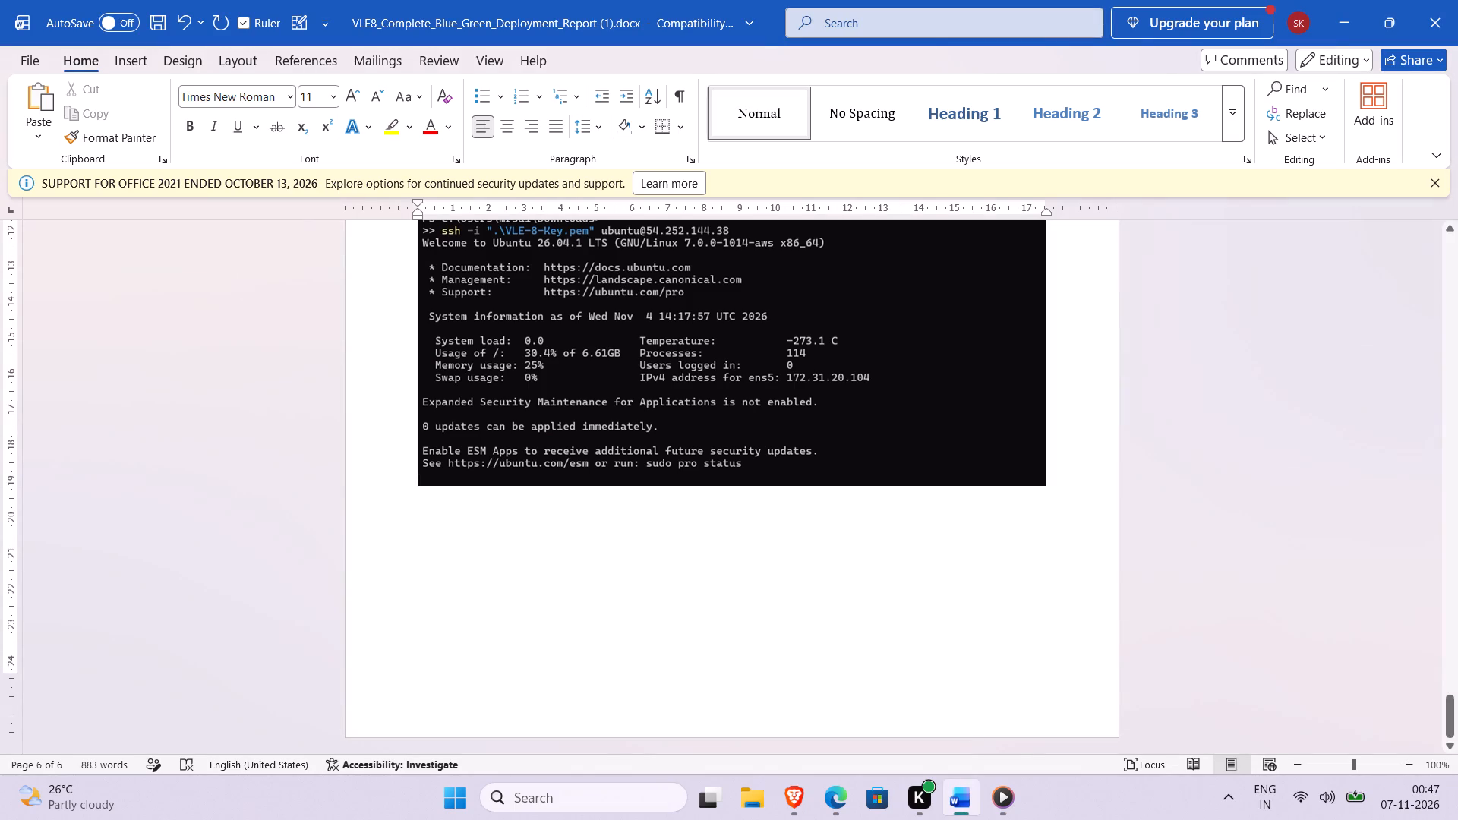
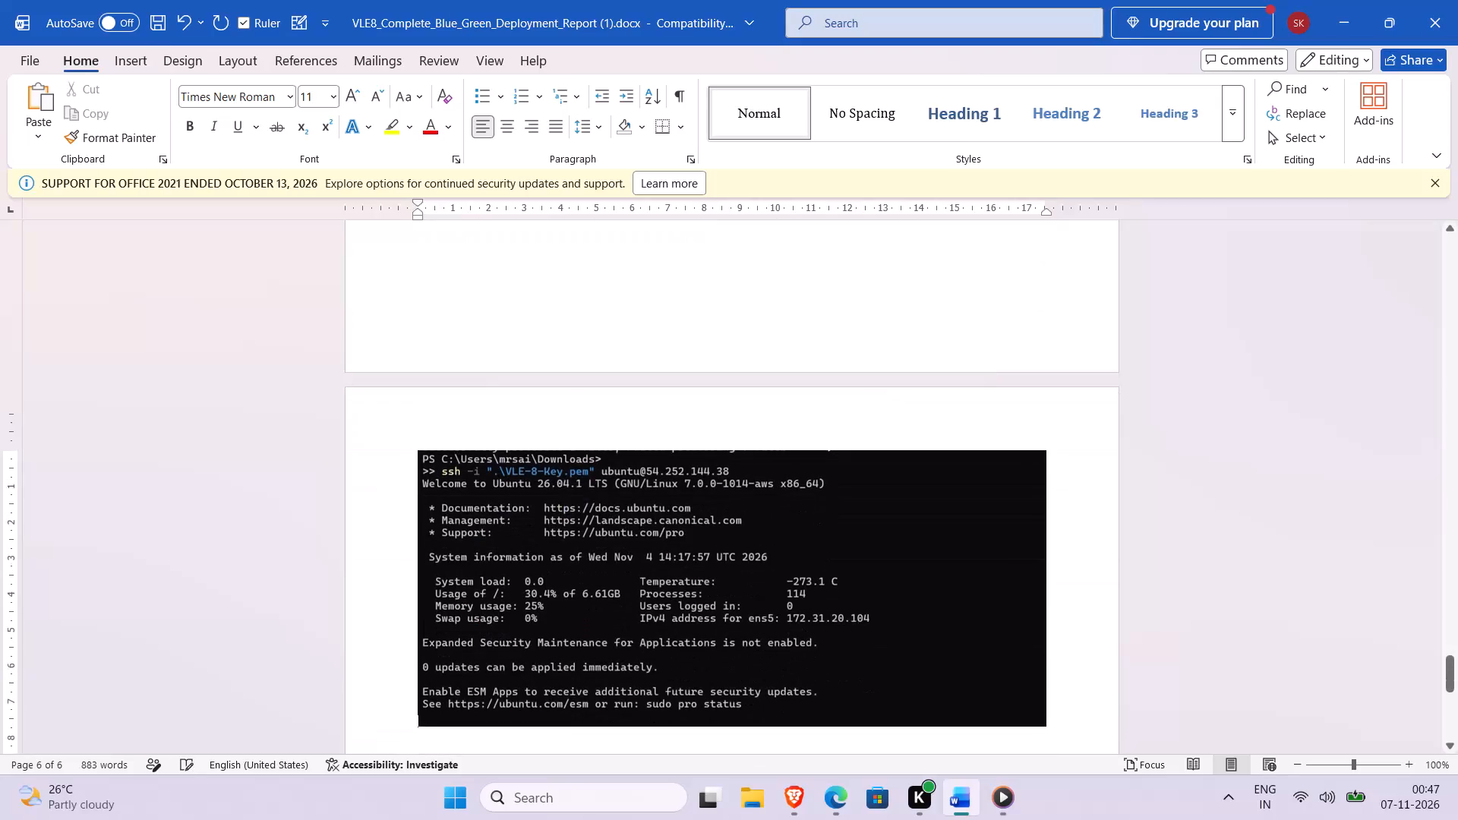
# Move the Ubuntu welcome screenshot above the sudo apt upgrade screenshot, directly below the PowerShell key-permissions screenshot.
pyautogui.scroll(1, 507, 580)
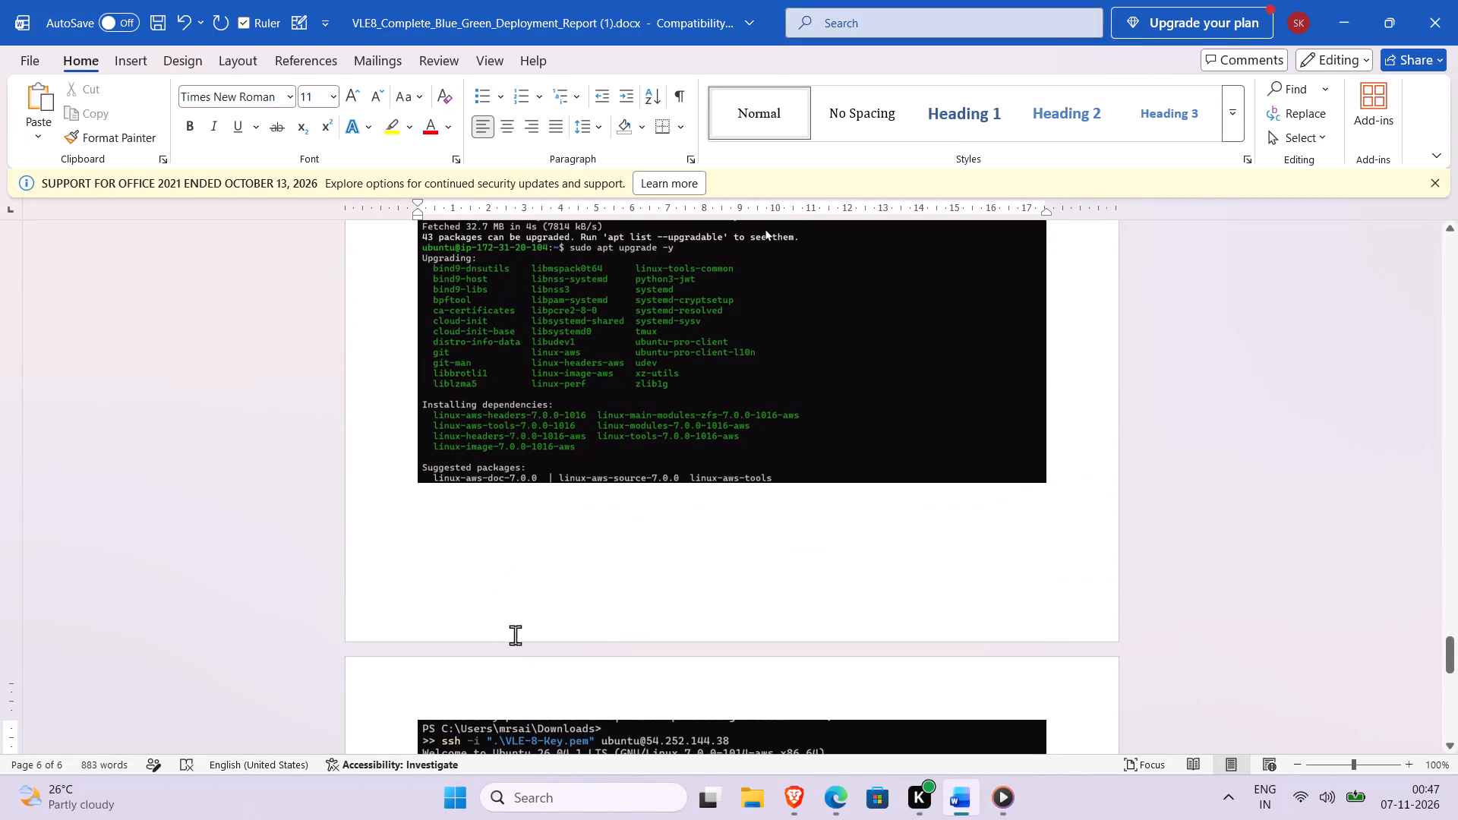
pyautogui.moveTo(544, 735); pyautogui.dragTo(532, 245)
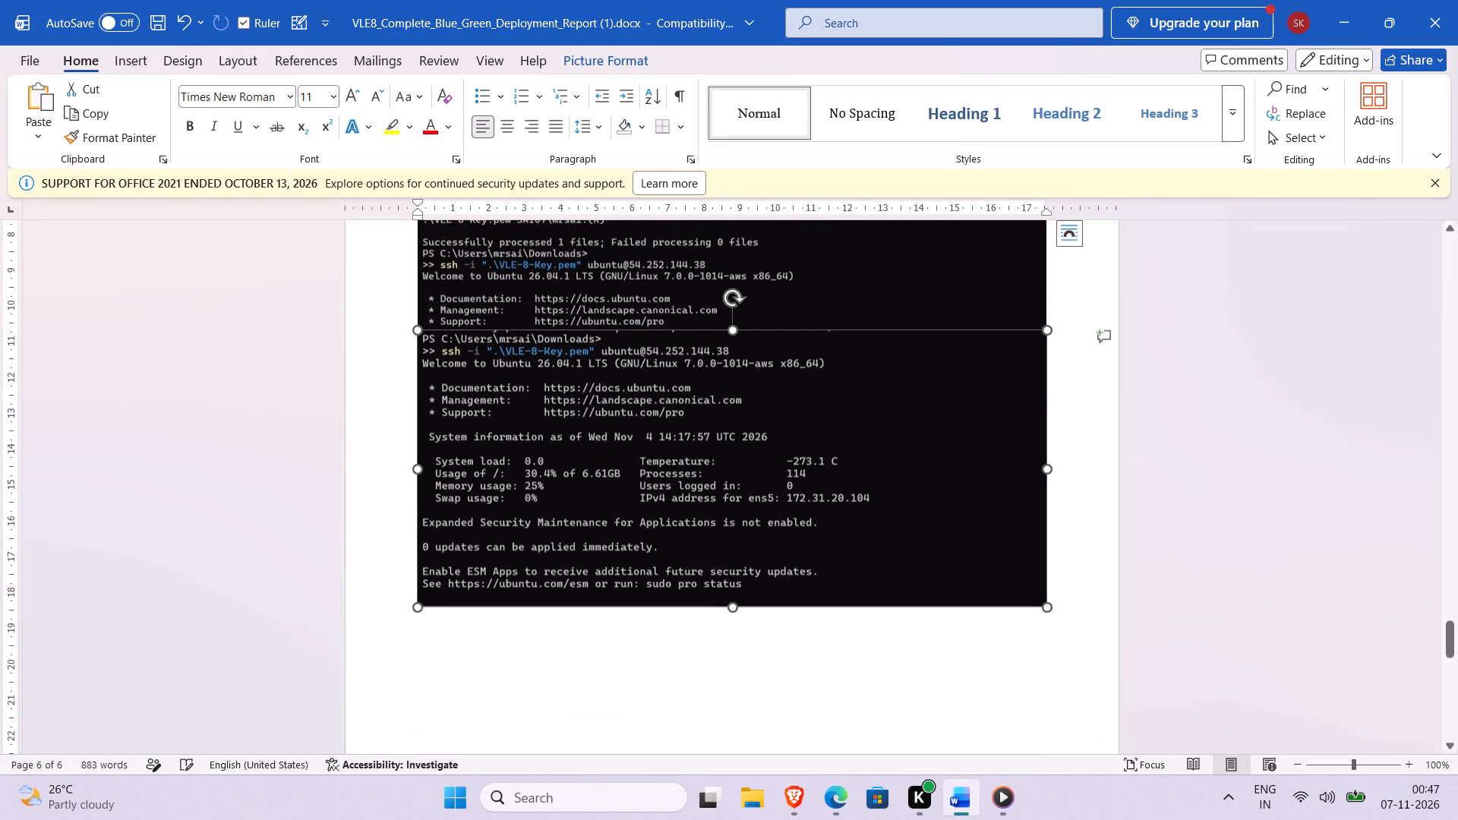
# Place the insertion point on a new blank line below the sudo apt upgrade screenshot on page 7.
pyautogui.scroll(-1, 546, 362)
pyautogui.tripleClick(466, 488)
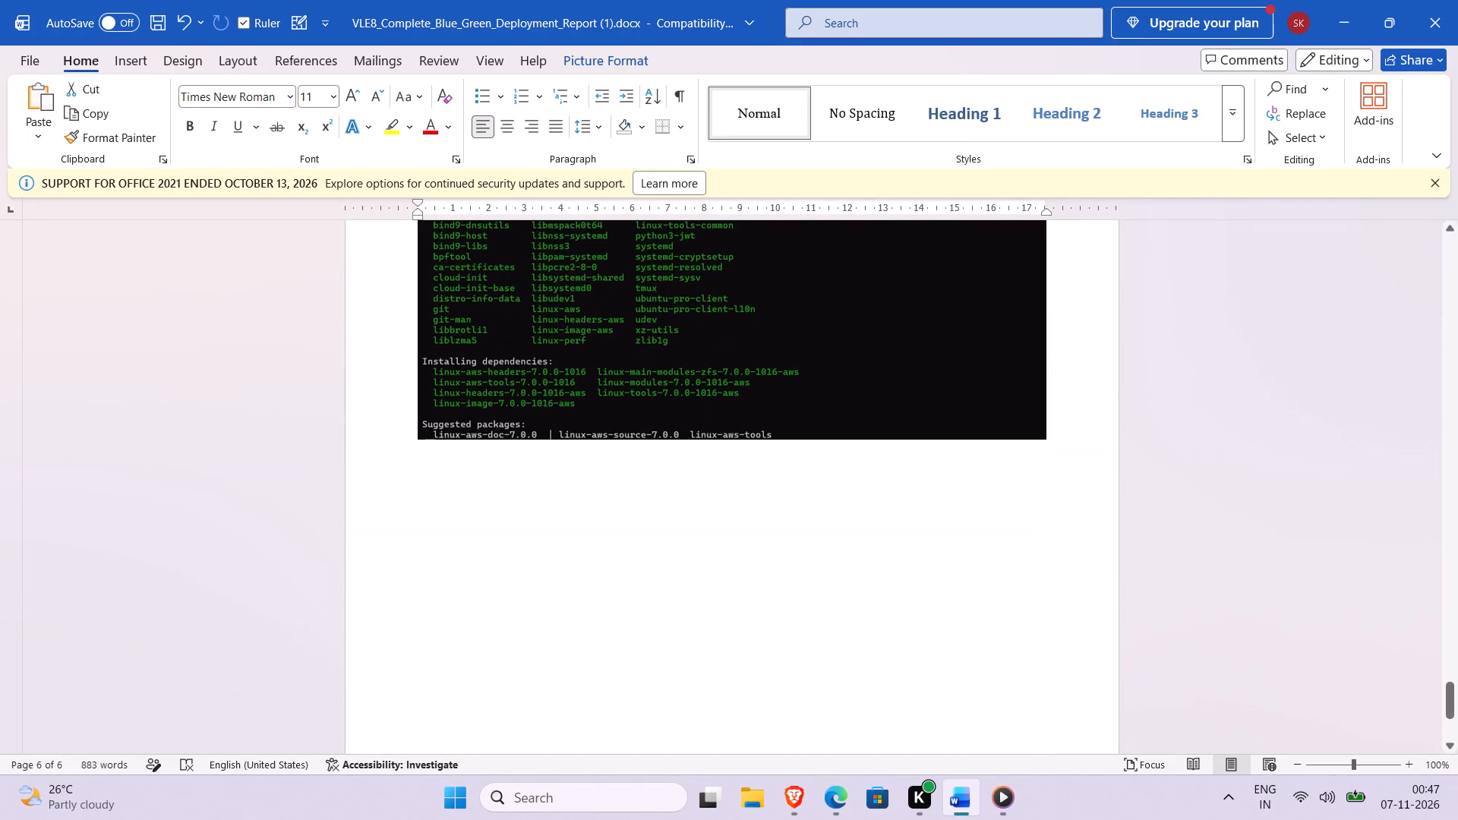
pyautogui.click(466, 488)
pyautogui.tripleClick(447, 640)
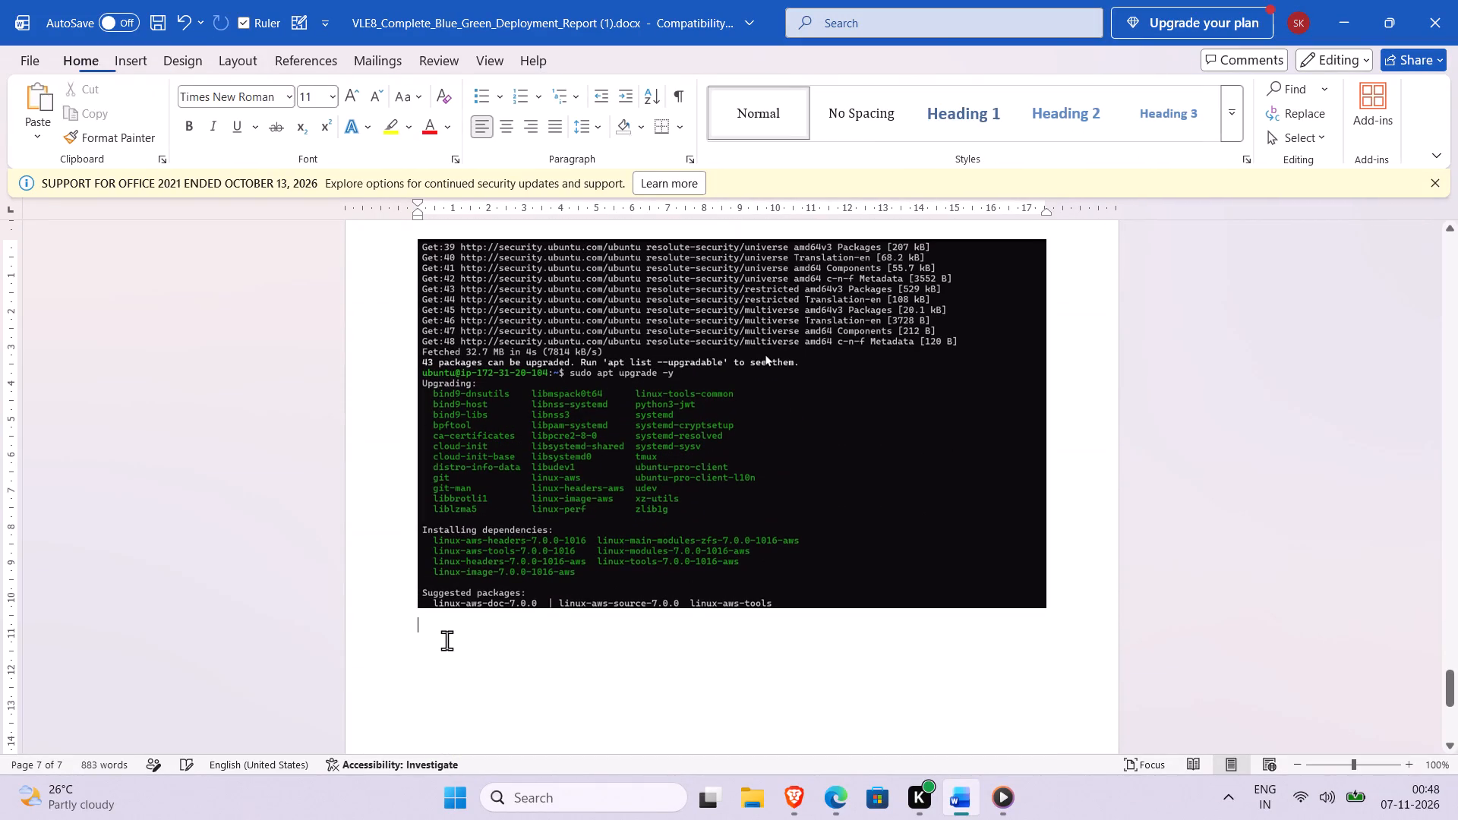
pyautogui.click(447, 640)
pyautogui.click(447, 640)
pyautogui.doubleClick(447, 640)
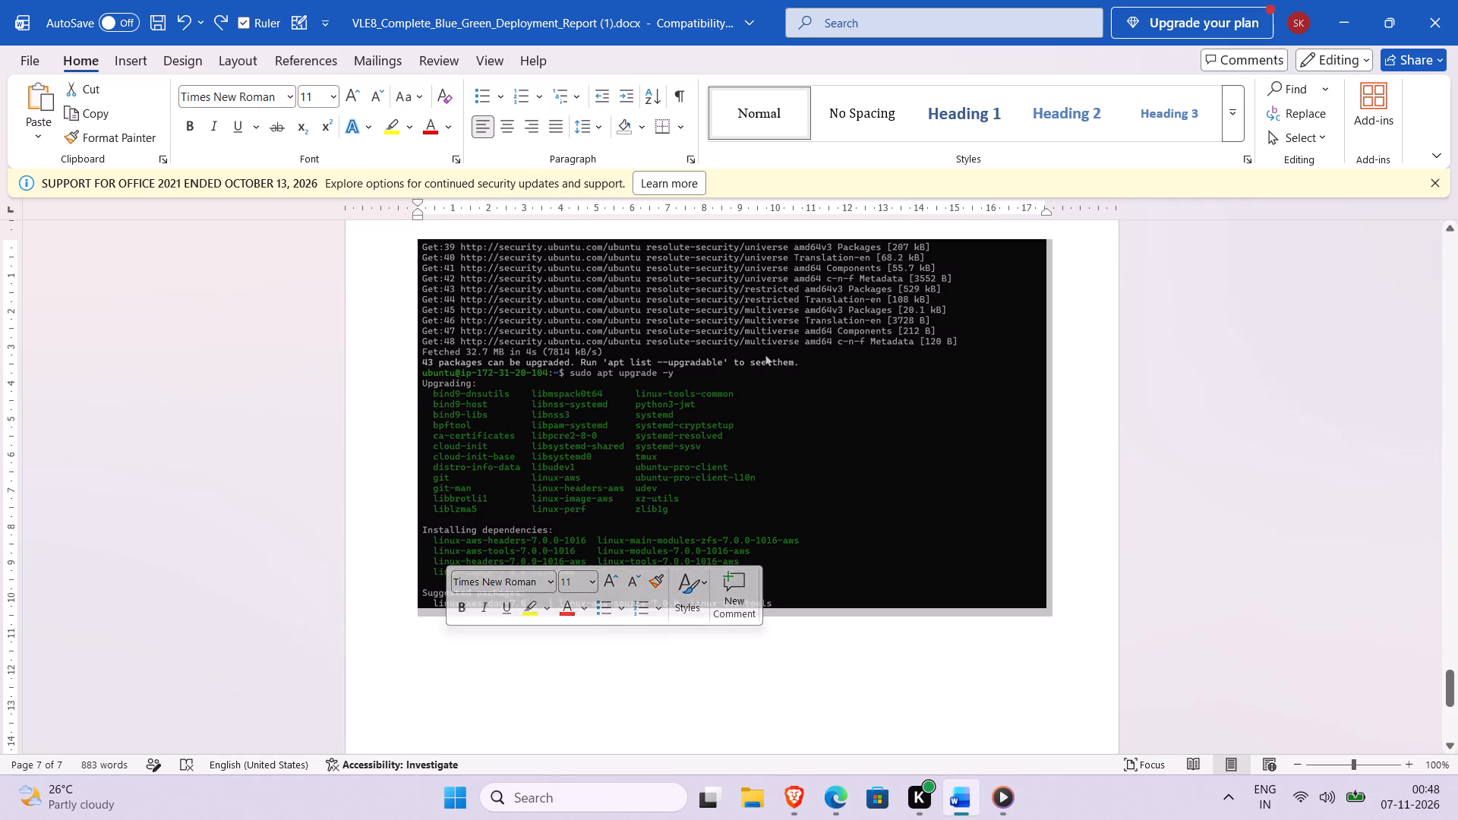
pyautogui.doubleClick(414, 656)
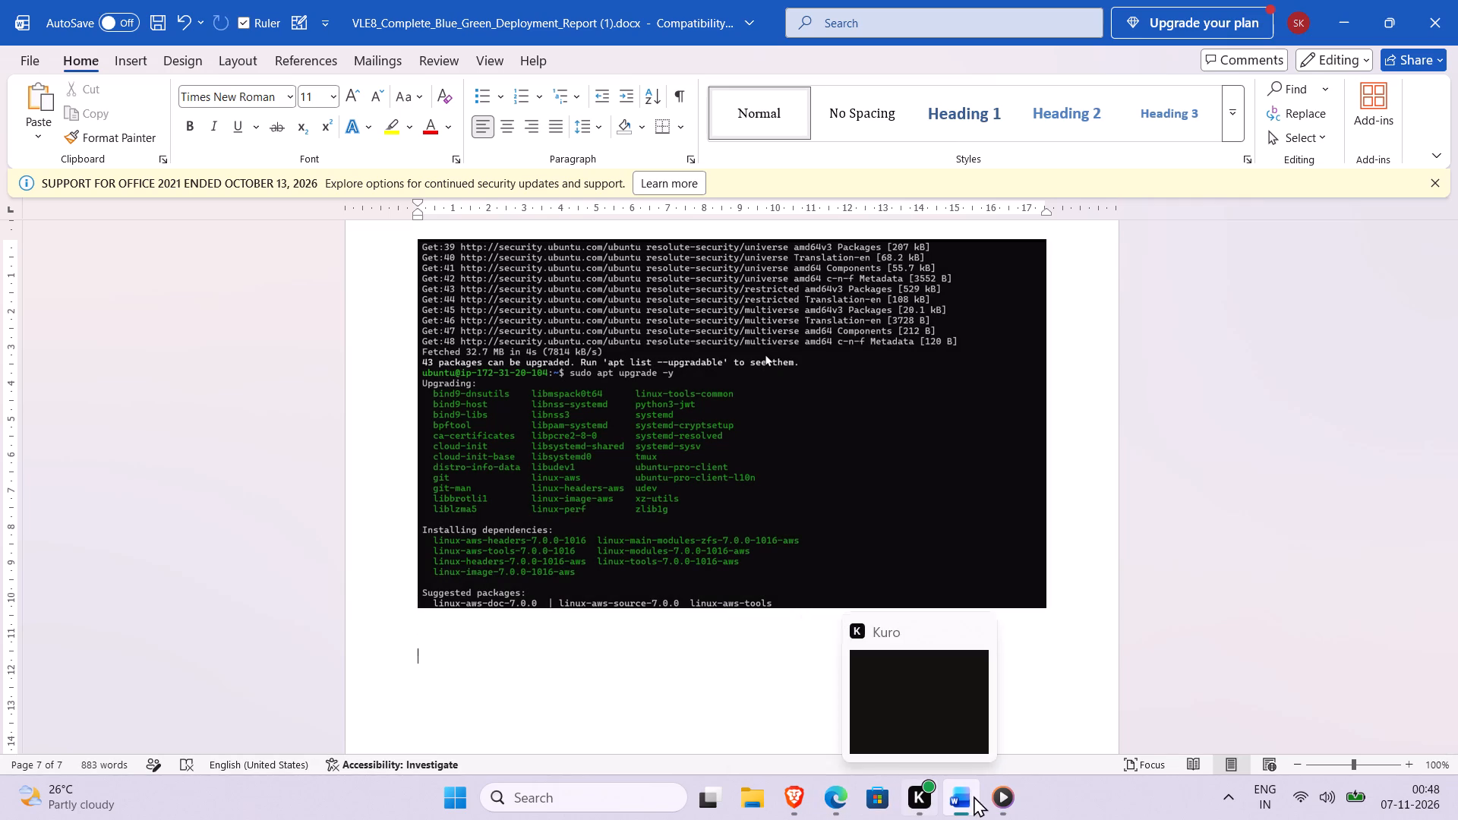
# Switch to the demo video, advance it to 00:01:08, and snip the sudo apt install docker.io -y output down to the Unpacking pigz line.
pyautogui.click(996, 796)
pyautogui.click(717, 727)
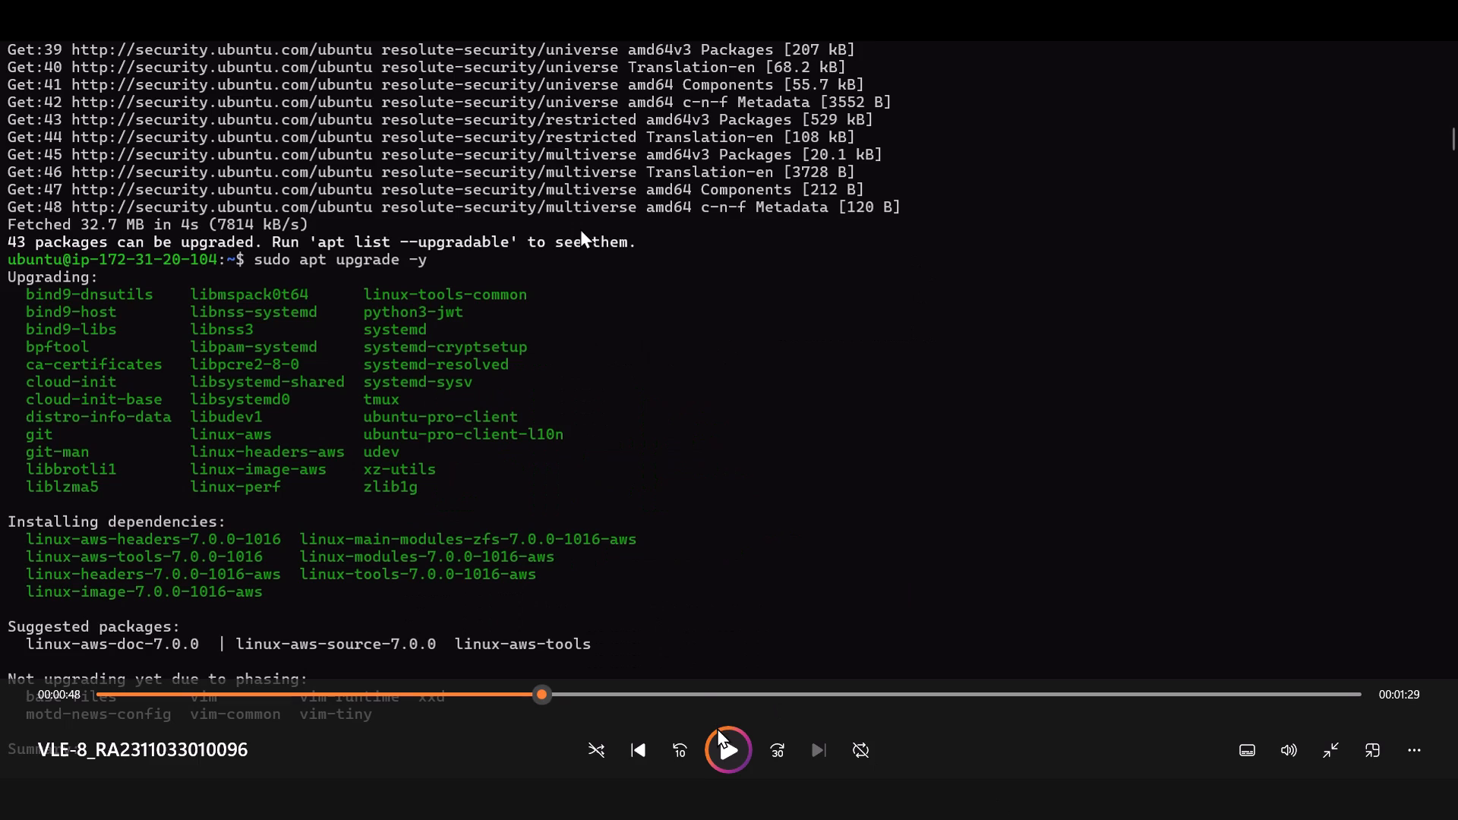
pyautogui.click(604, 695)
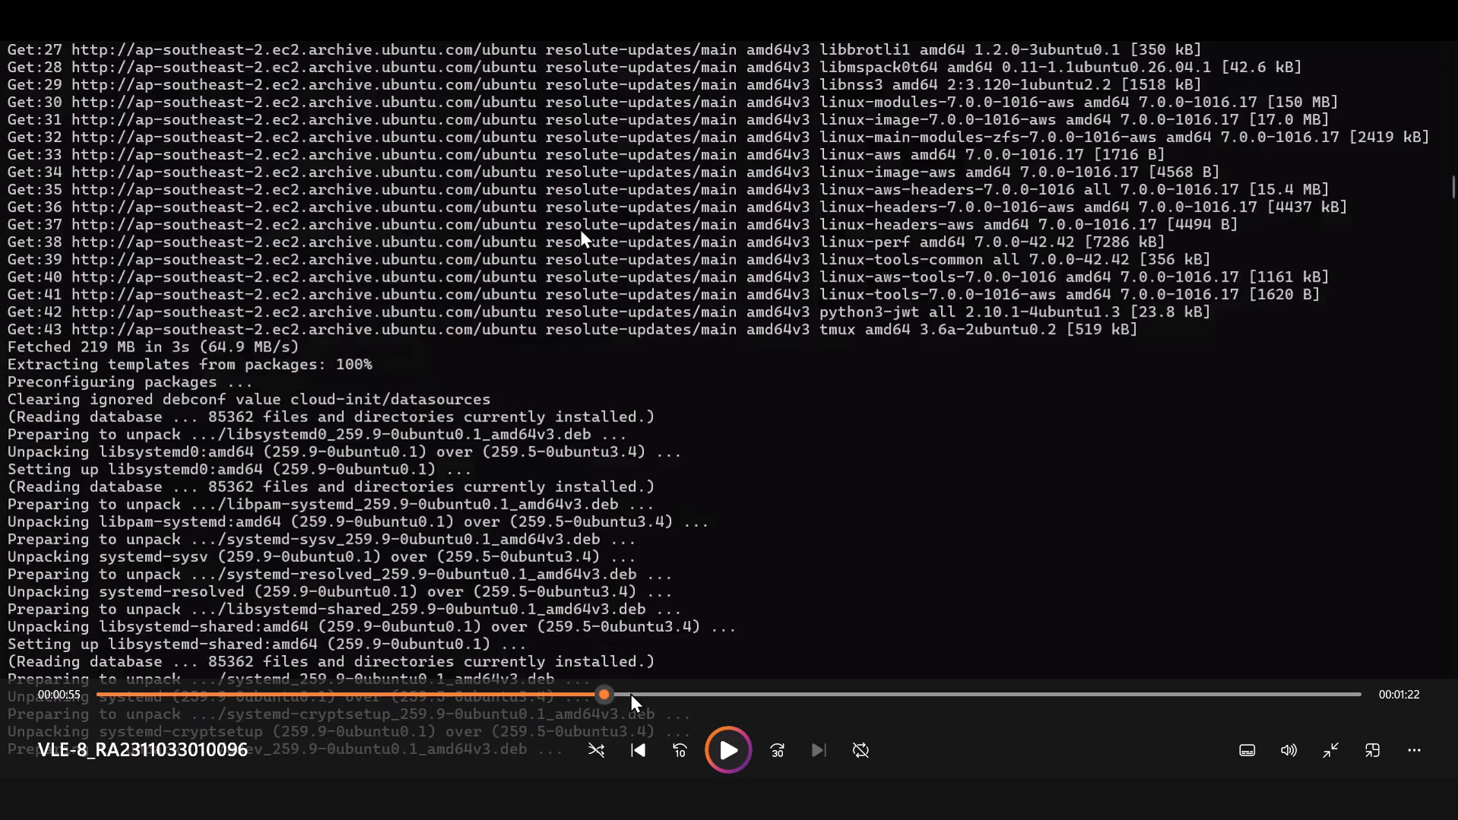
pyautogui.click(630, 692)
pyautogui.moveTo(652, 692); pyautogui.dragTo(669, 692)
pyautogui.click(669, 692)
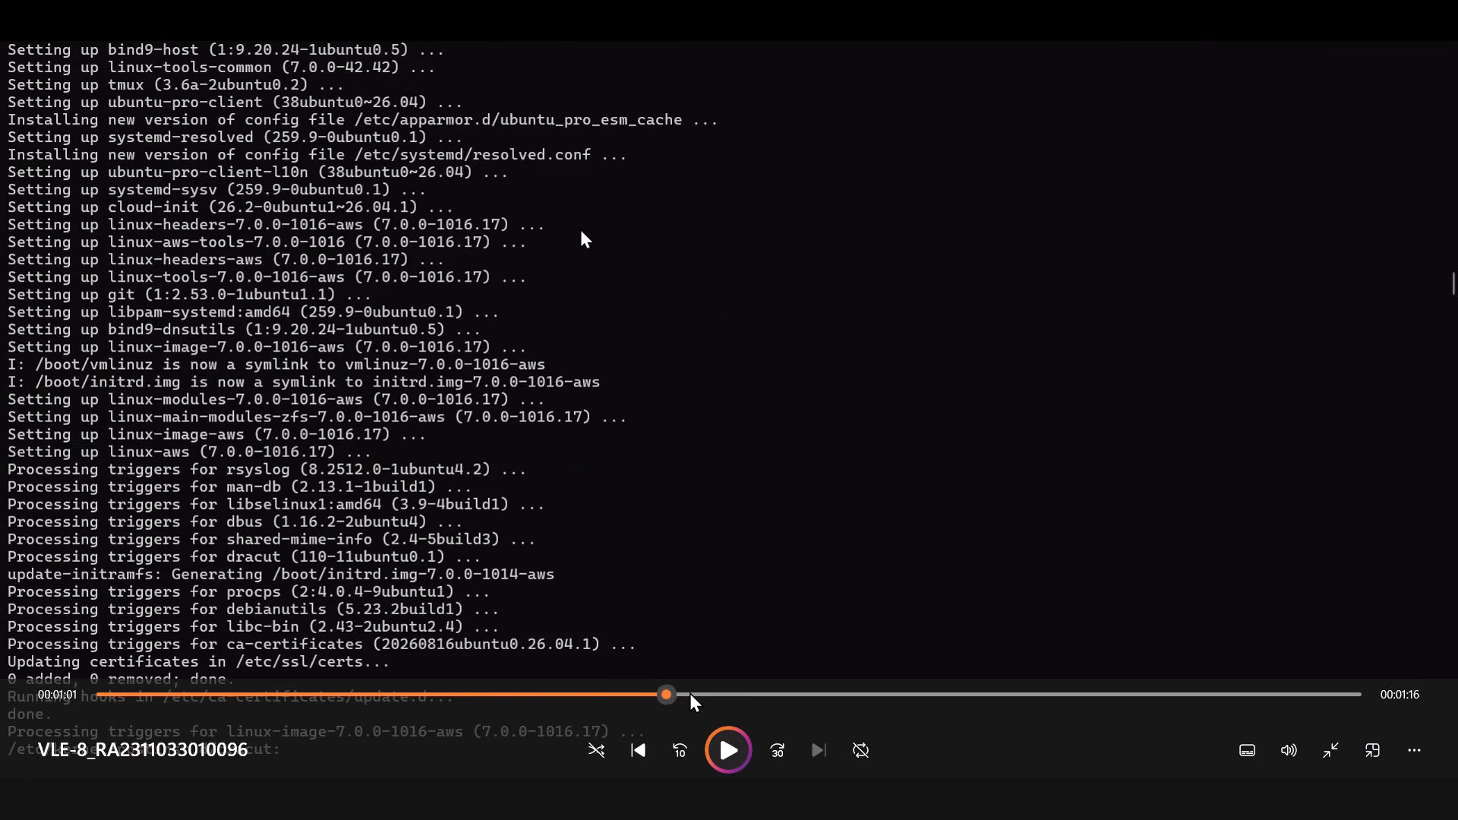
pyautogui.click(690, 692)
pyautogui.click(702, 695)
pyautogui.click(723, 692)
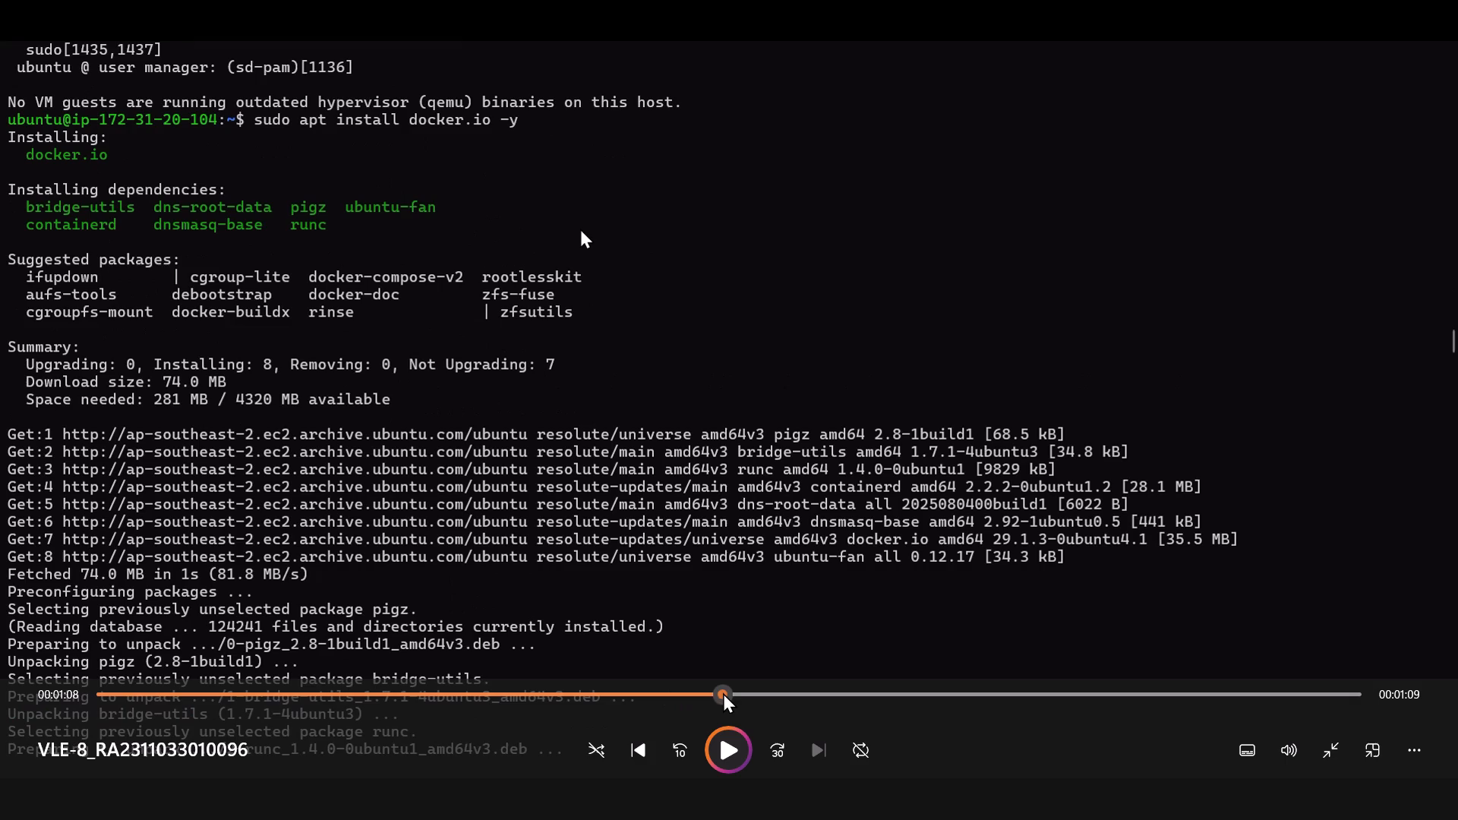
pyautogui.click(743, 695)
pyautogui.click(724, 690)
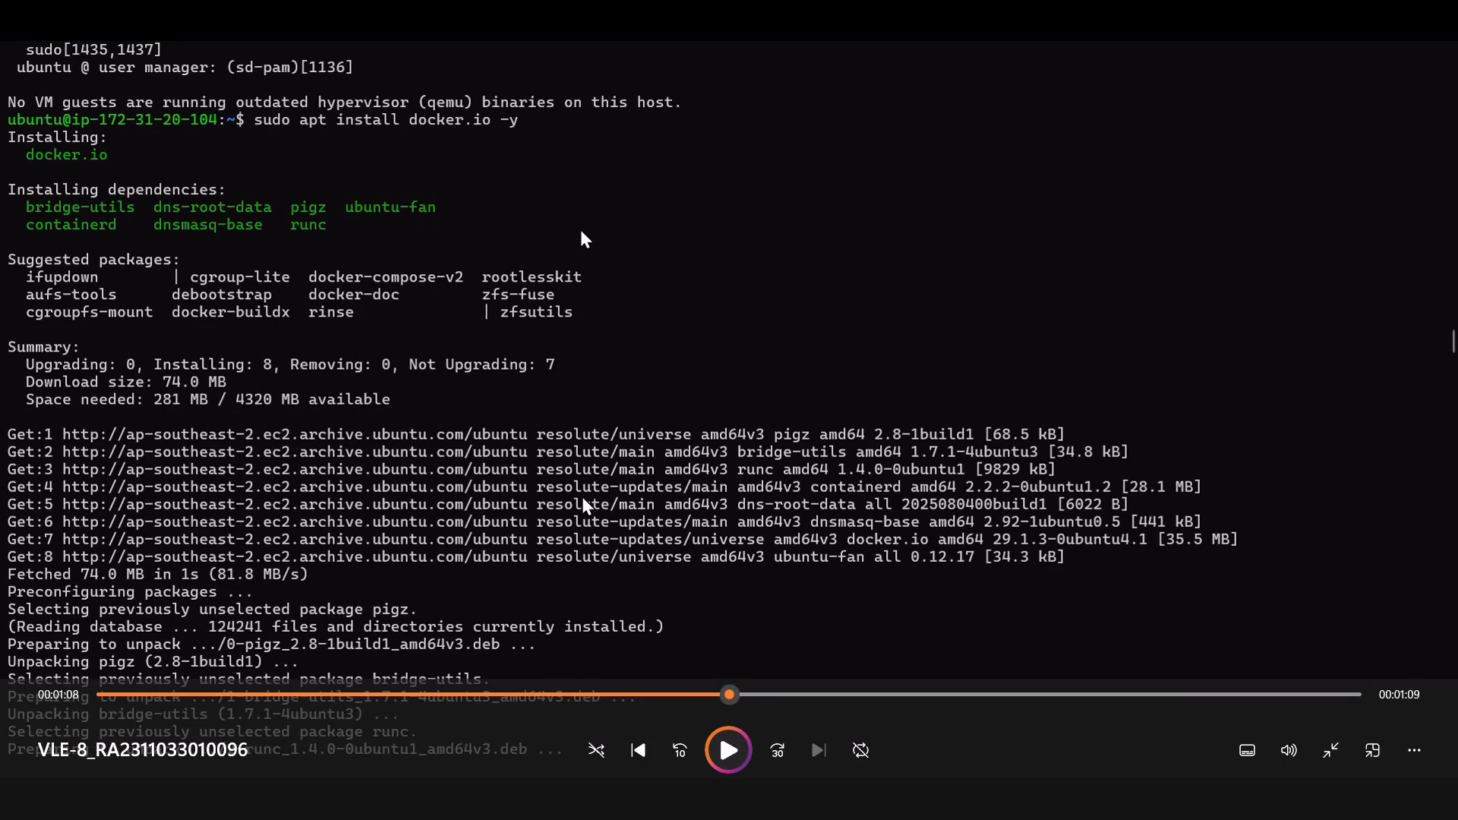
pyautogui.press('Print')
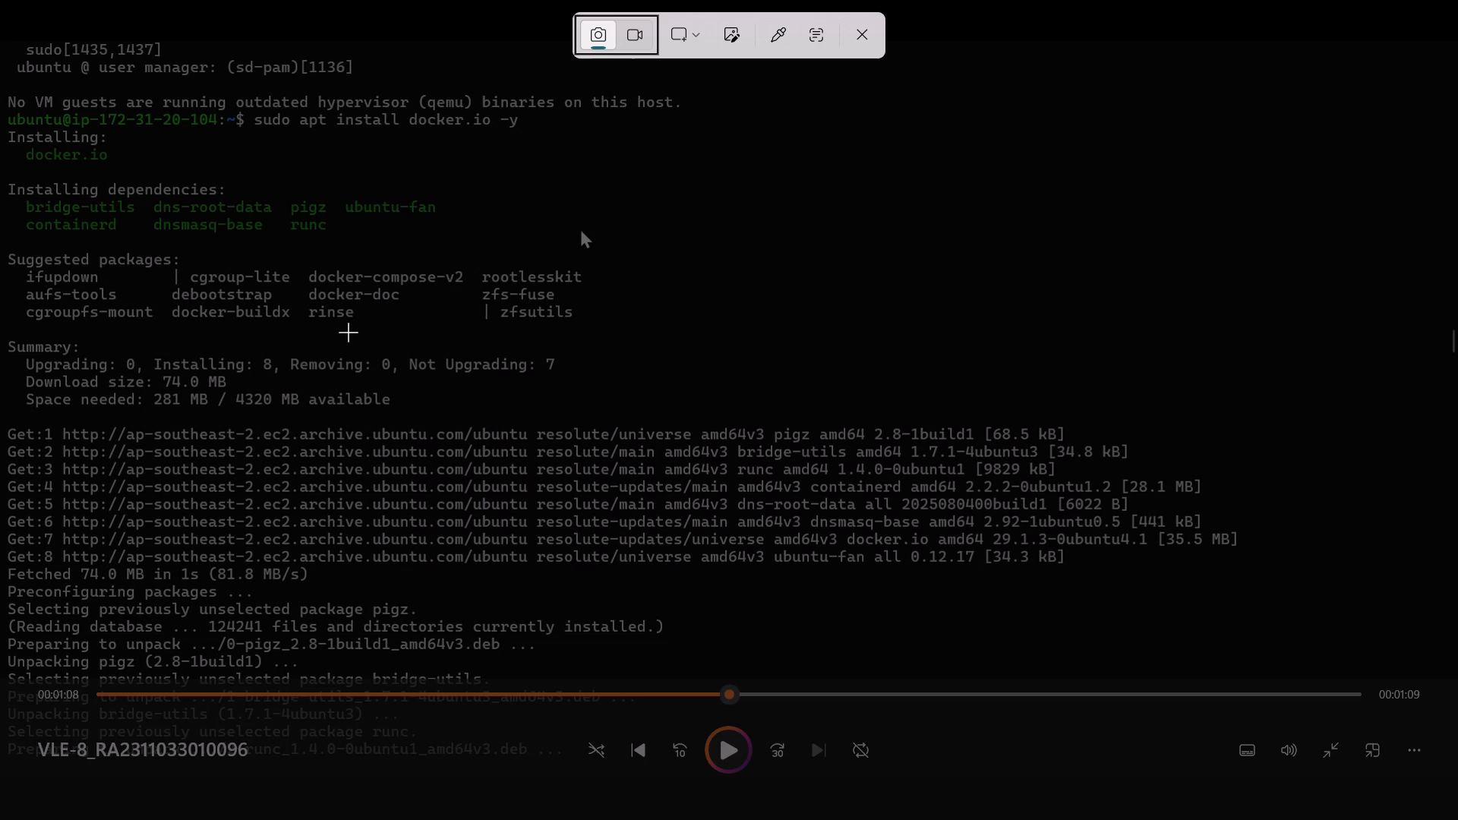
pyautogui.moveTo(0, 115); pyautogui.dragTo(712, 617)
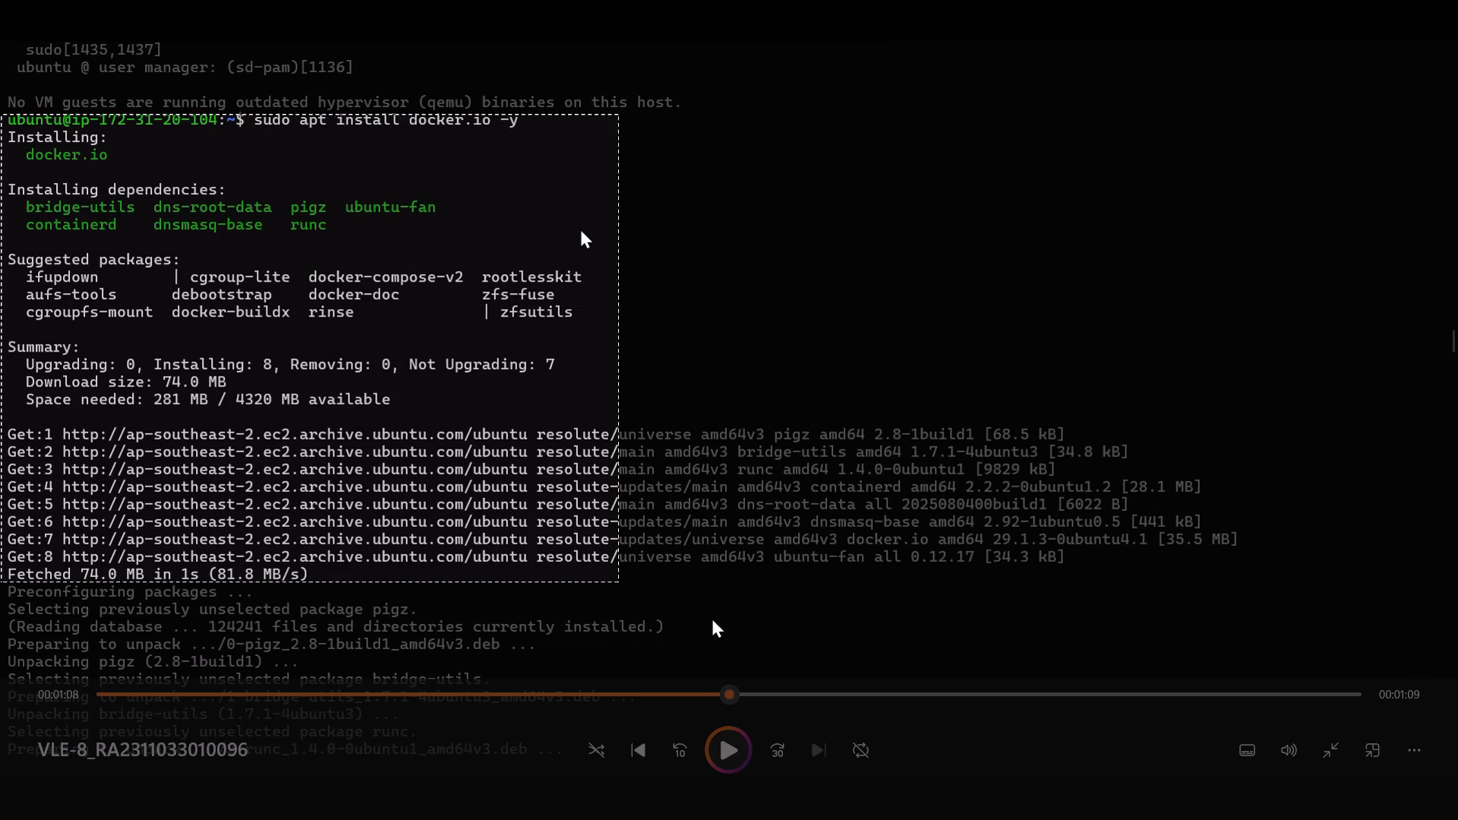
pyautogui.moveTo(712, 617); pyautogui.dragTo(1275, 679)
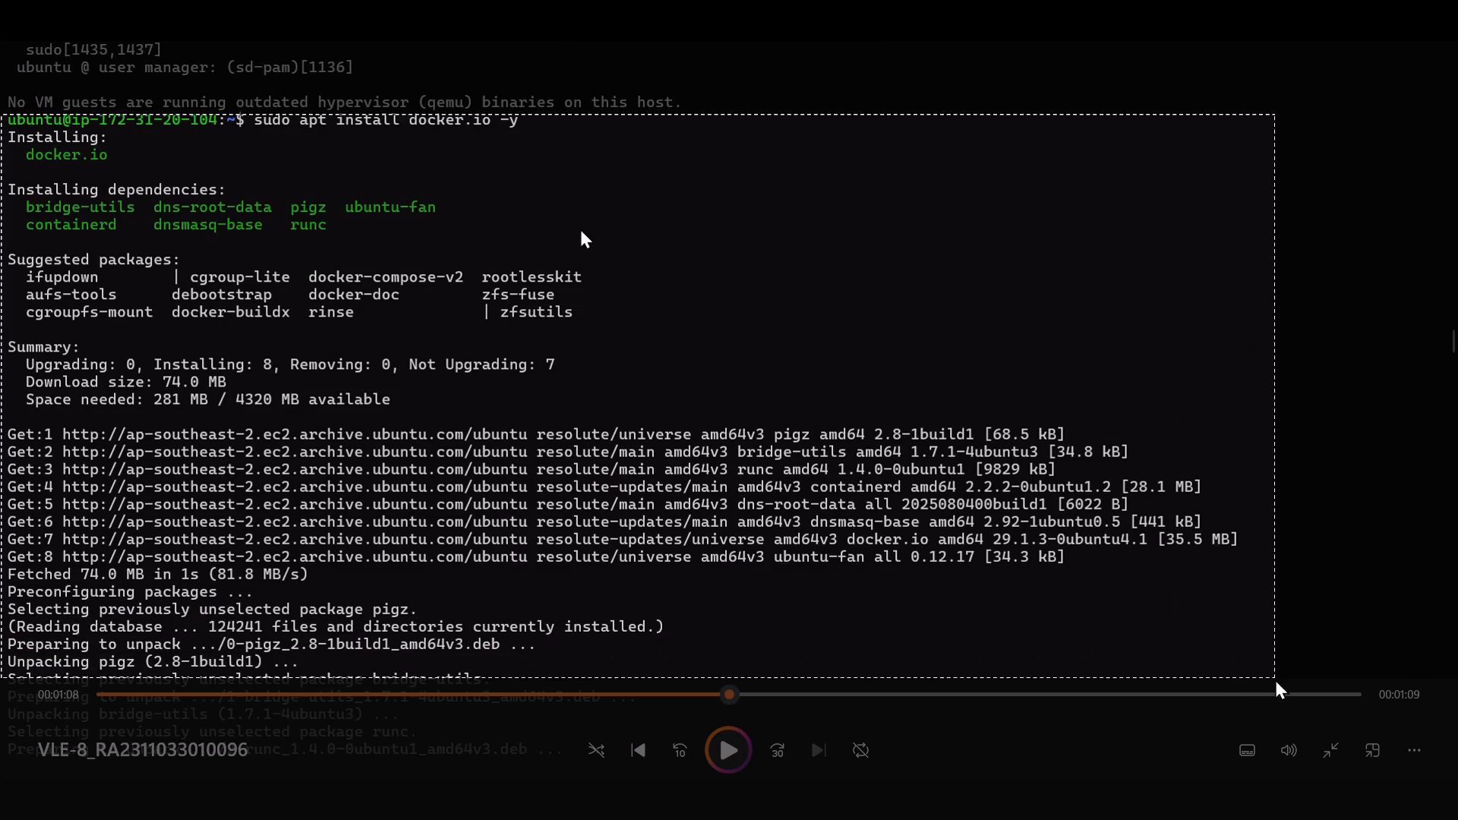
pyautogui.moveTo(1275, 679); pyautogui.dragTo(1314, 667)
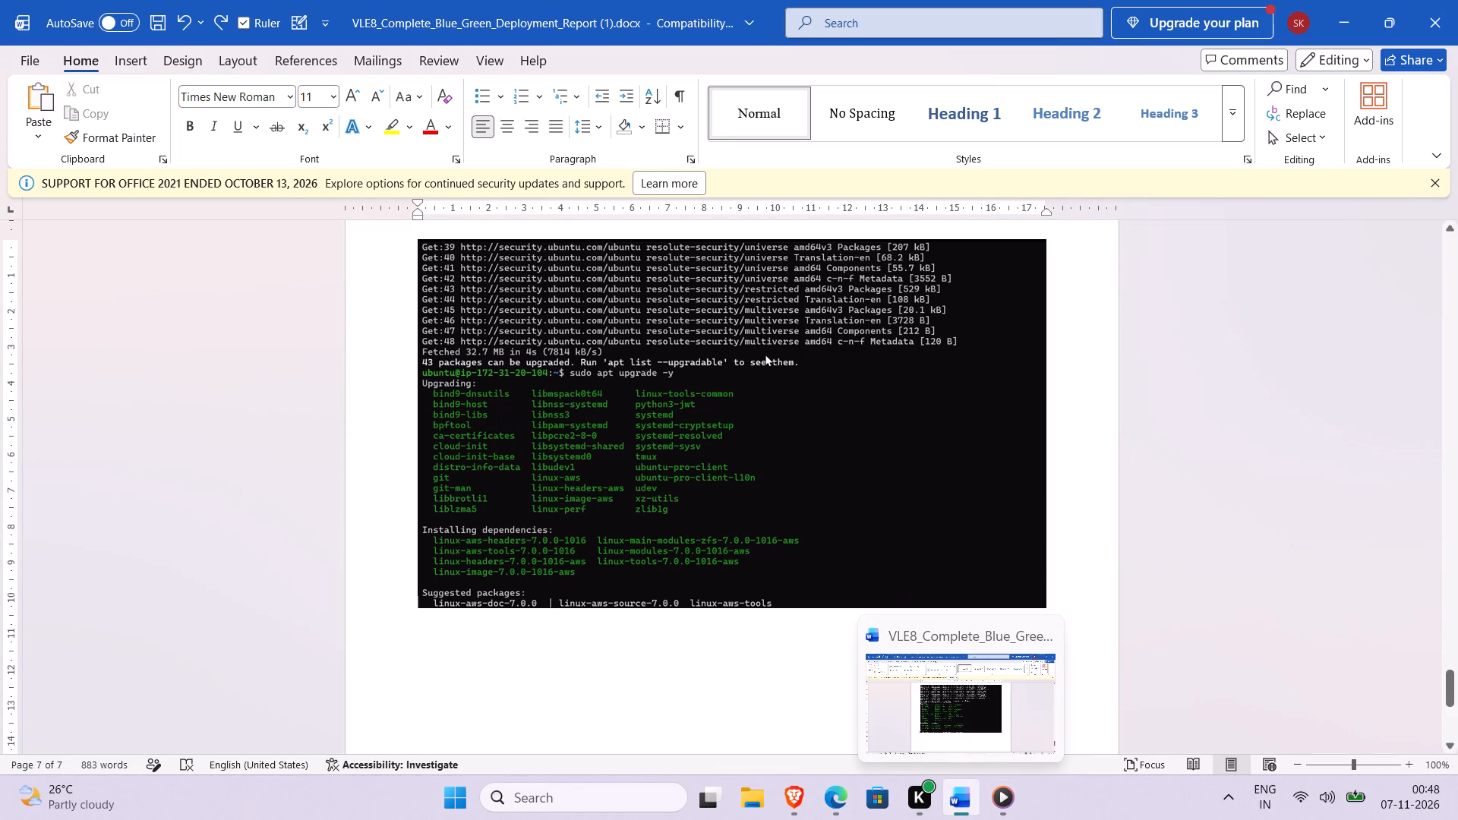
# Switch to the Word report and paste the docker.io installation snip below the sudo apt upgrade screenshot on page 7.
pyautogui.click(402, 662)
pyautogui.click(444, 657)
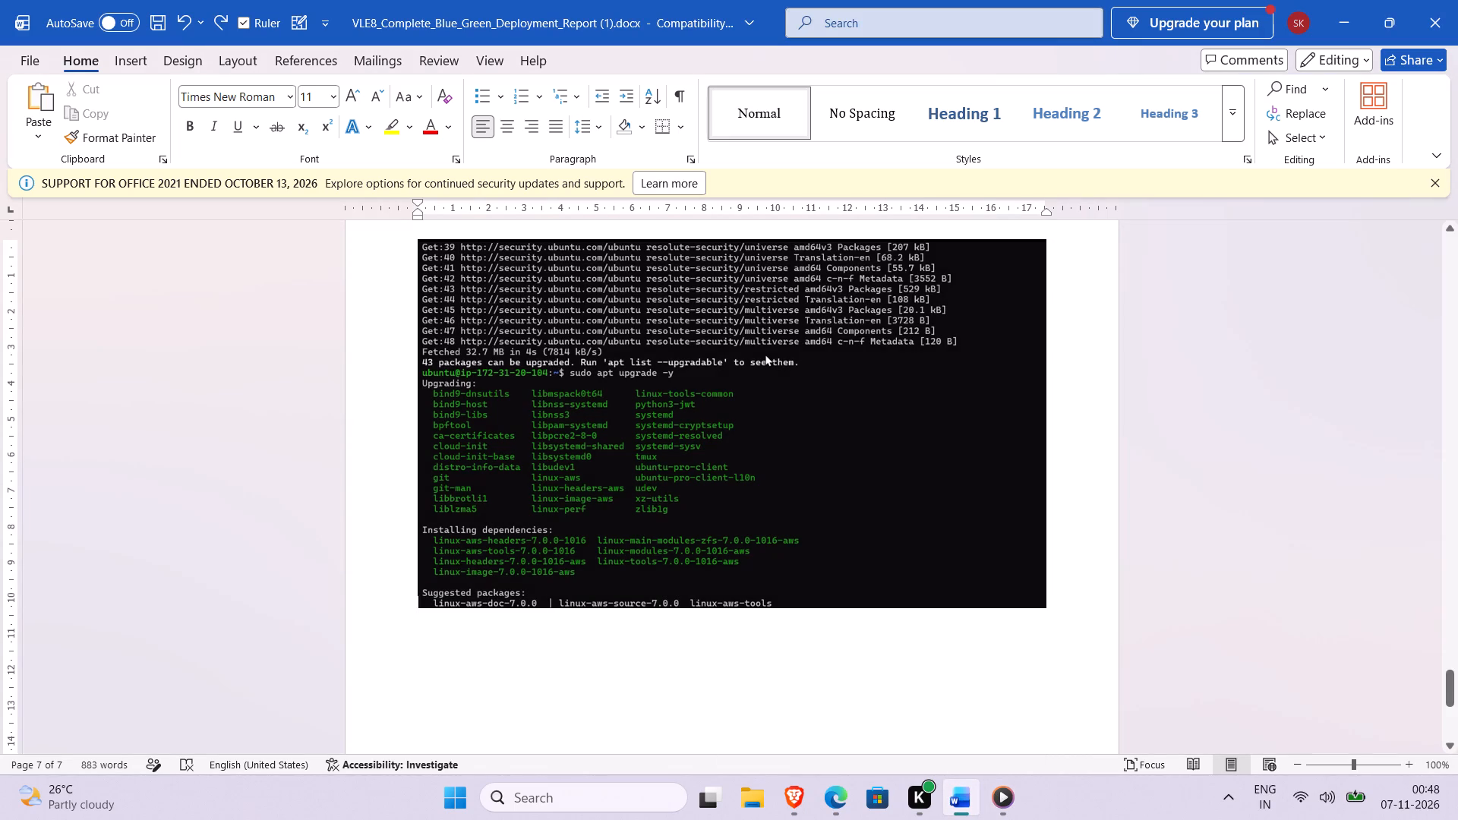
pyautogui.doubleClick(444, 657)
pyautogui.hotkey('ctrl', 'v')
pyautogui.scroll(-2, 444, 657)
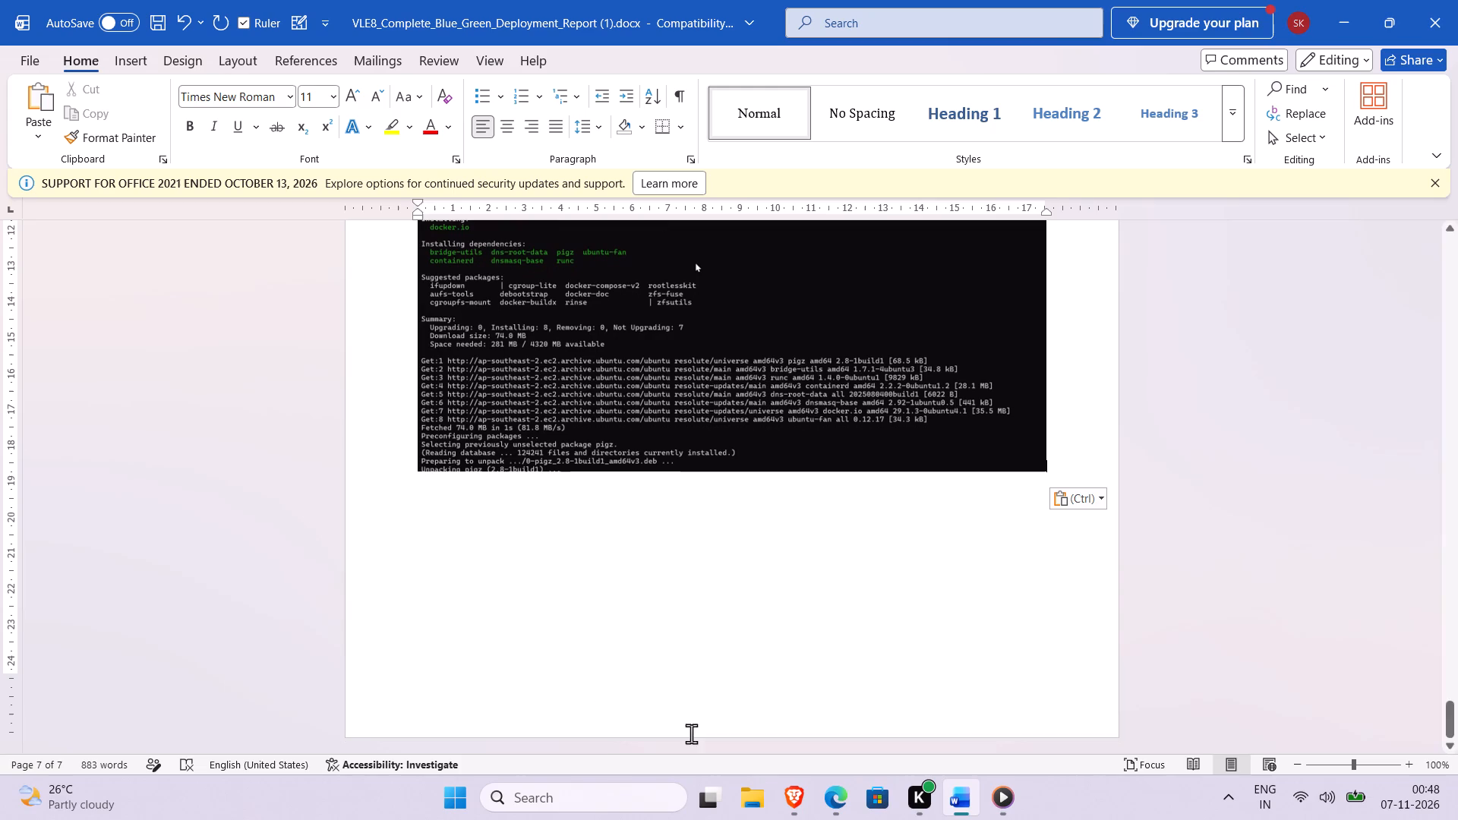
# Switch to the demo video, pause it at 00:01:14, and snip from sudo systemctl start docker down to the sudo pro status line.
pyautogui.click(1004, 799)
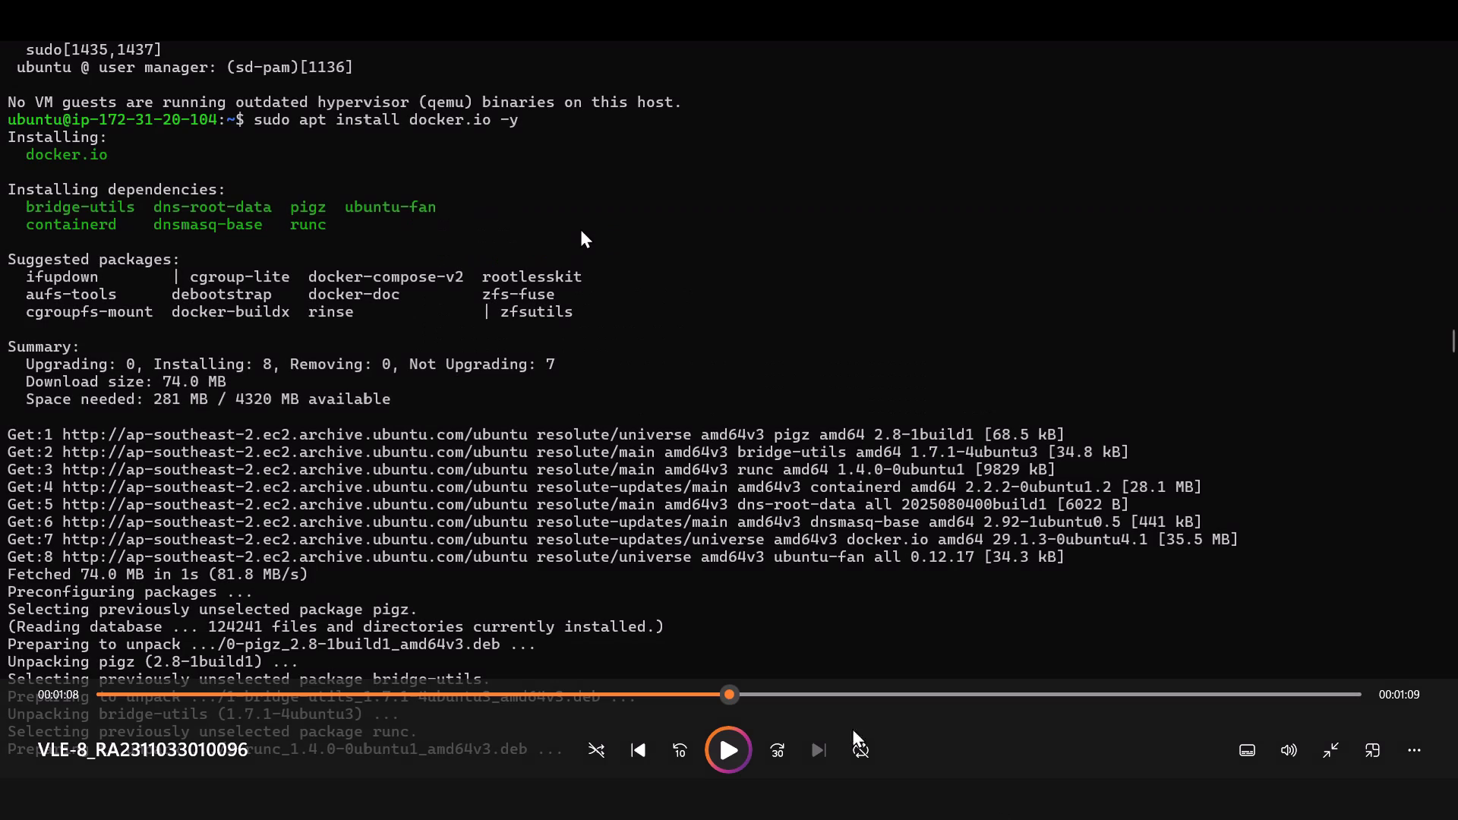
pyautogui.scroll(-1, 630, 645)
pyautogui.click(709, 749)
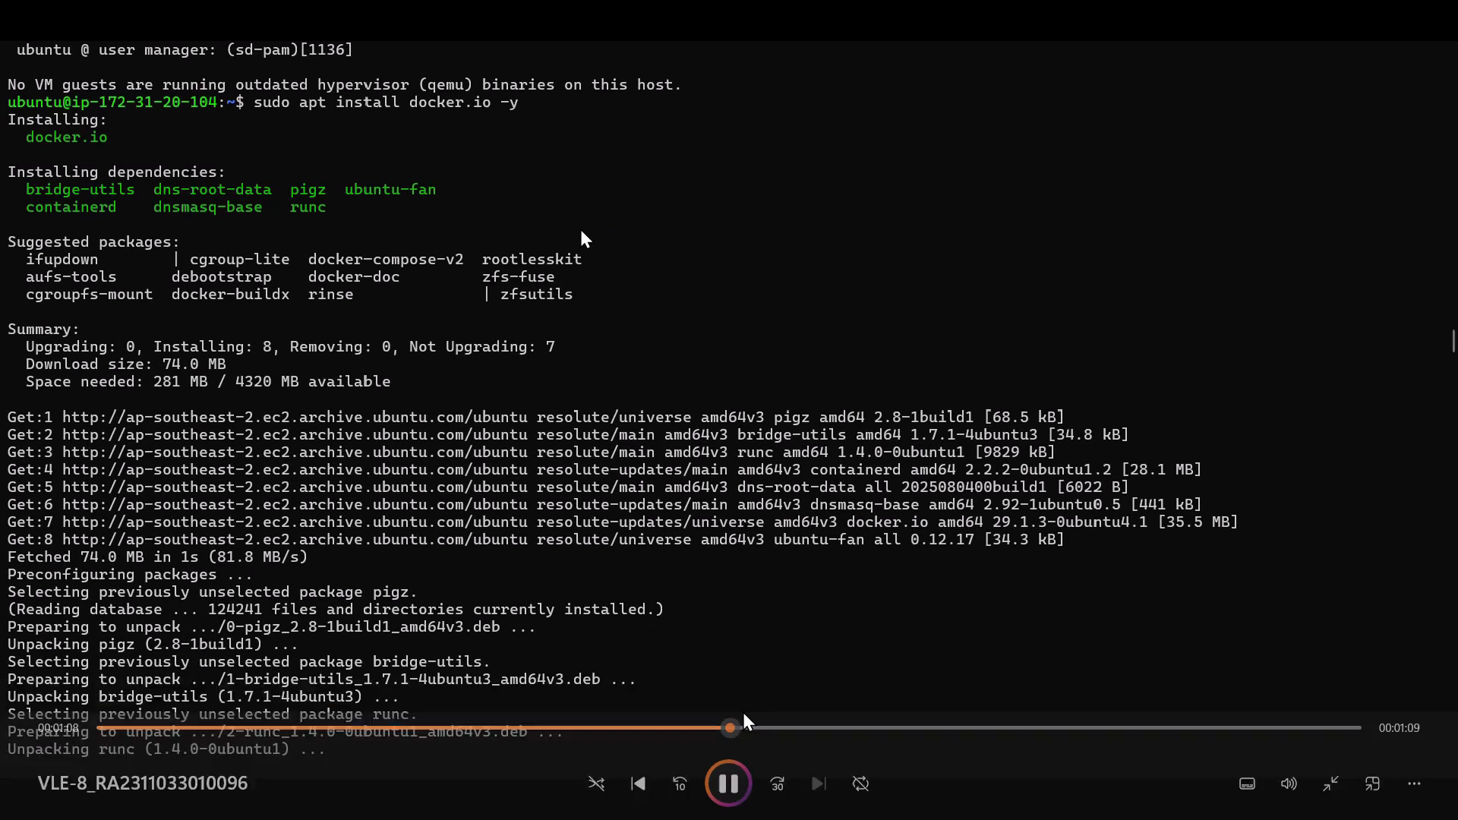
pyautogui.click(749, 699)
pyautogui.click(768, 695)
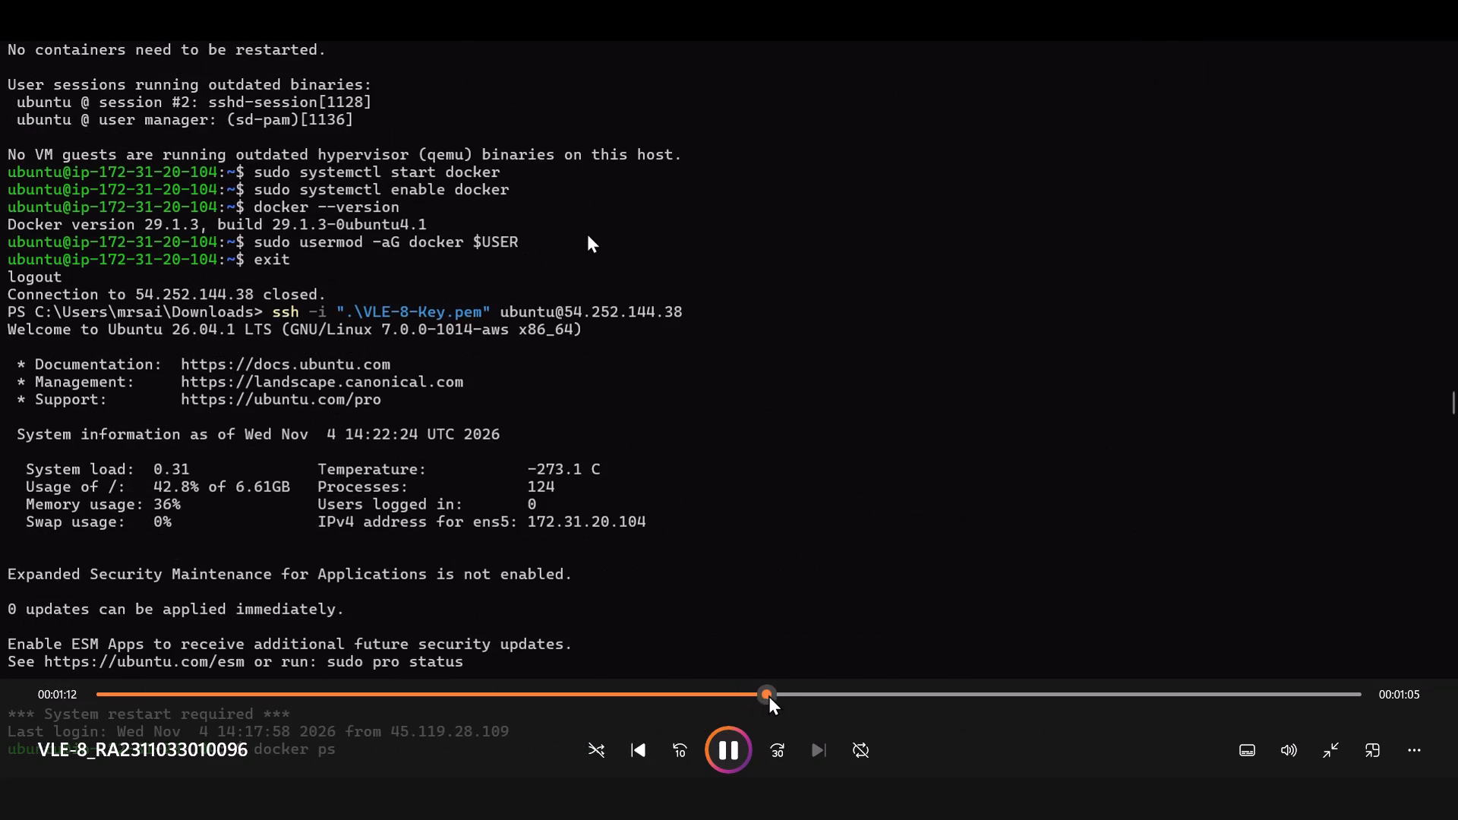
pyautogui.press('space')
pyautogui.press('Print')
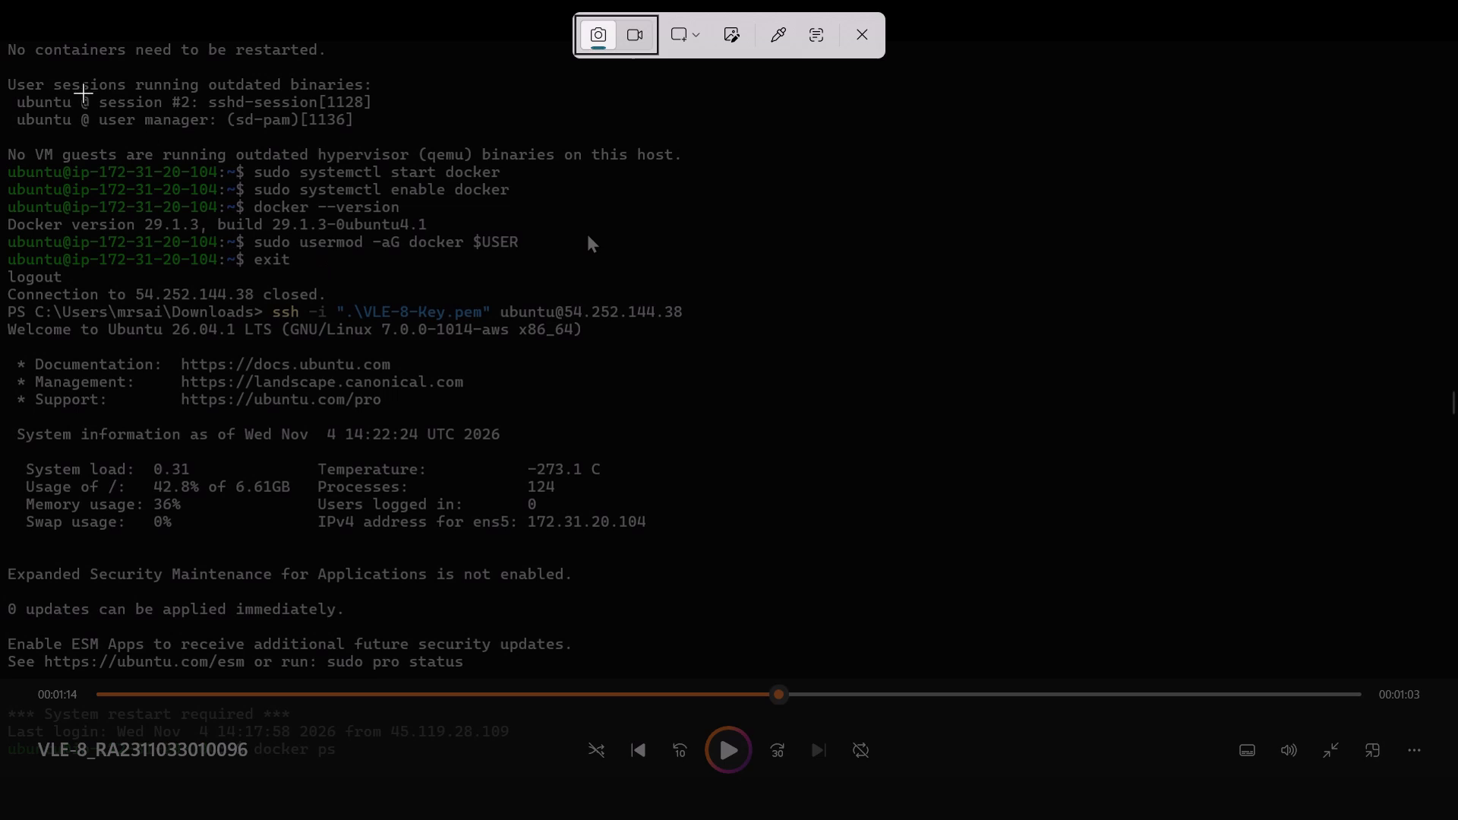
pyautogui.moveTo(0, 165); pyautogui.dragTo(907, 645)
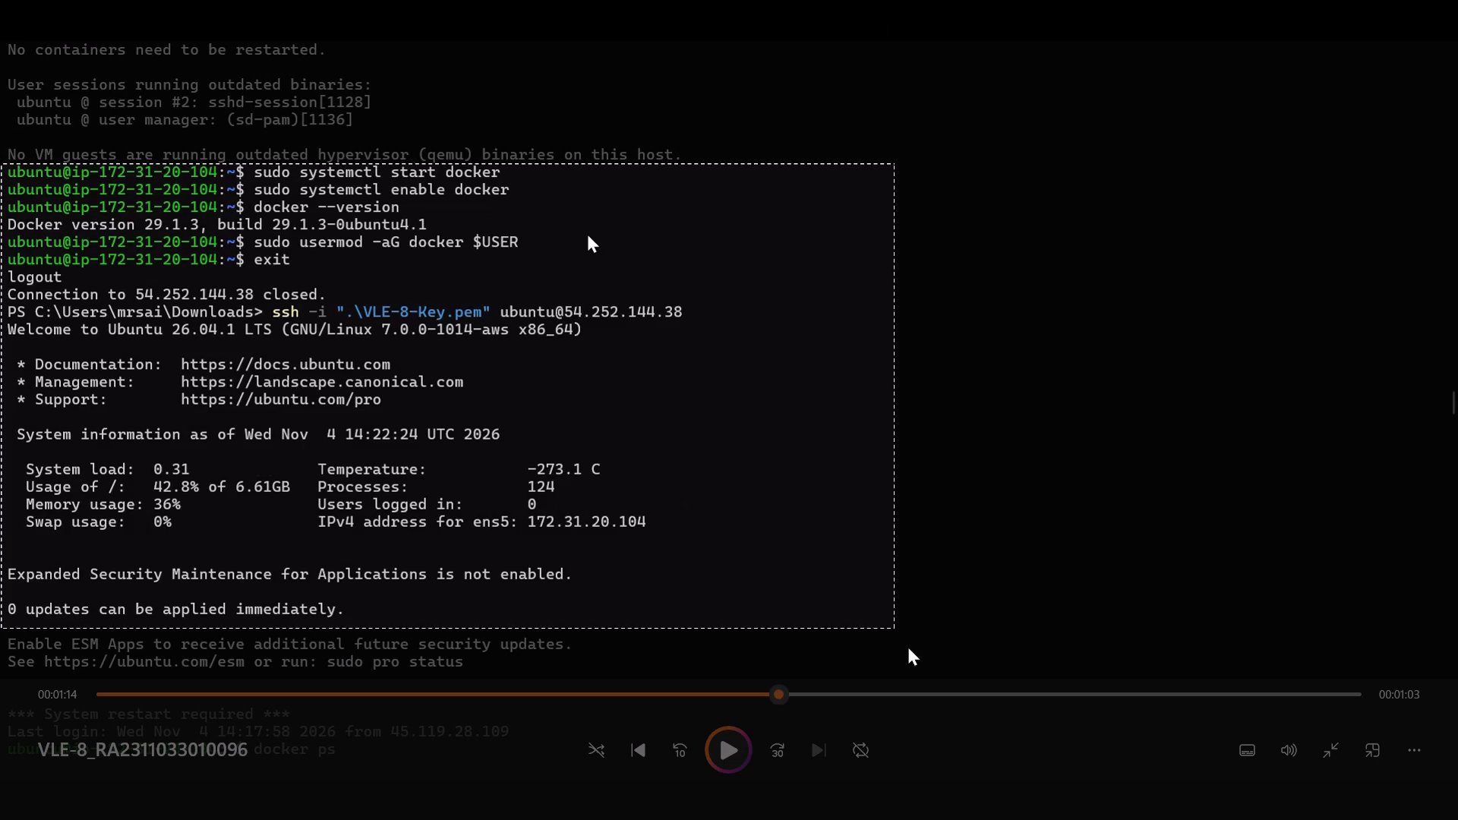
pyautogui.moveTo(907, 645); pyautogui.dragTo(1049, 683)
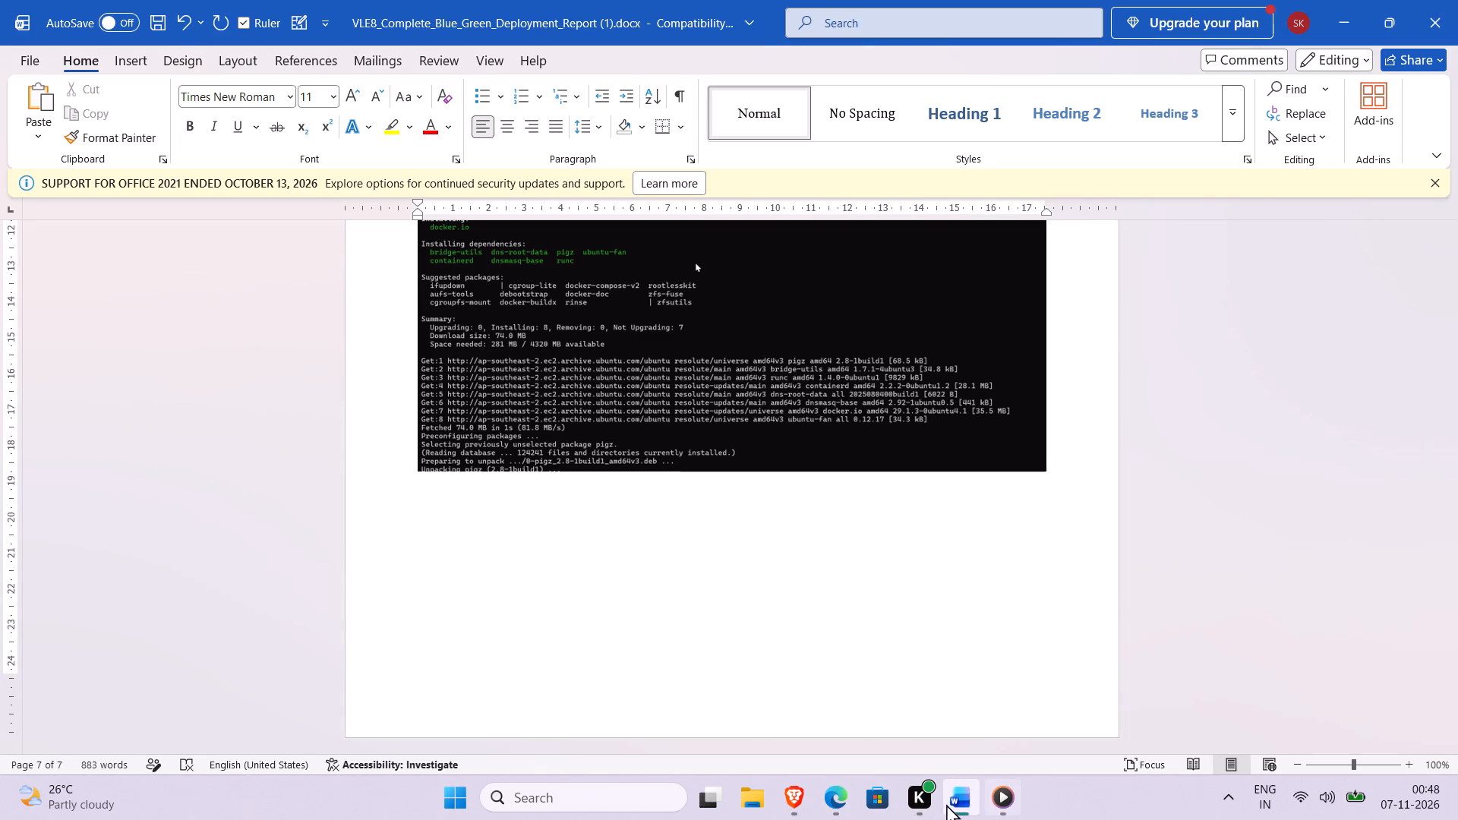
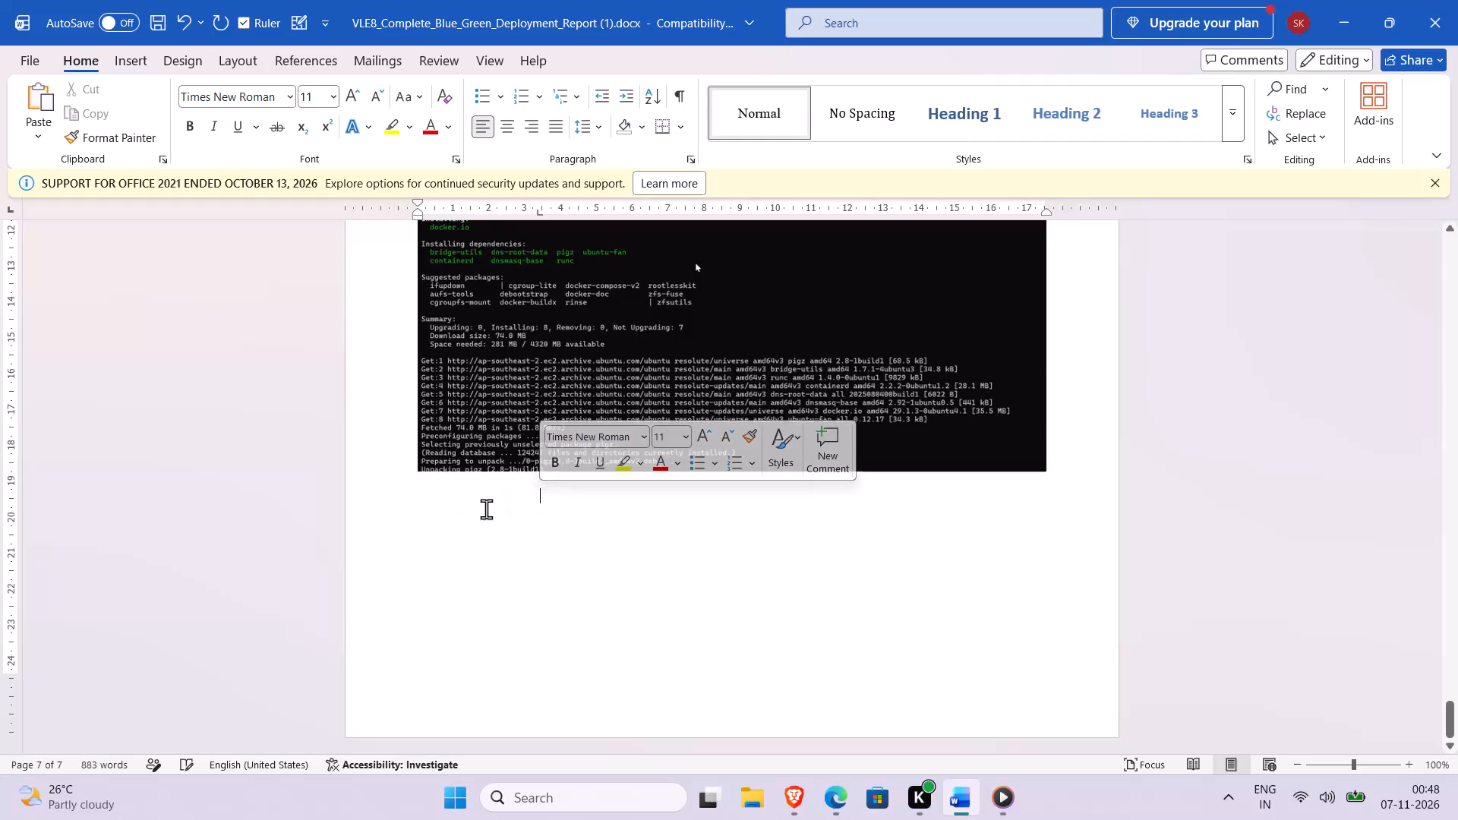
# Paste the sudo systemctl start docker snip into the report, directly below the docker.io installation screenshot.
pyautogui.doubleClick(486, 509)
pyautogui.hotkey('ctrl', 'v')
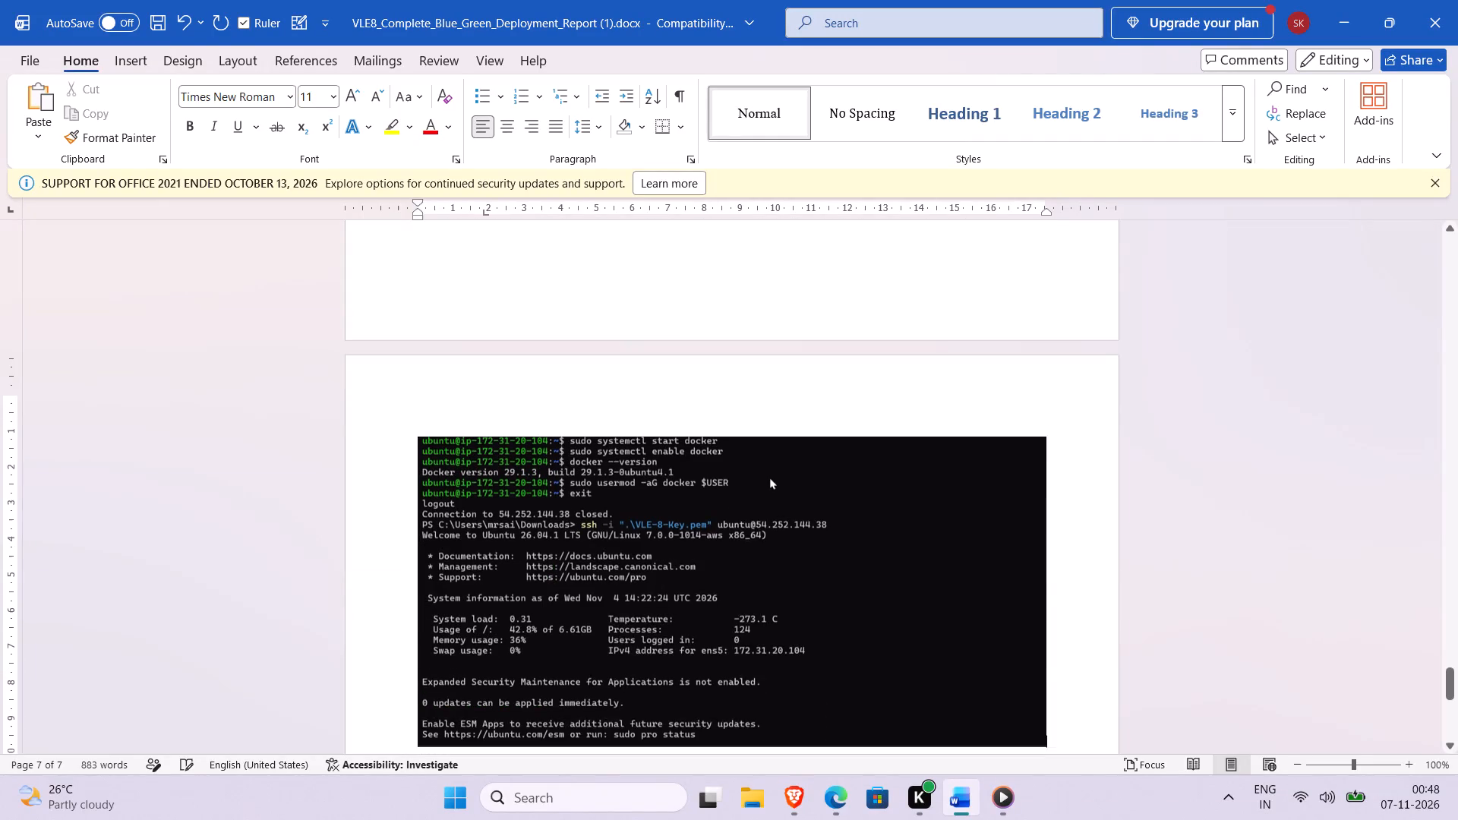
pyautogui.scroll(-2, 538, 497)
pyautogui.scroll(5, 544, 473)
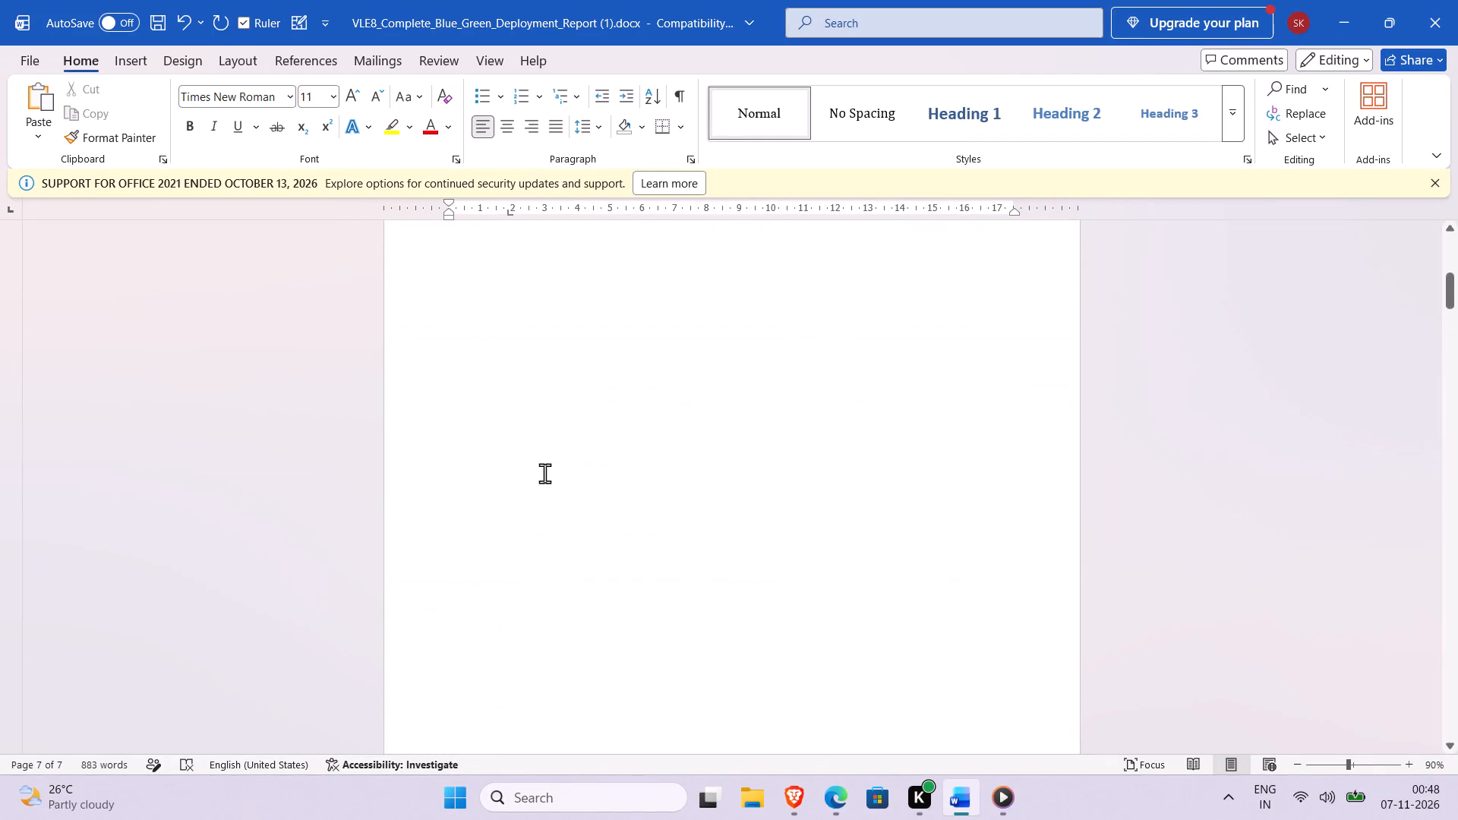
pyautogui.scroll(3, 544, 473)
pyautogui.scroll(-3, 544, 473)
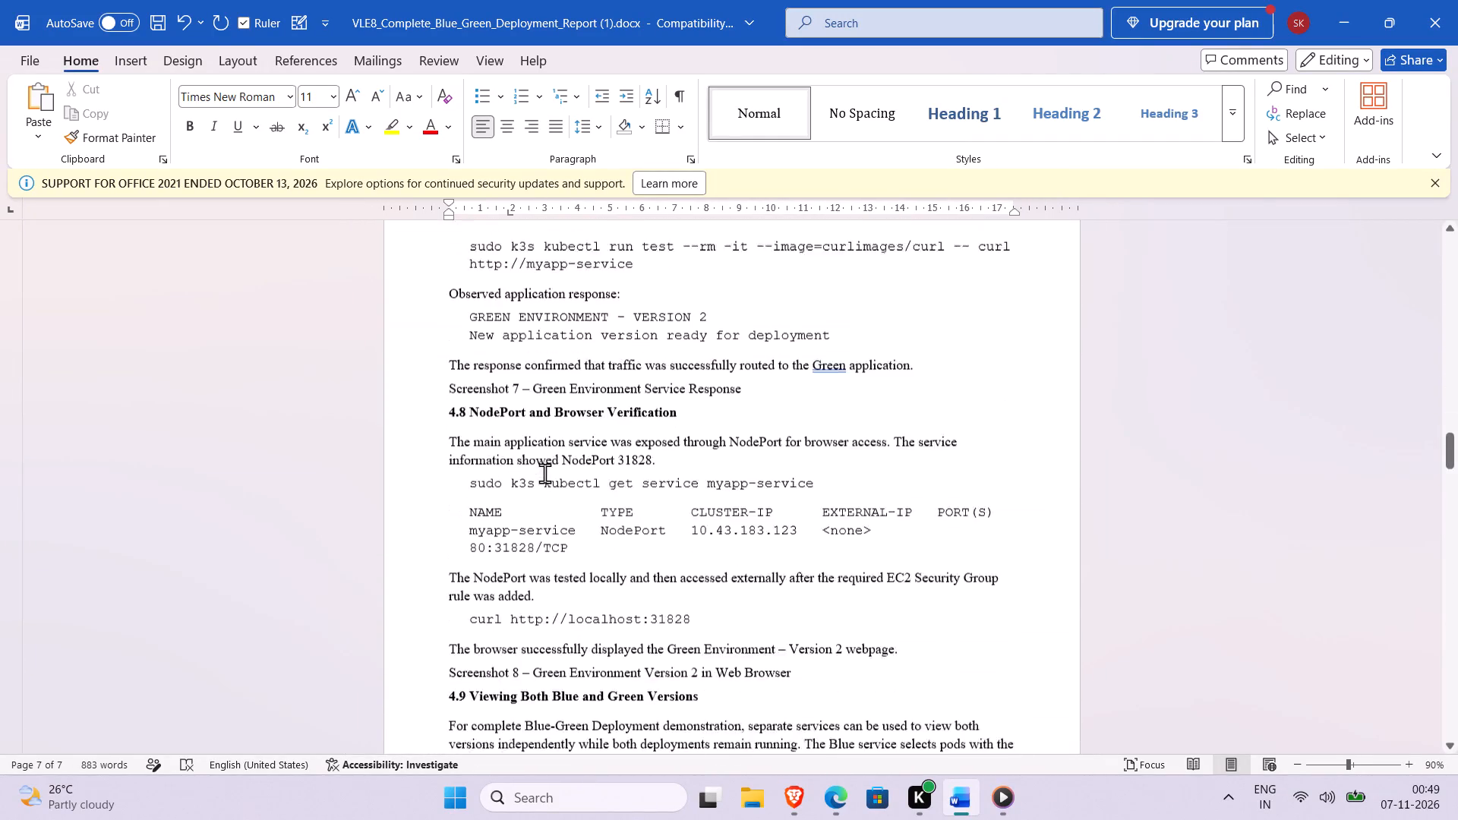
pyautogui.scroll(-3, 544, 473)
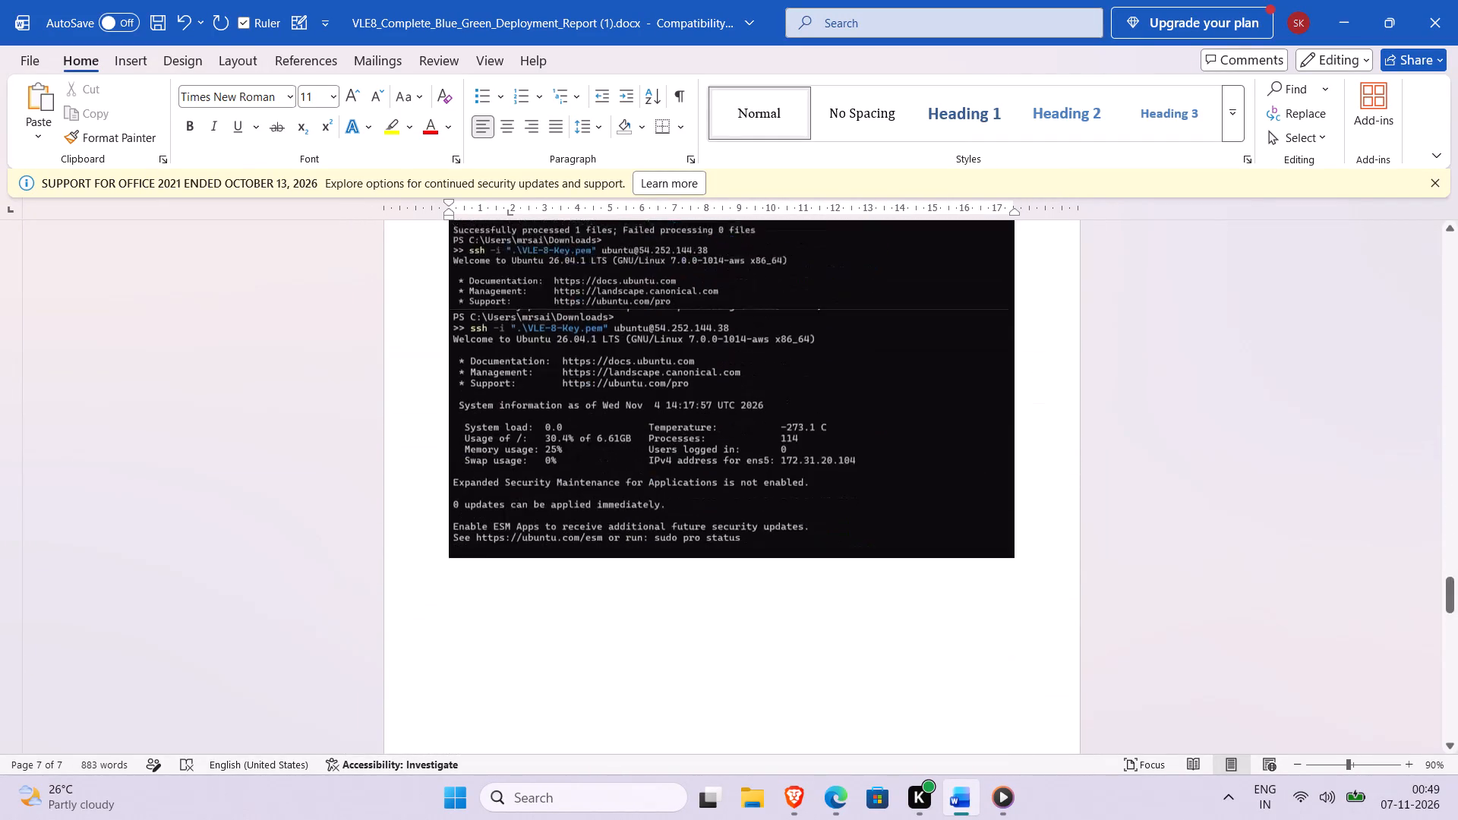
pyautogui.scroll(-2, 544, 473)
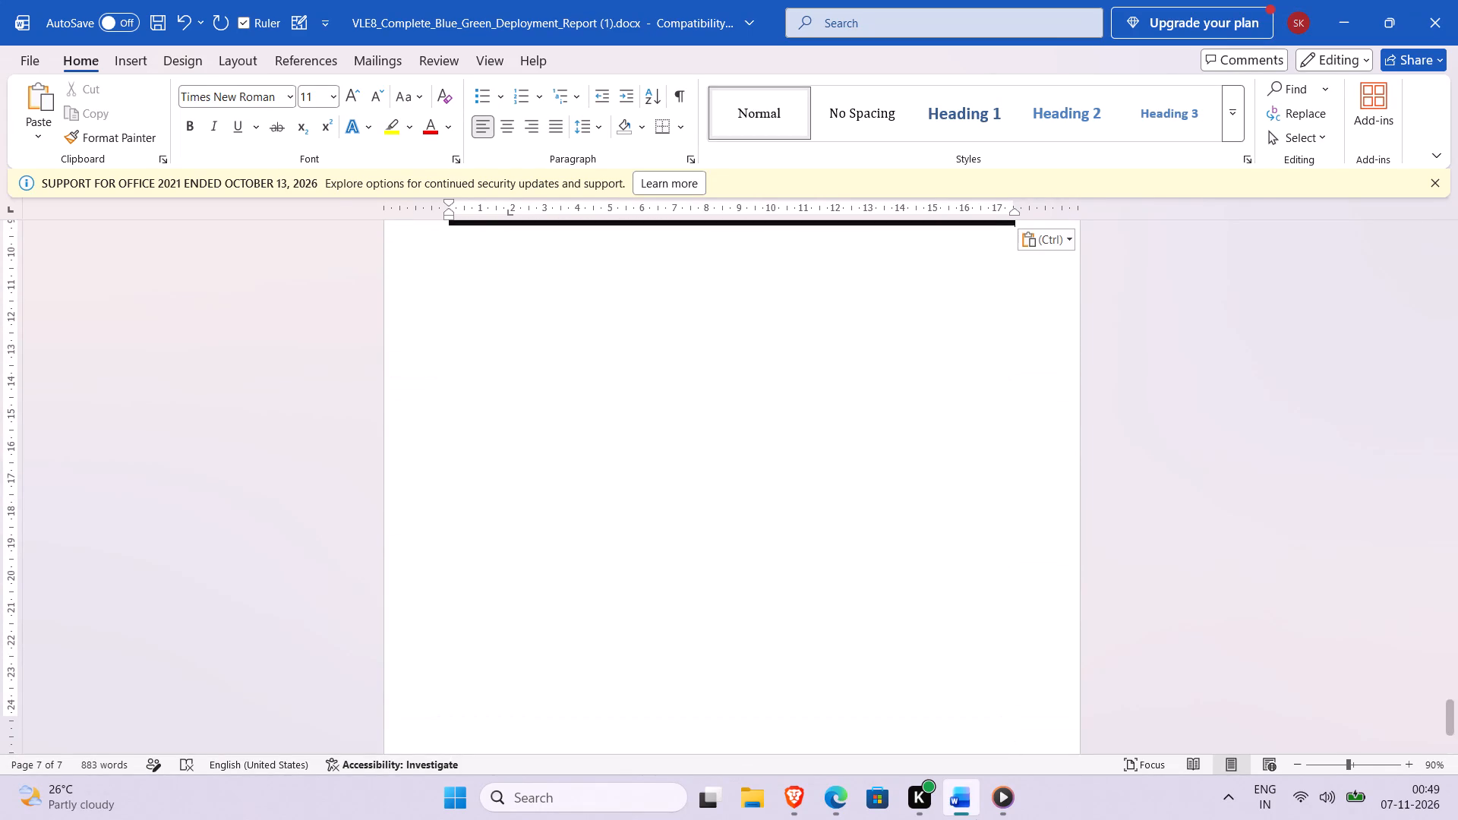
# Switch to the demo video, pause it at 00:01:25, and snip full width from sudo kubectl get nodes down to the k3s CGroup process lines.
pyautogui.click(1013, 803)
pyautogui.click(727, 755)
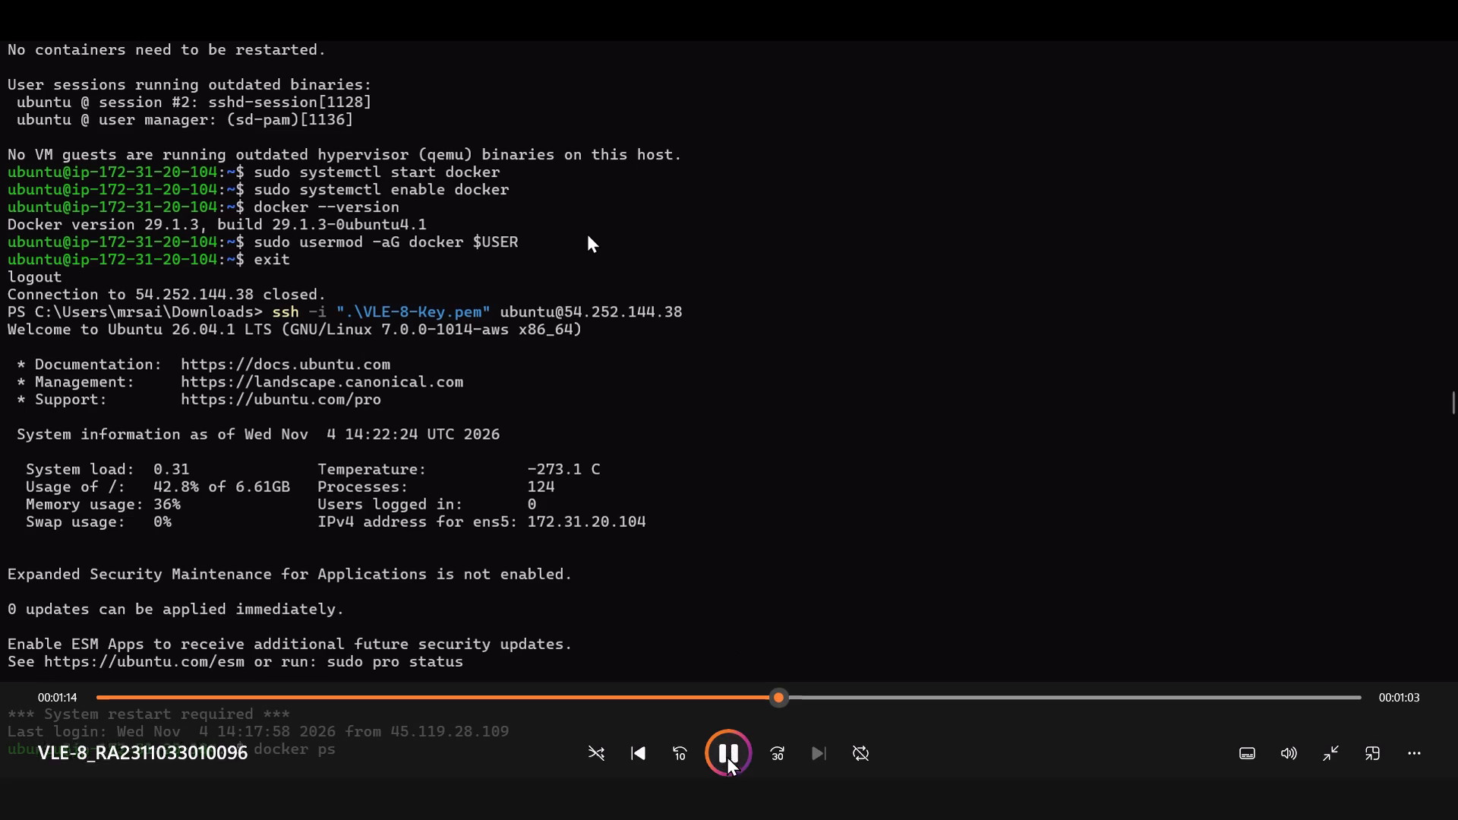
pyautogui.click(802, 695)
pyautogui.click(835, 695)
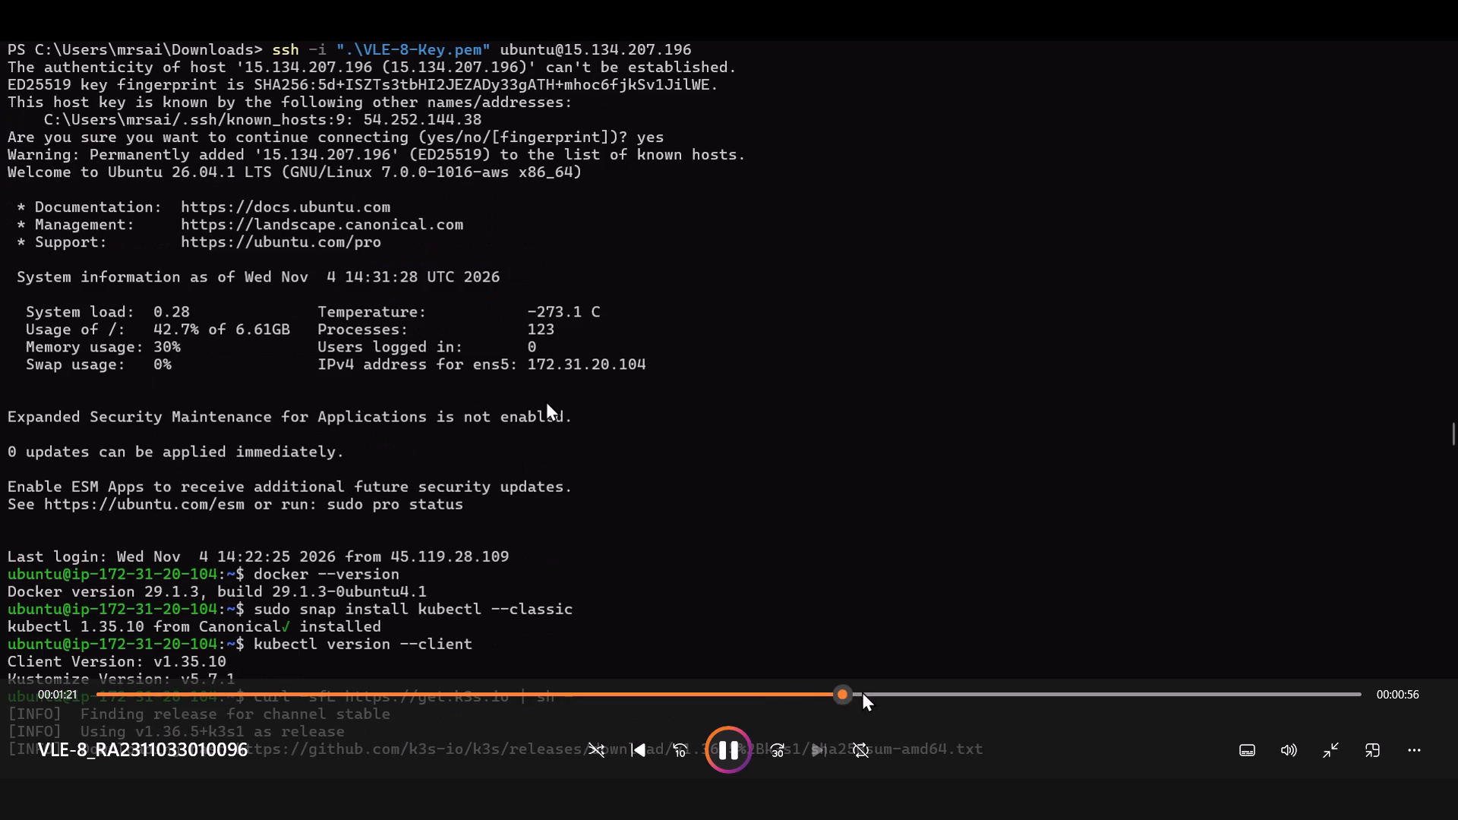
pyautogui.click(862, 691)
pyautogui.press('space')
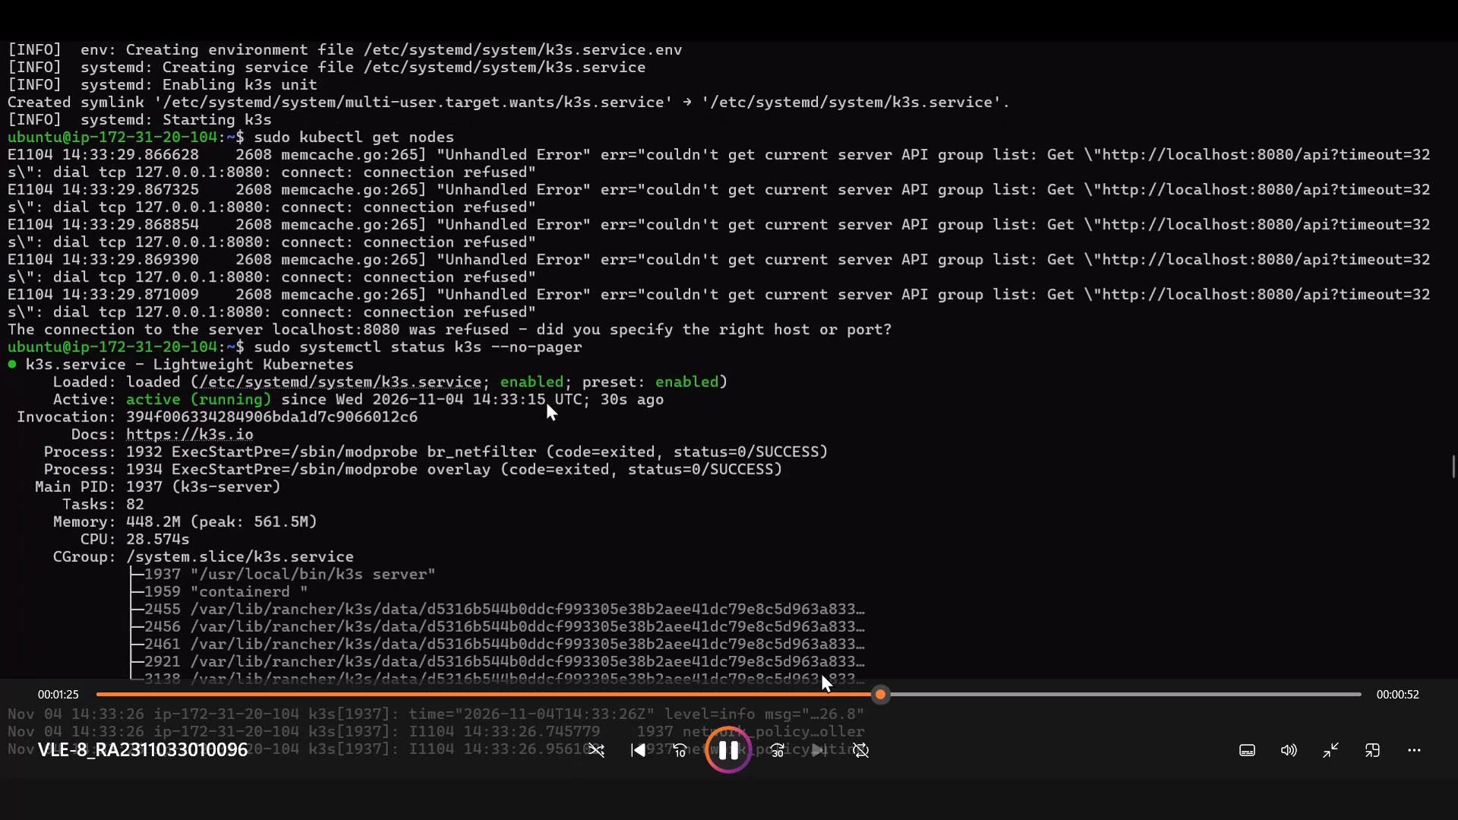
pyautogui.press('Print')
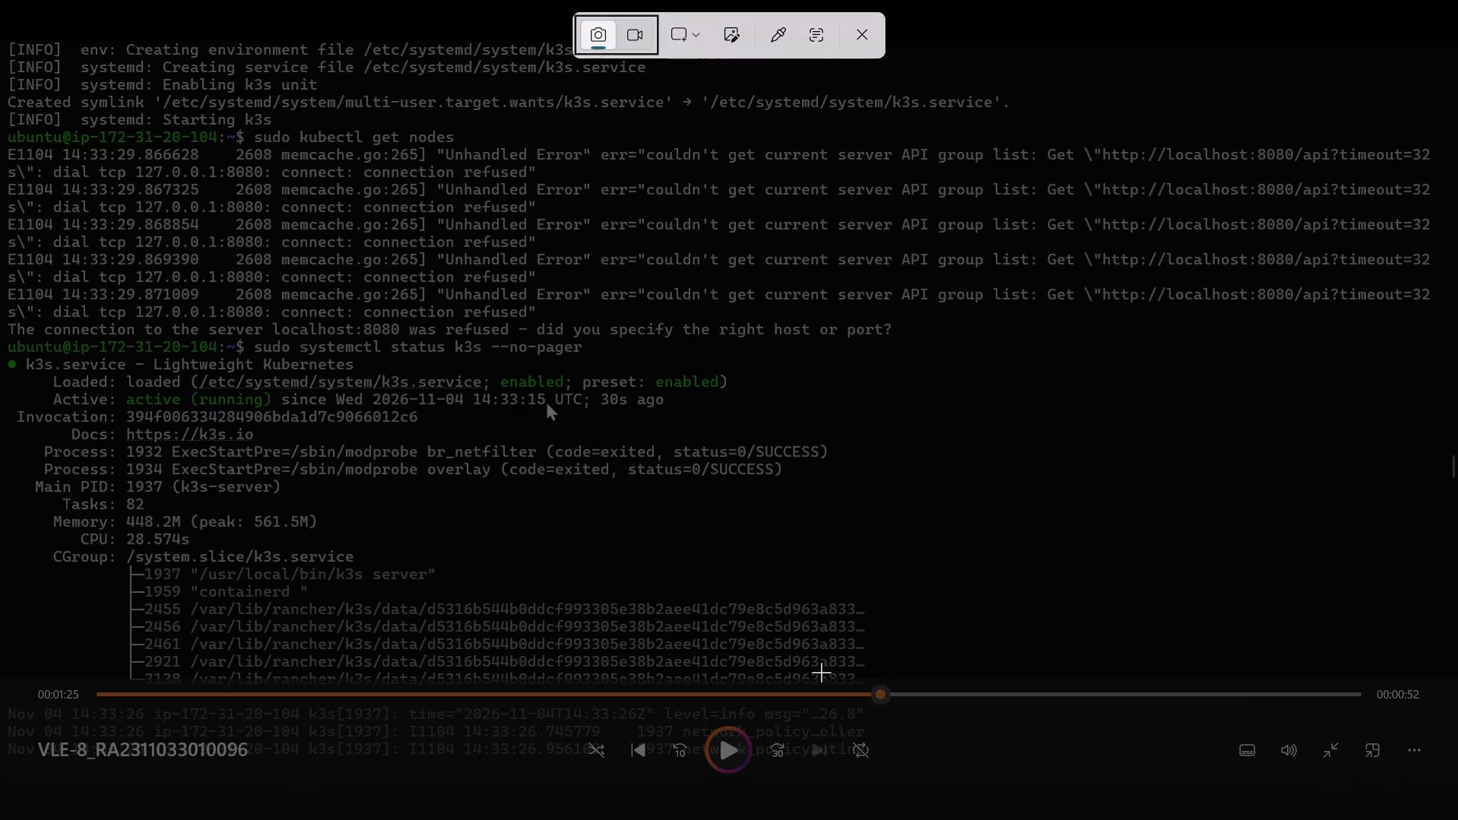
pyautogui.moveTo(2, 128); pyautogui.dragTo(658, 527)
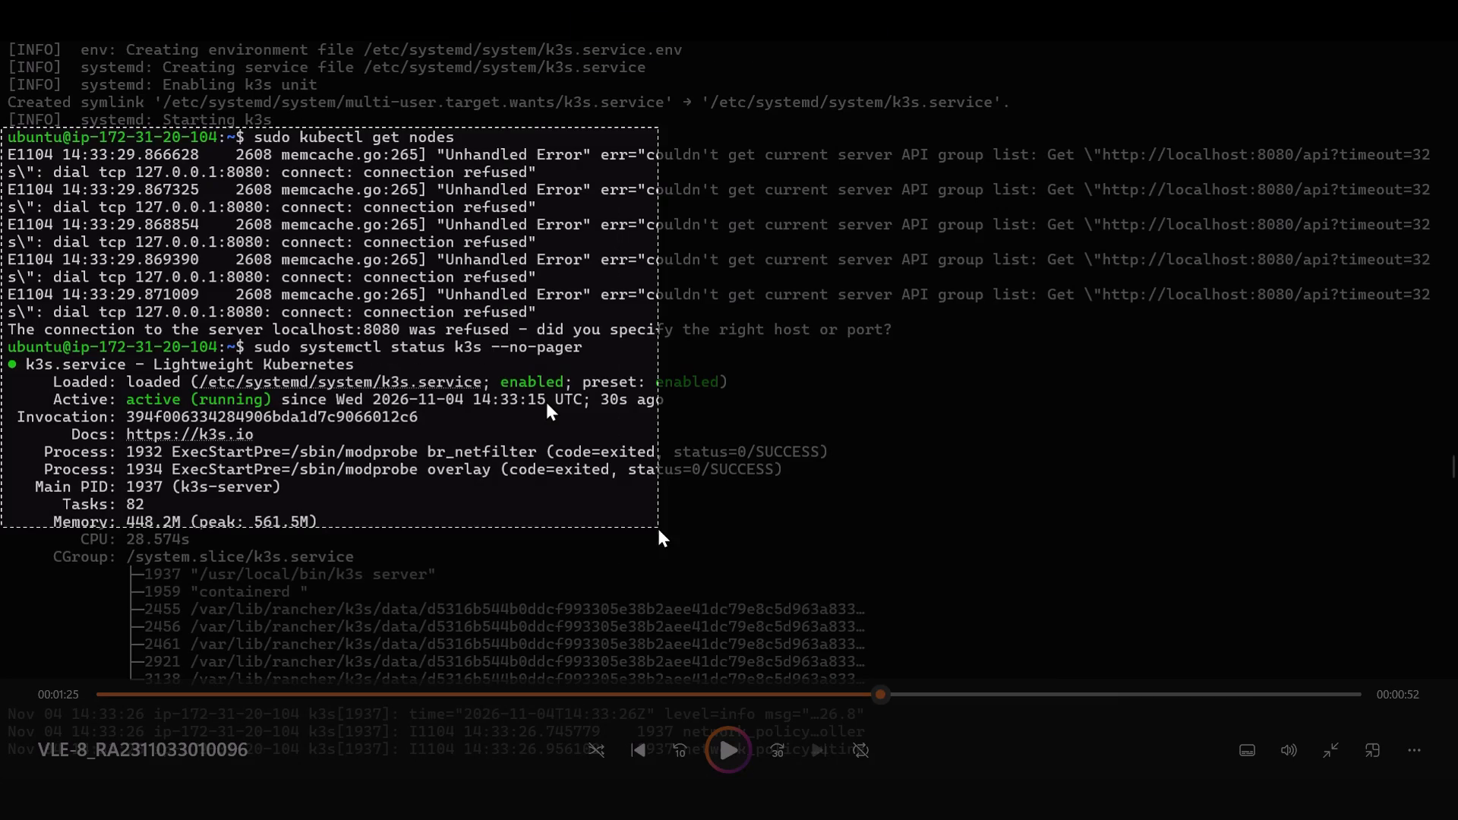
pyautogui.moveTo(658, 527); pyautogui.dragTo(1457, 661)
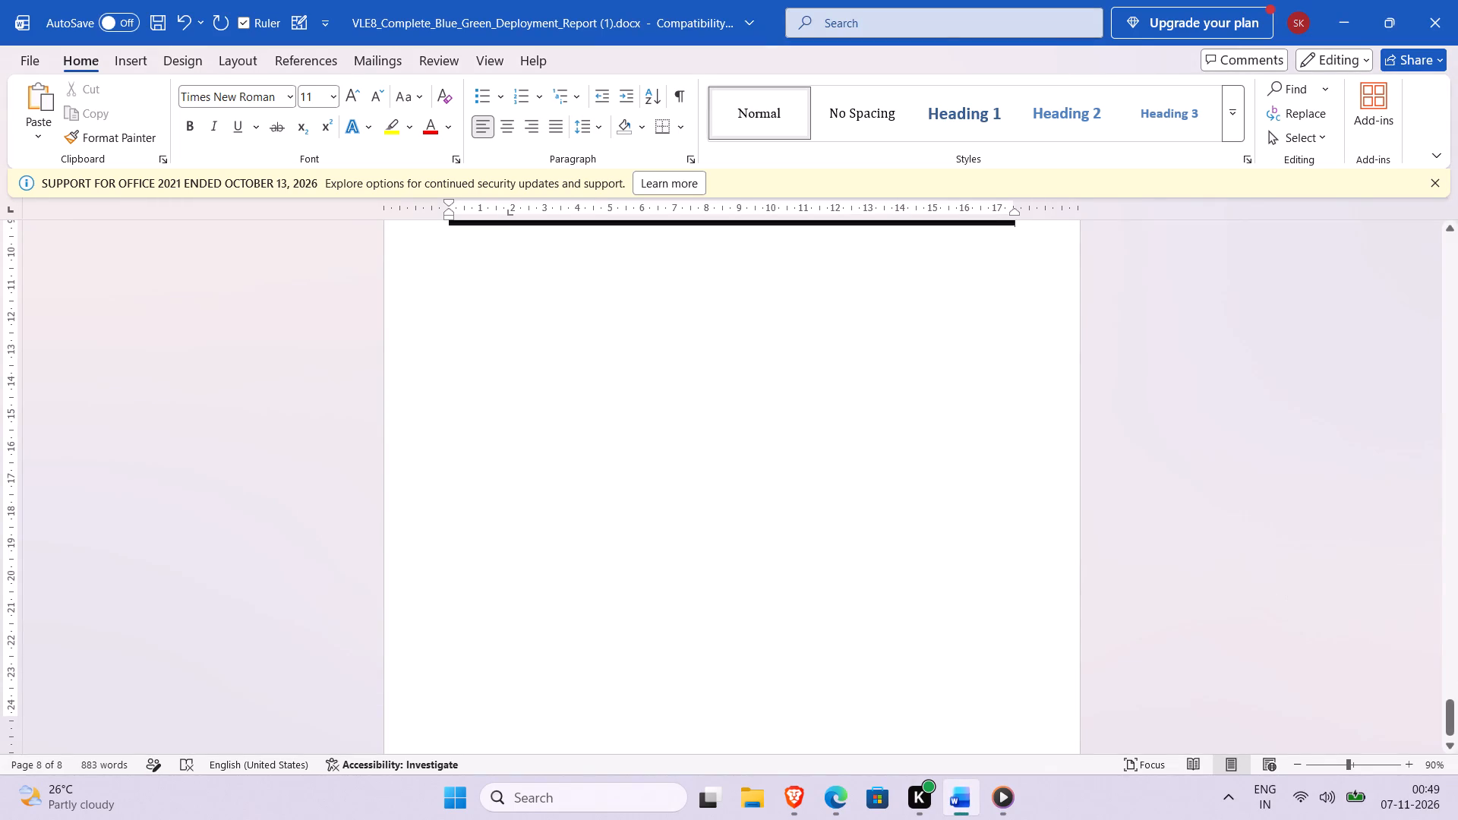
# Paste the kubectl get nodes and k3s status snip into the Word report on page 8.
pyautogui.tripleClick(501, 321)
pyautogui.click(501, 321)
pyautogui.tripleClick(486, 557)
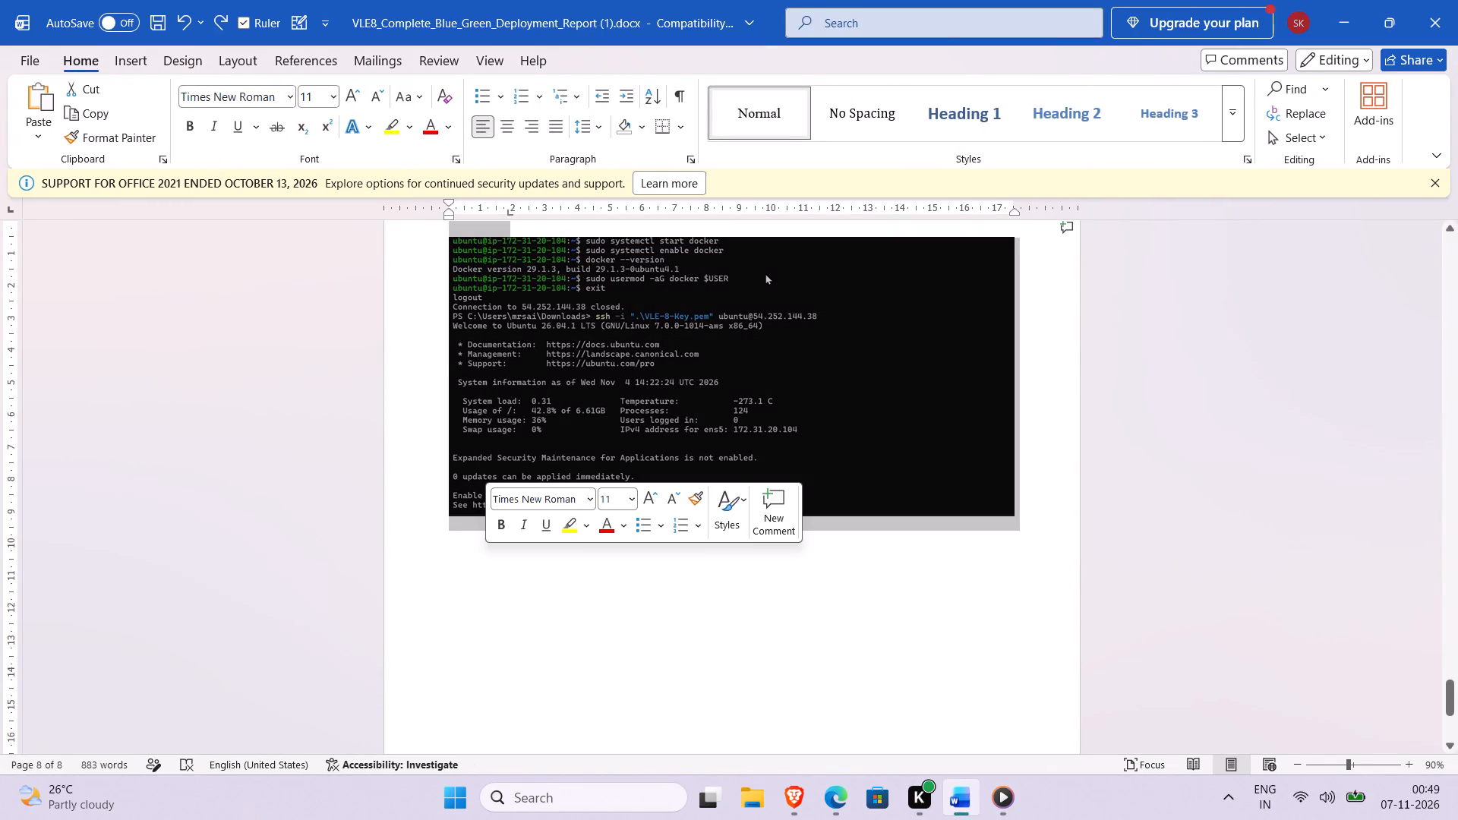
pyautogui.click(486, 557)
pyautogui.click(486, 557)
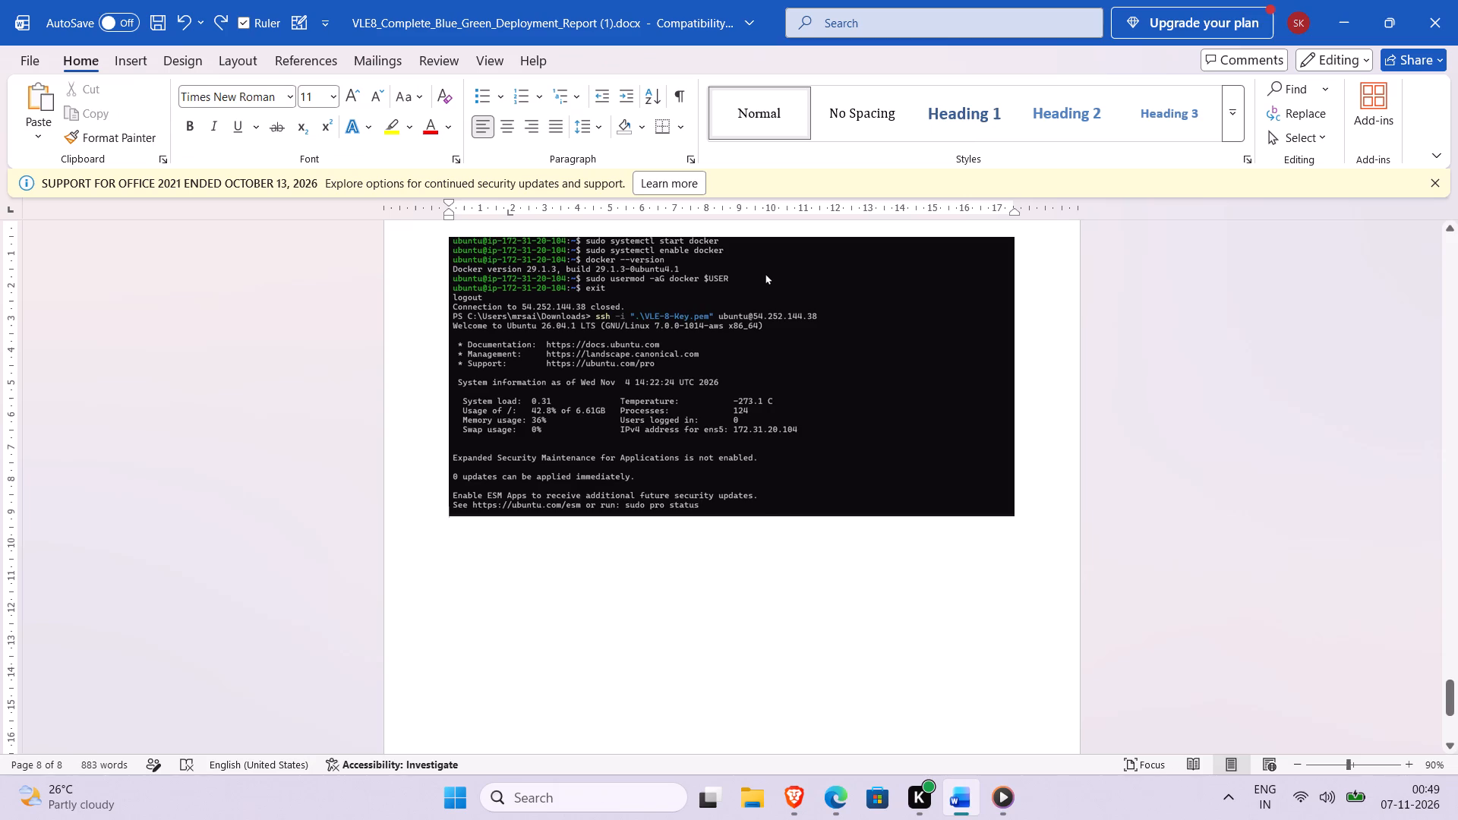
pyautogui.hotkey('ctrl', 'v')
# Move the sudo systemctl start docker screenshot above the k3s status screenshot on page 8.
pyautogui.scroll(-1, 486, 557)
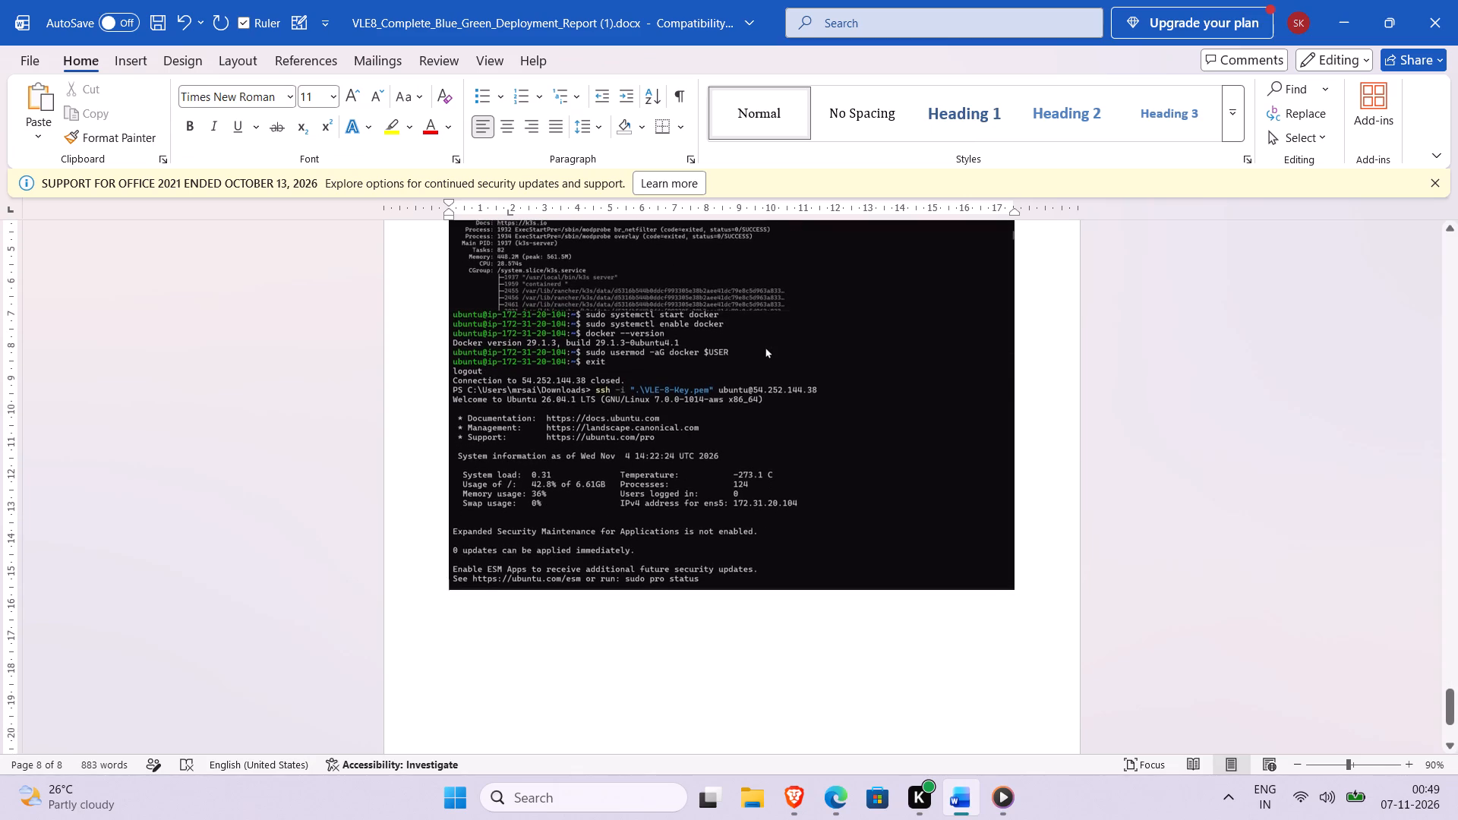
pyautogui.scroll(-1, 486, 557)
pyautogui.moveTo(585, 498); pyautogui.dragTo(582, 241)
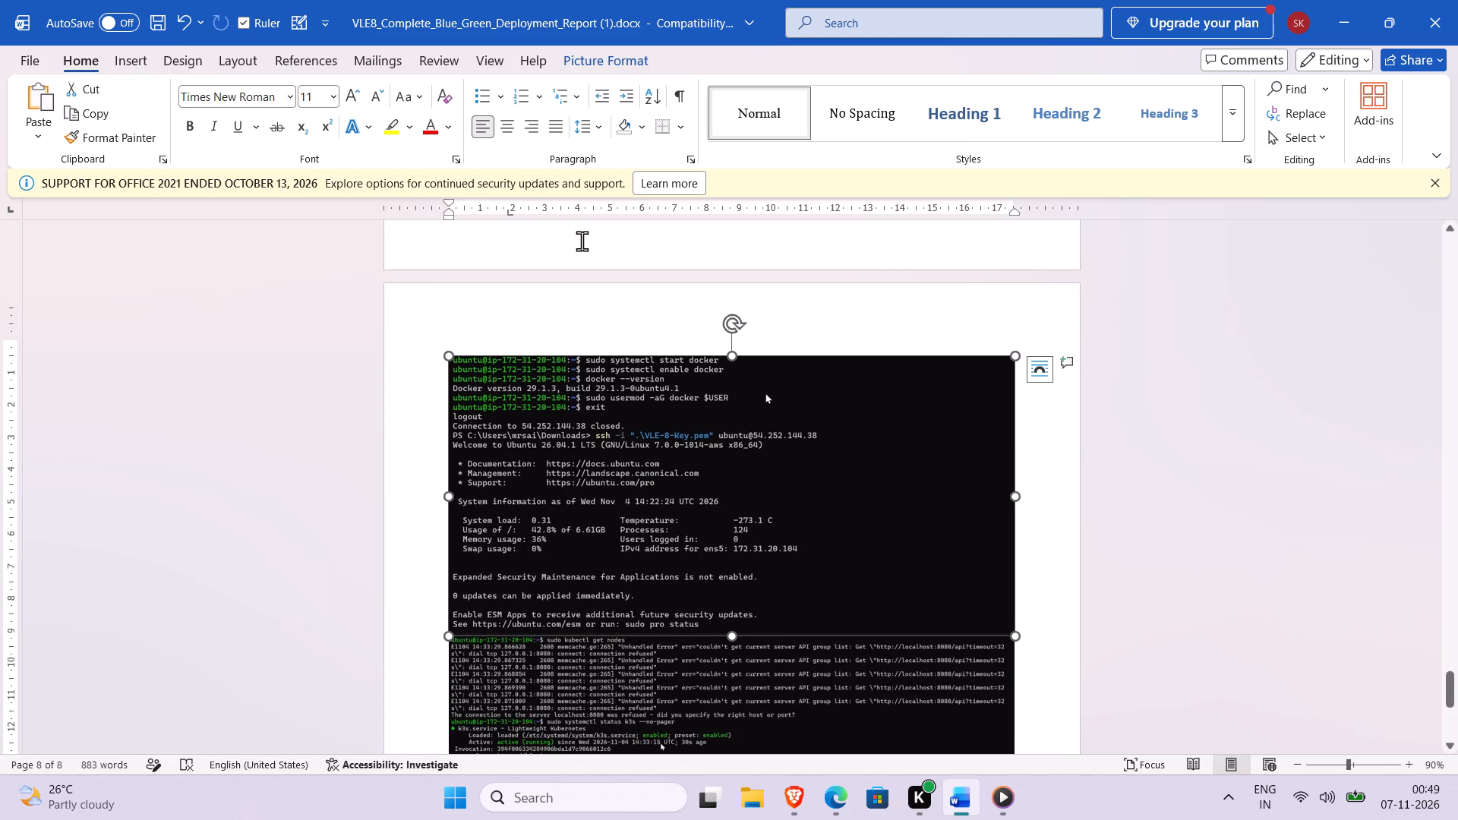
pyautogui.scroll(-1, 582, 241)
pyautogui.tripleClick(484, 439)
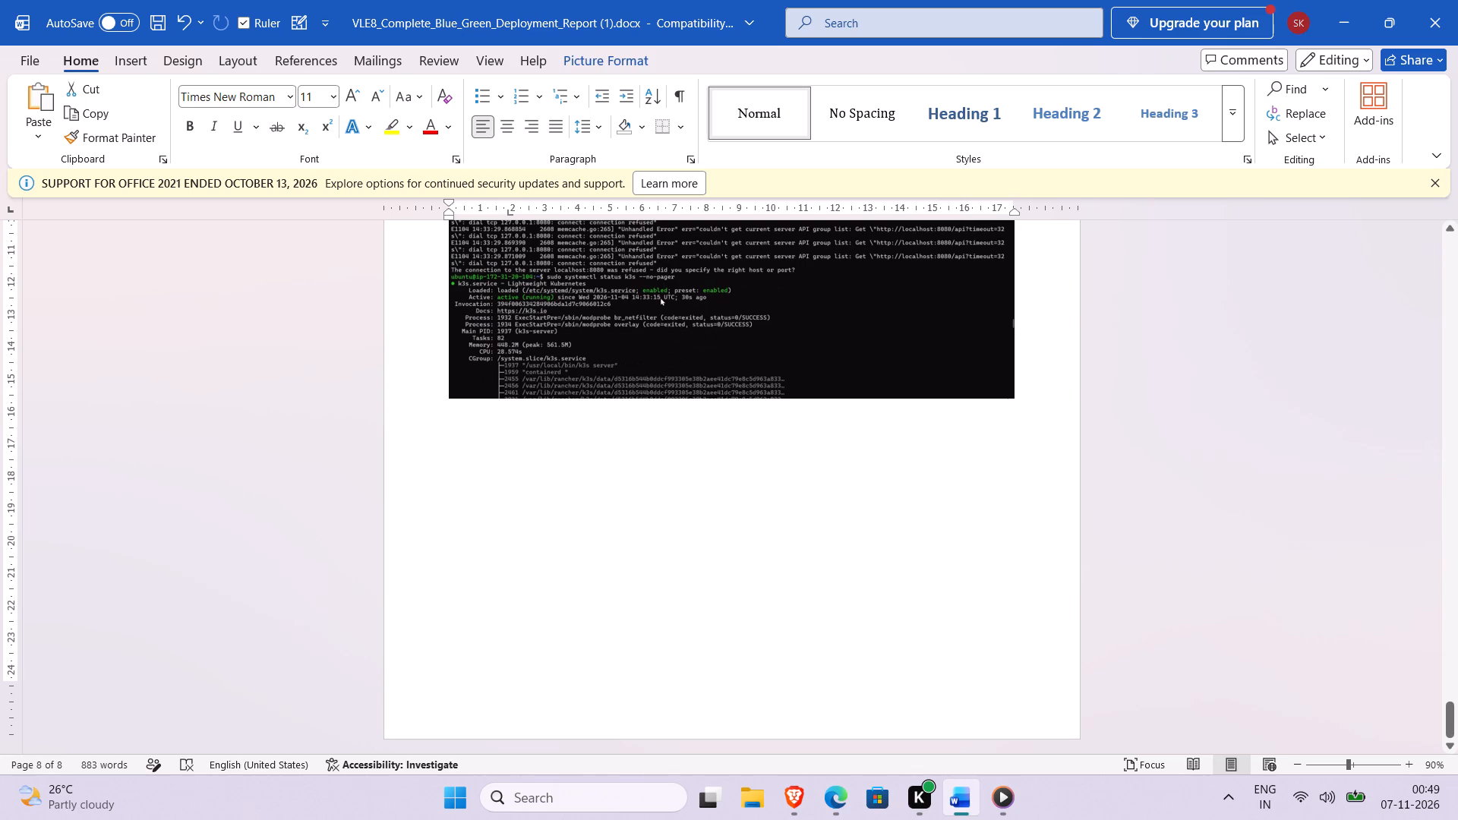
# Switch to the demo video, play on from 00:01:29, and snip from the free -h command down to the "Current live application" line.
pyautogui.click(793, 798)
pyautogui.click(1002, 789)
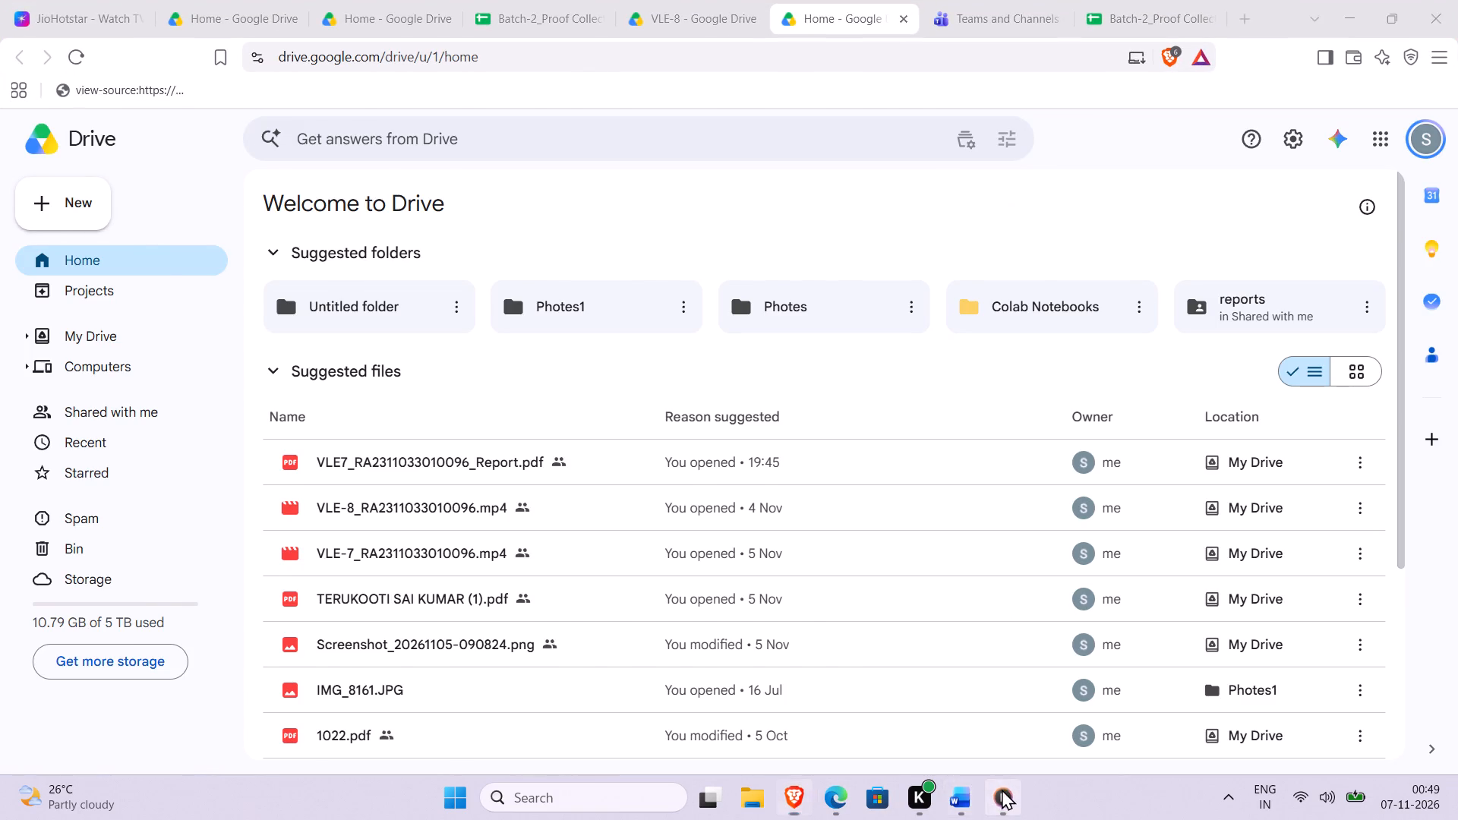
pyautogui.press('space')
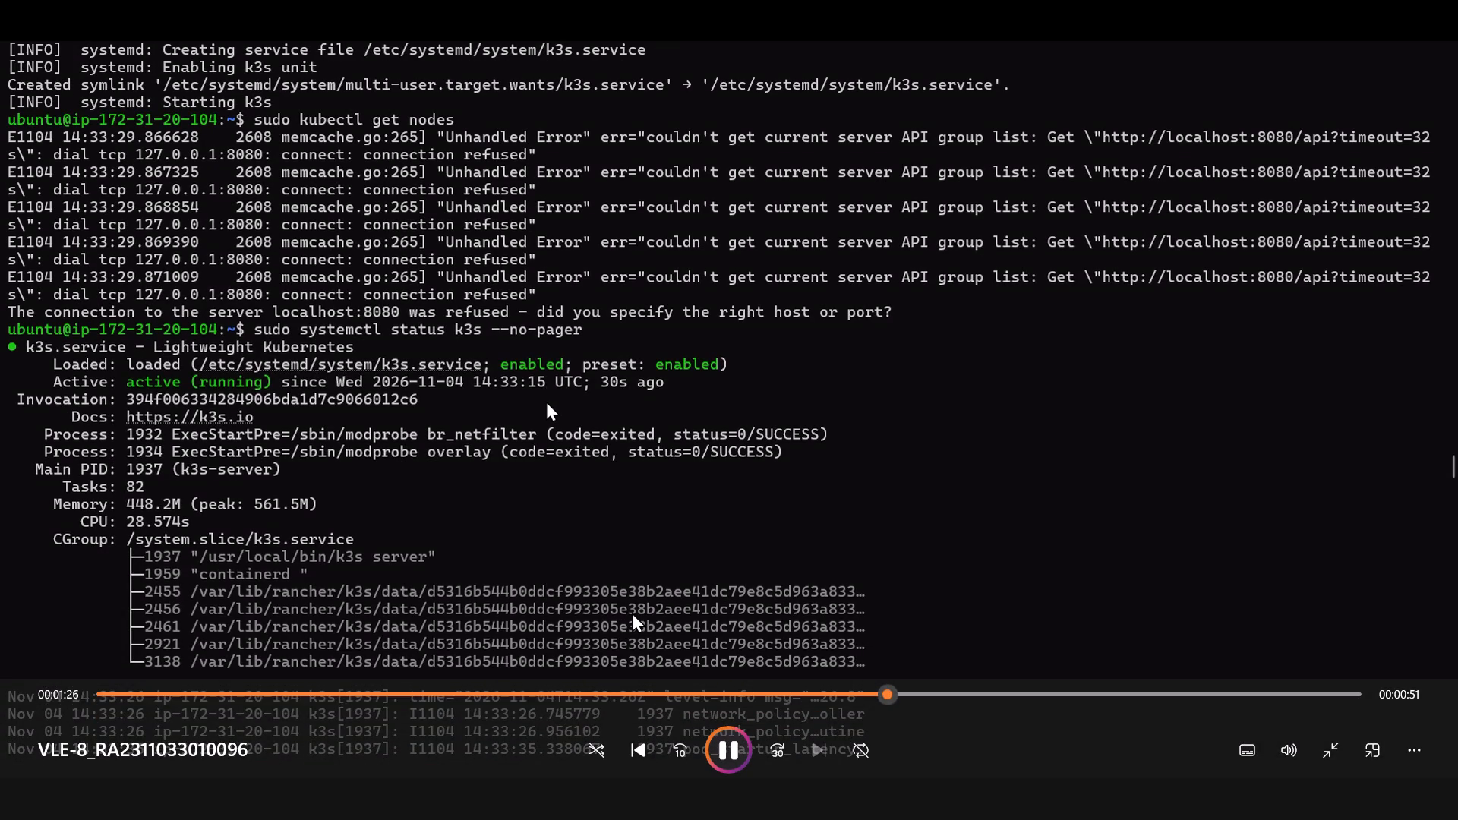
pyautogui.click(918, 686)
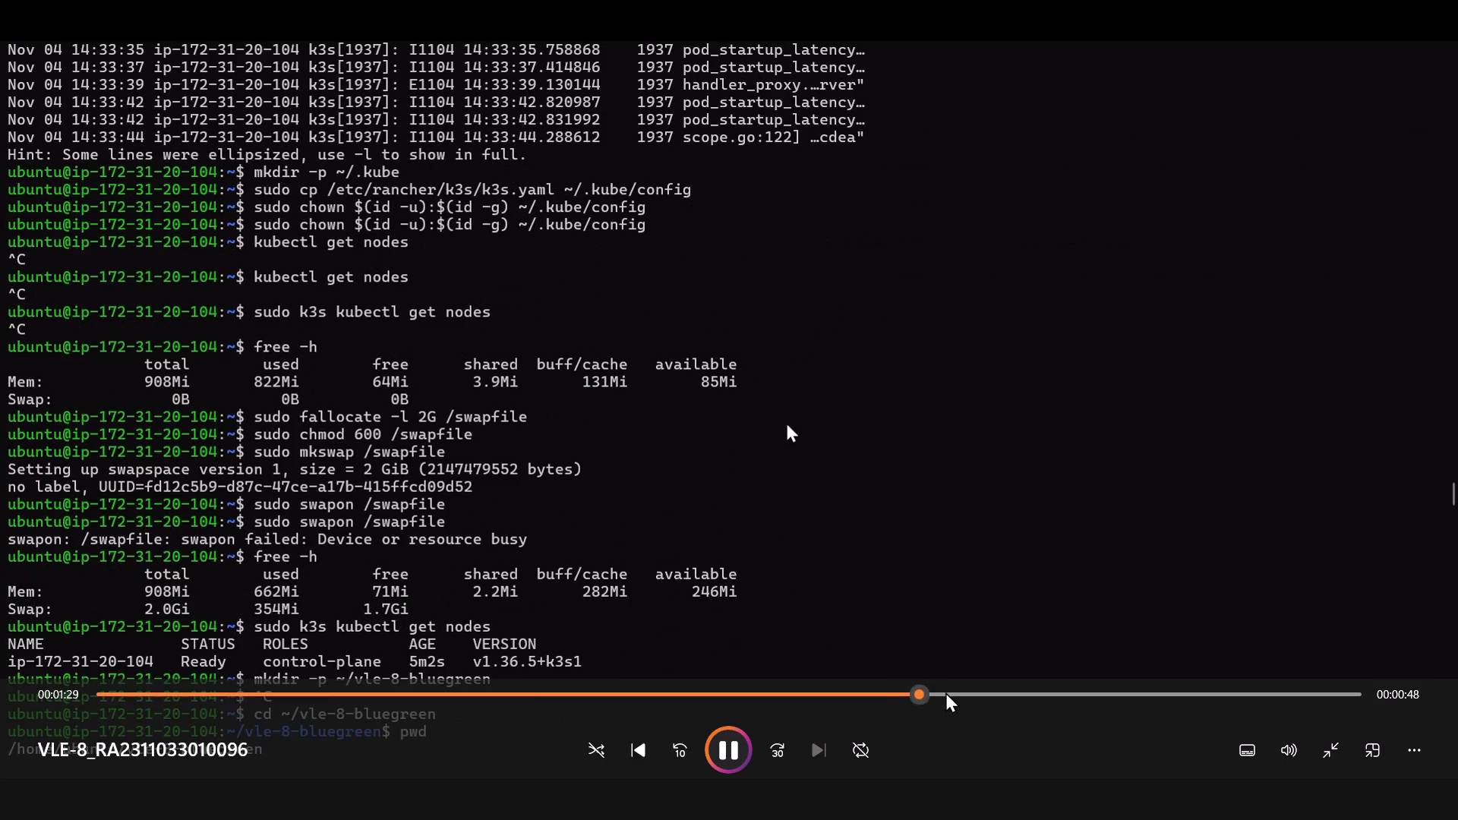
pyautogui.press('space')
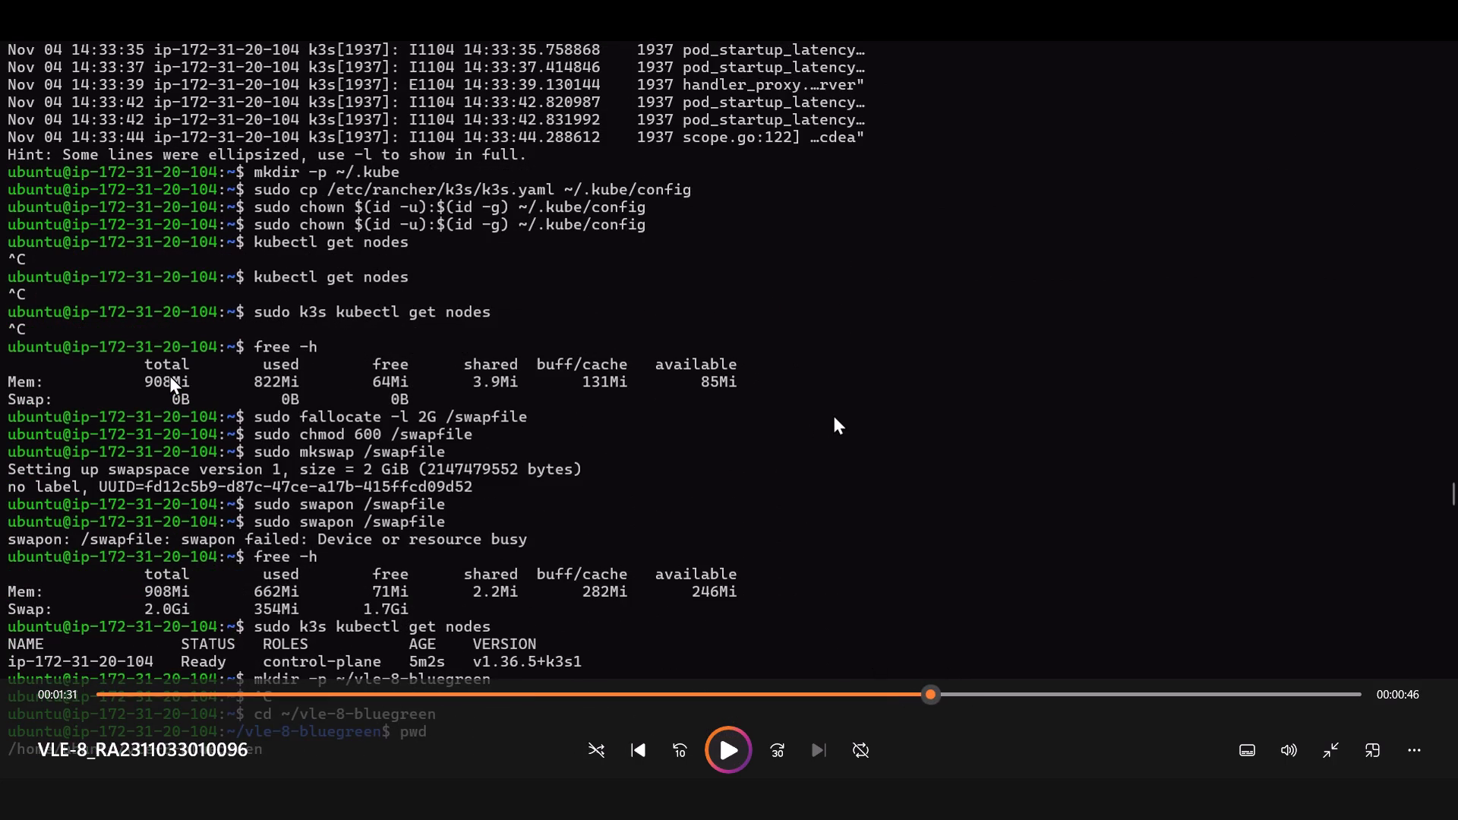
pyautogui.press('space')
pyautogui.press('space')
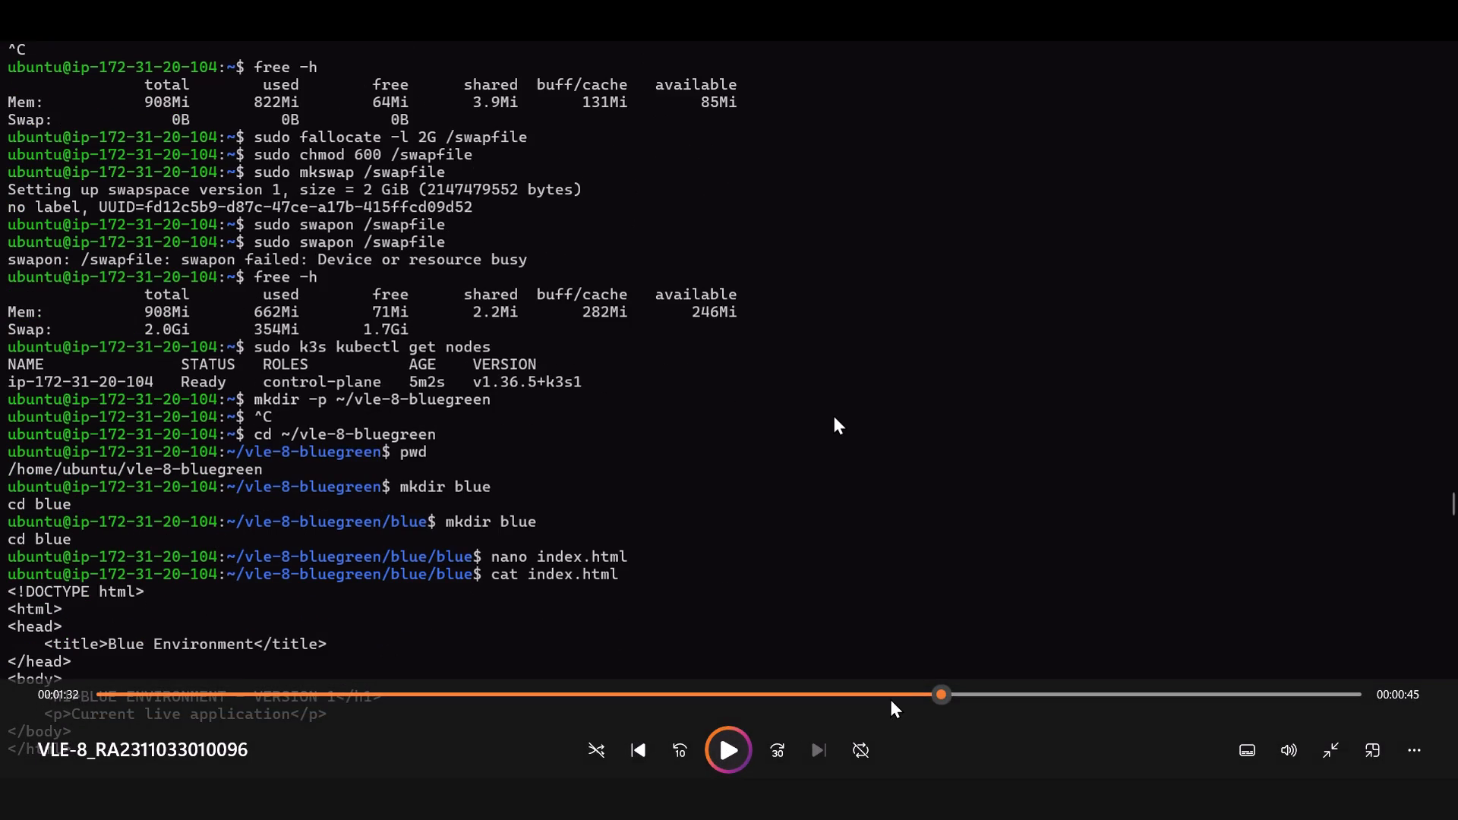
pyautogui.click(922, 694)
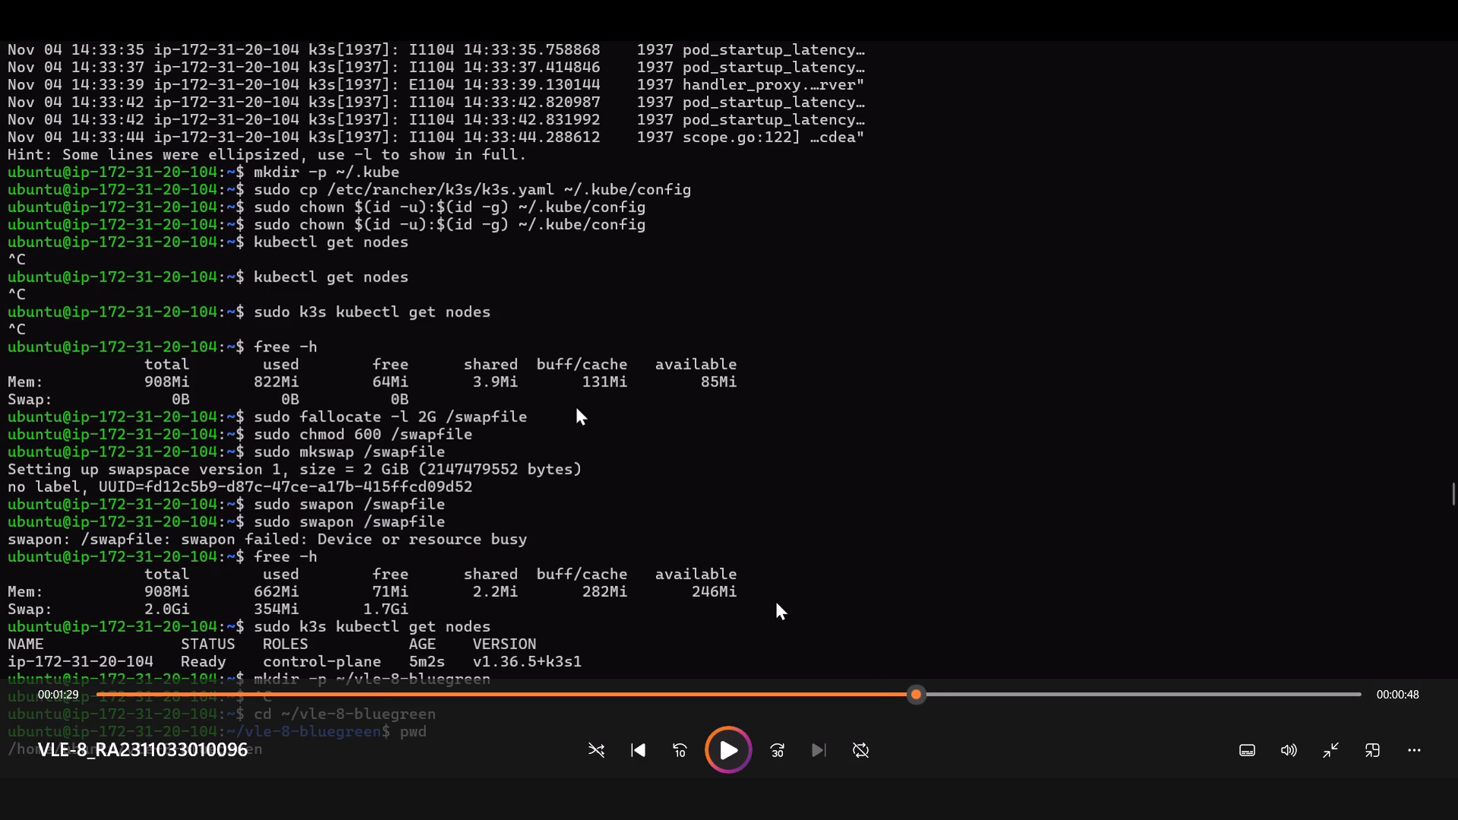
pyautogui.click(727, 736)
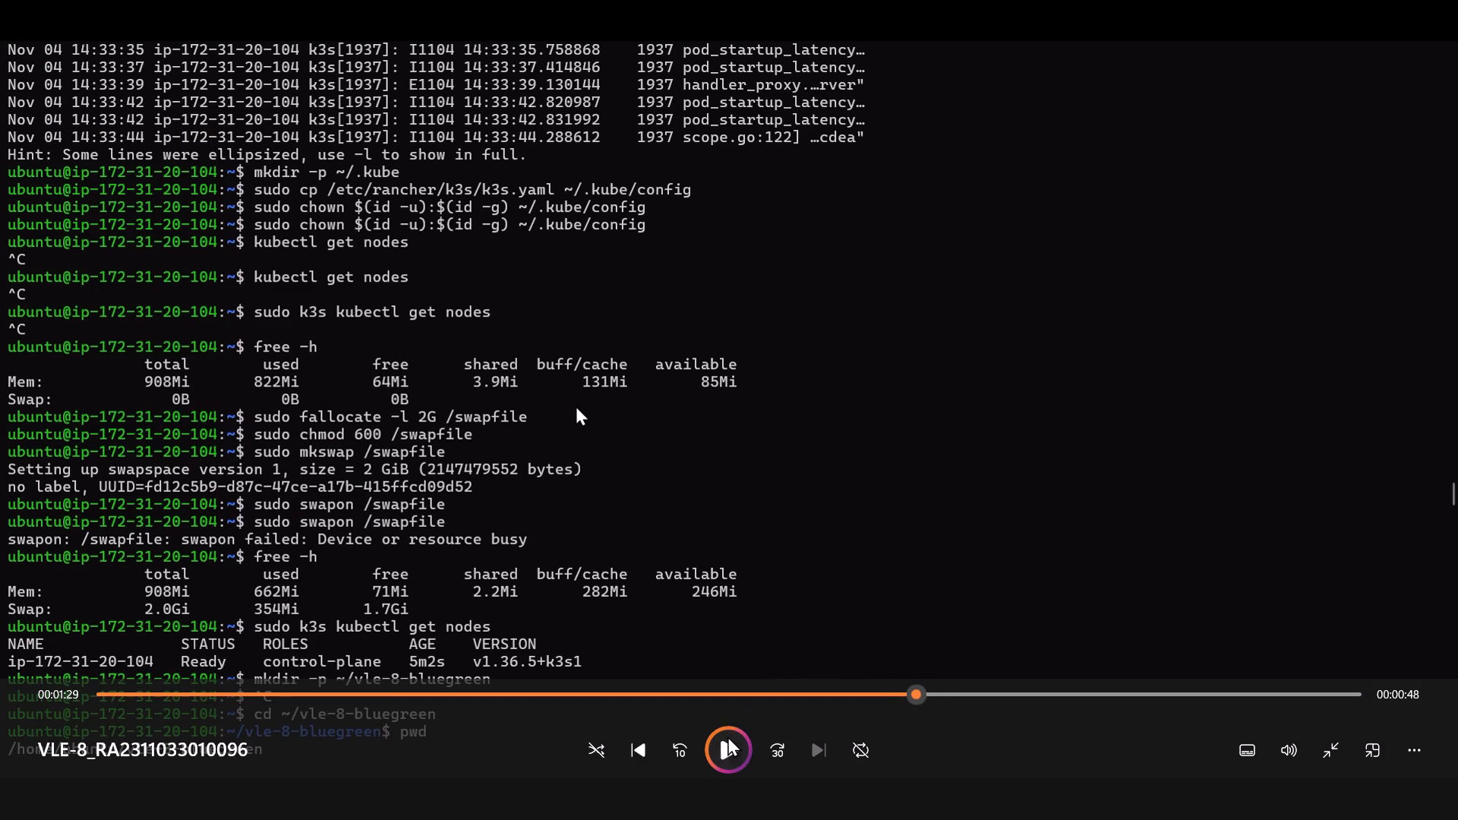
pyautogui.click(727, 736)
pyautogui.click(727, 736)
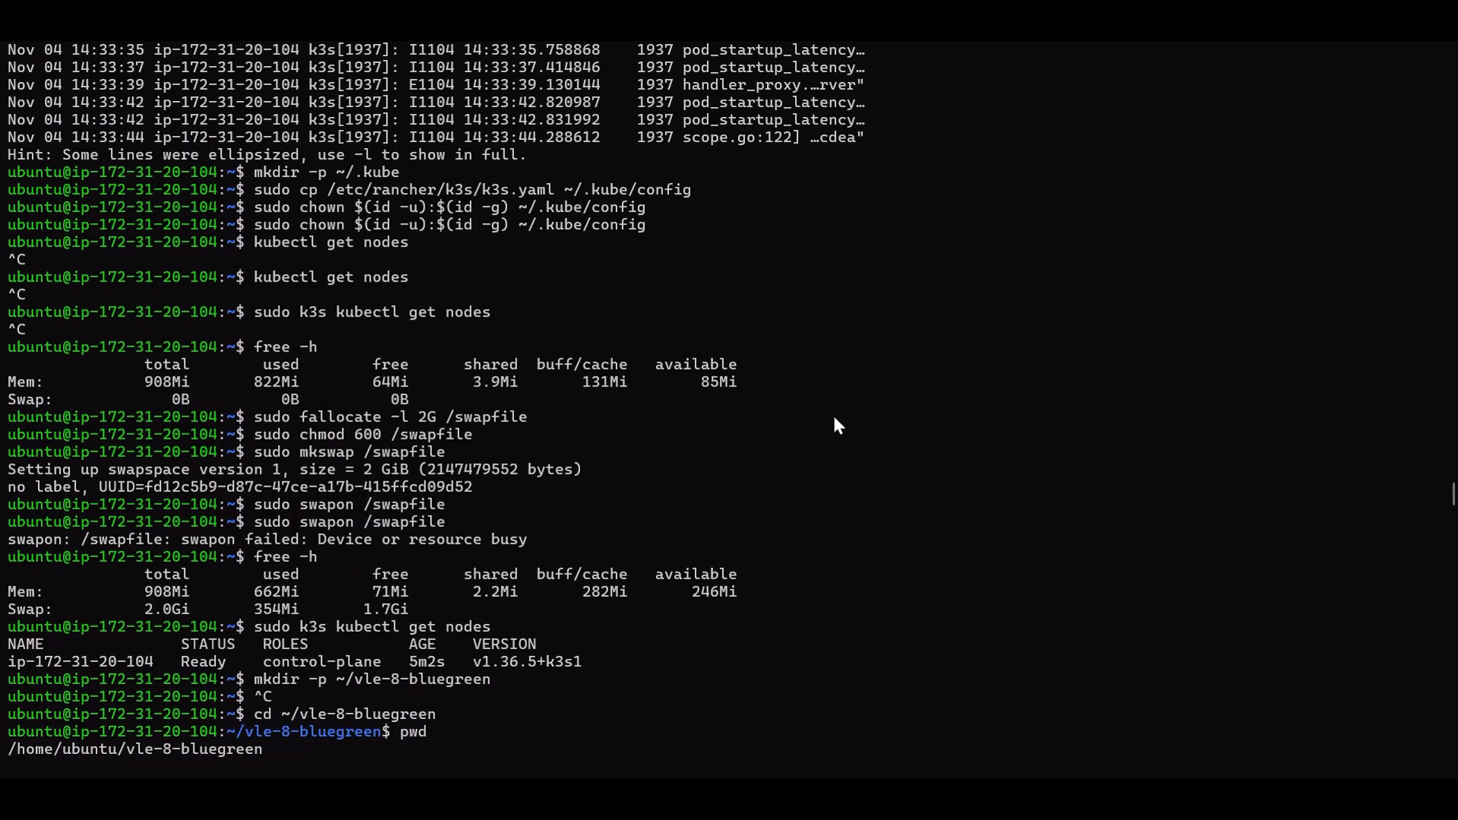
pyautogui.press('Print')
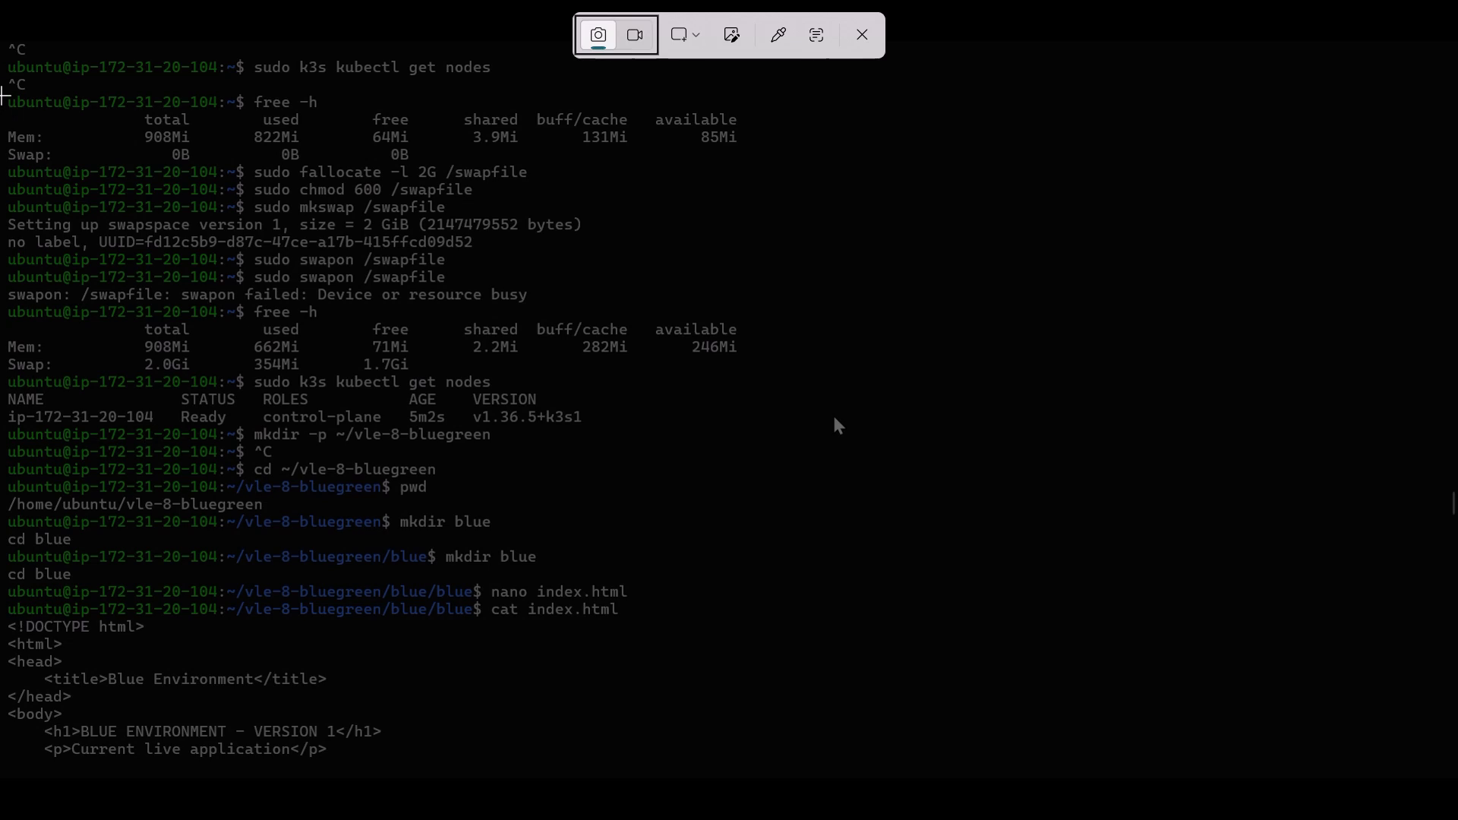
pyautogui.moveTo(1, 95); pyautogui.dragTo(872, 774)
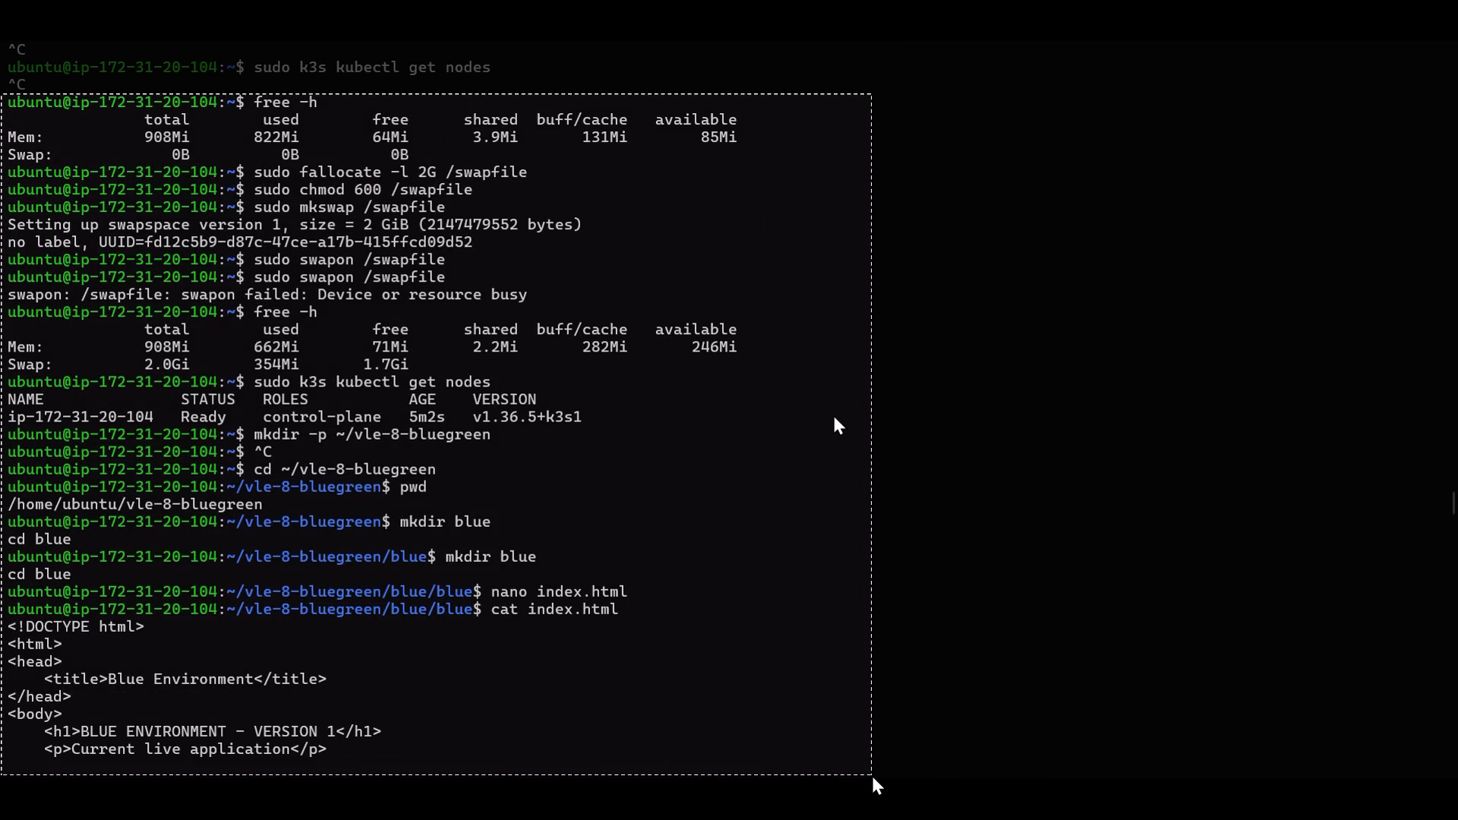
pyautogui.moveTo(872, 774); pyautogui.dragTo(882, 774)
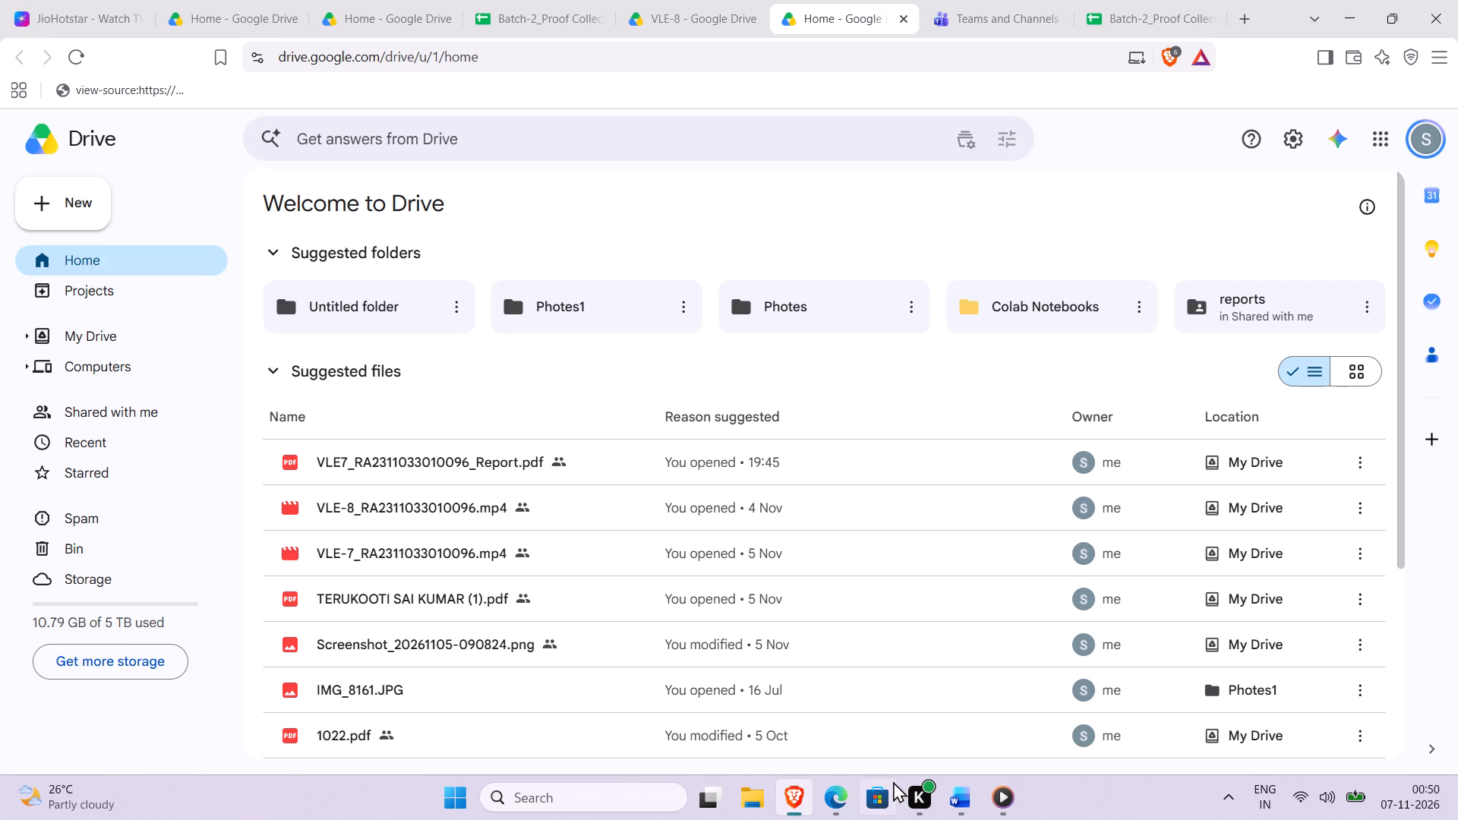
# Switch to the Word report and paste the free -h and swapfile snip below the k3s status screenshot.
pyautogui.click(952, 806)
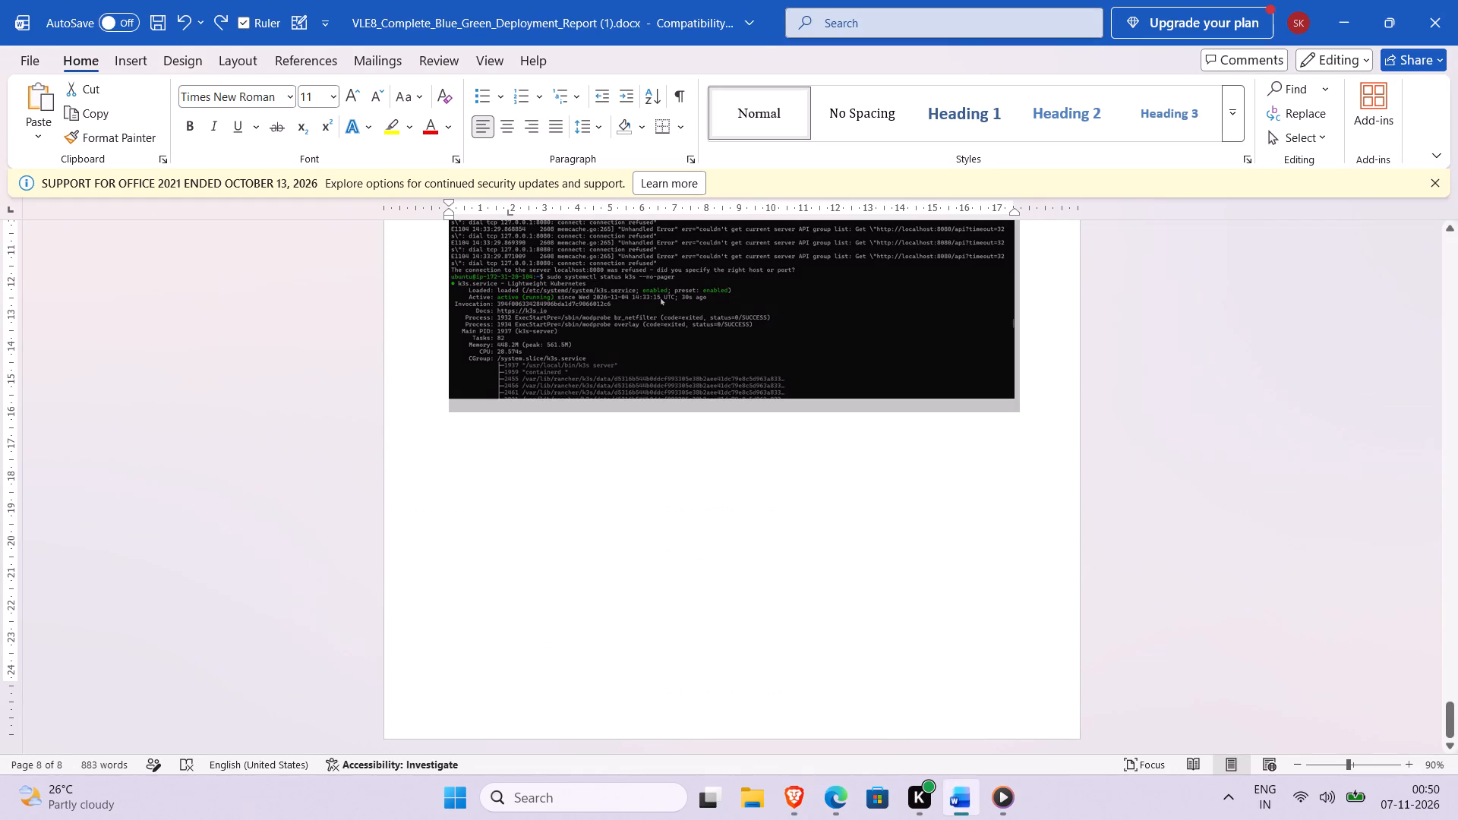
pyautogui.doubleClick(520, 447)
pyautogui.doubleClick(497, 447)
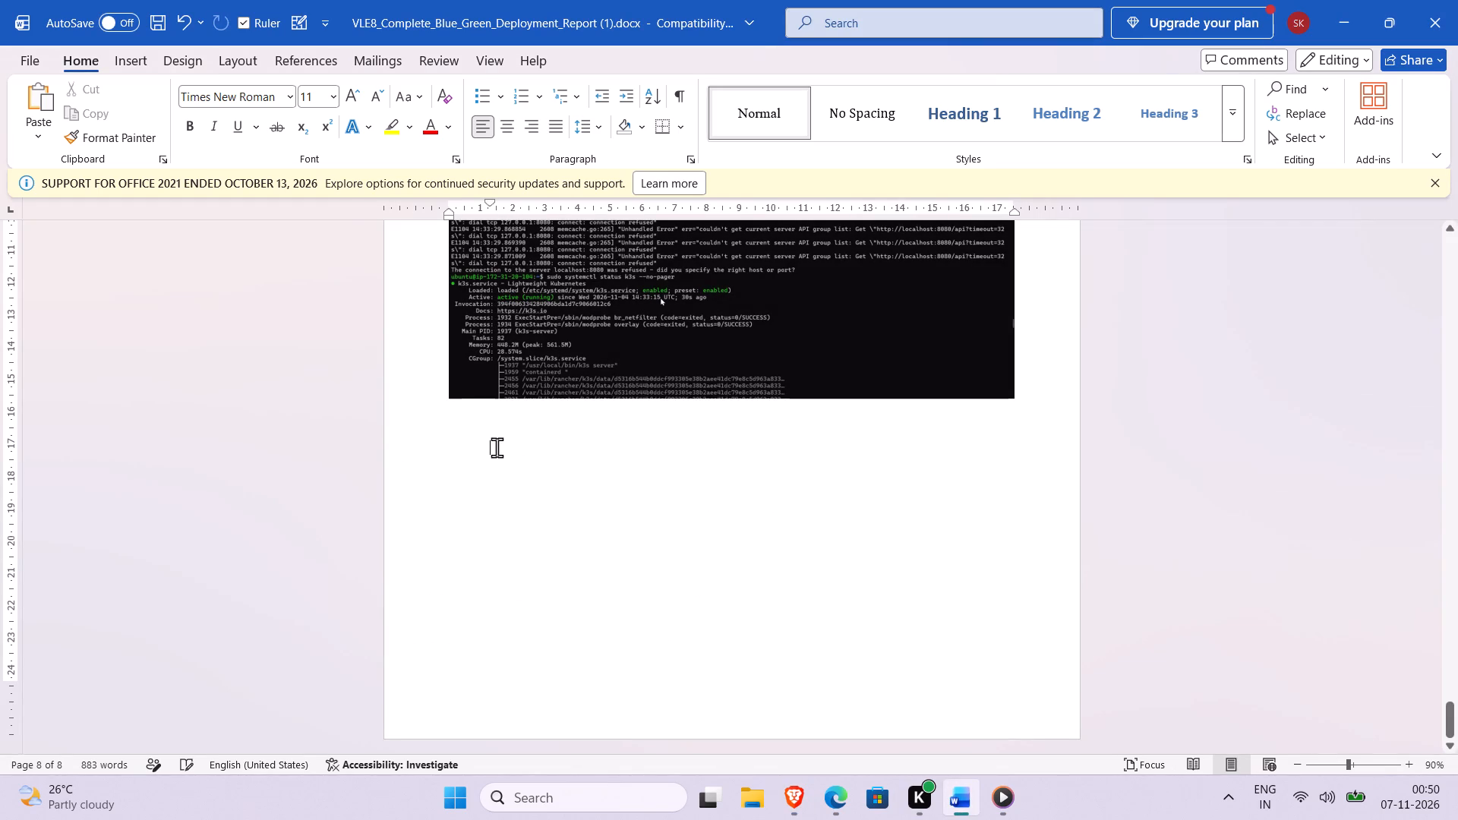
pyautogui.hotkey('ctrl', 'v')
pyautogui.scroll(-1, 740, 635)
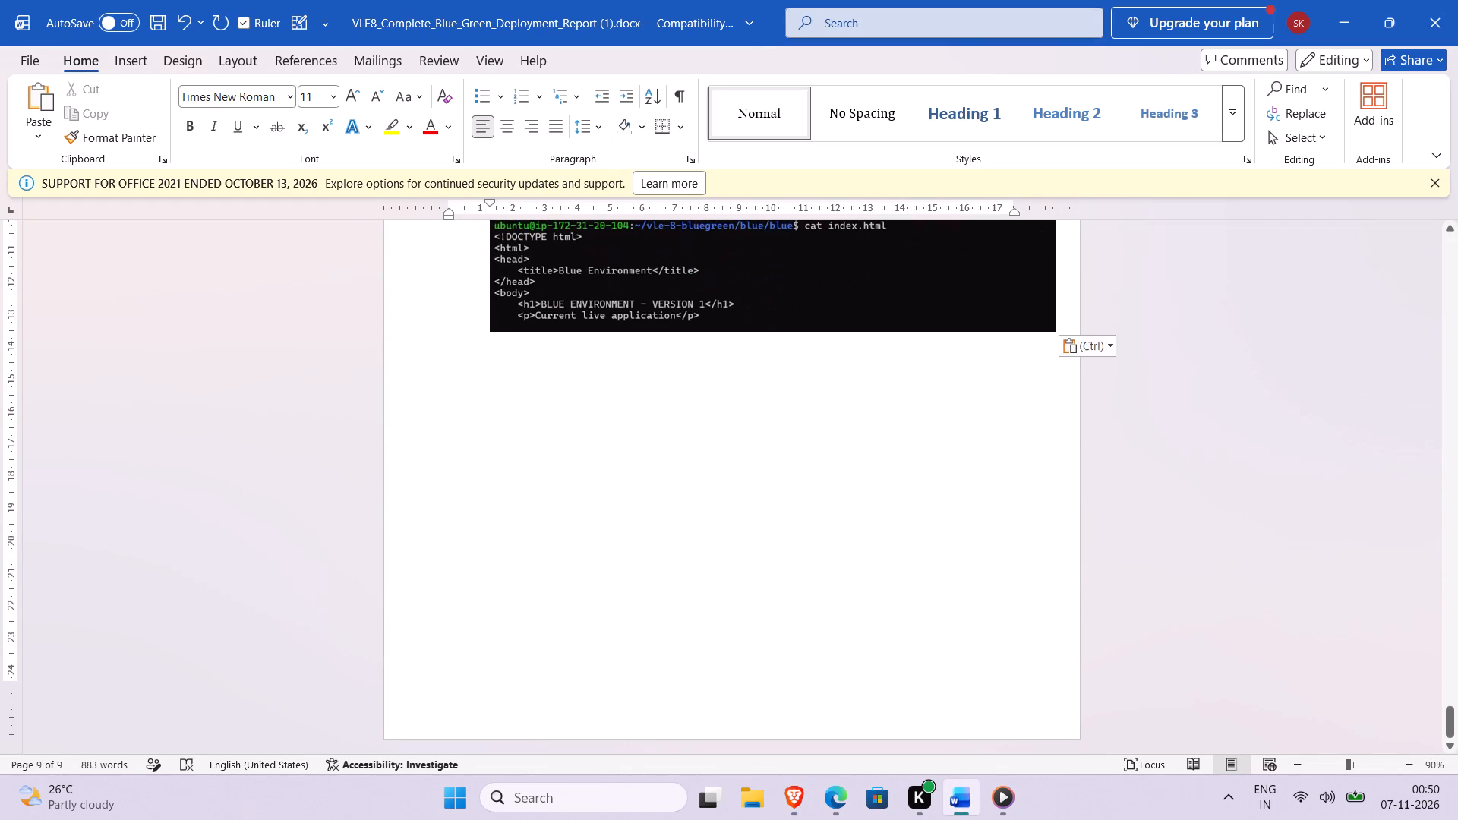
# Enlarge the free -h screenshot on page 9 slightly, to about 13.69 cm high by 17.74 cm wide.
pyautogui.doubleClick(519, 354)
pyautogui.moveTo(498, 372); pyautogui.dragTo(450, 351)
pyautogui.moveTo(508, 264); pyautogui.dragTo(474, 253)
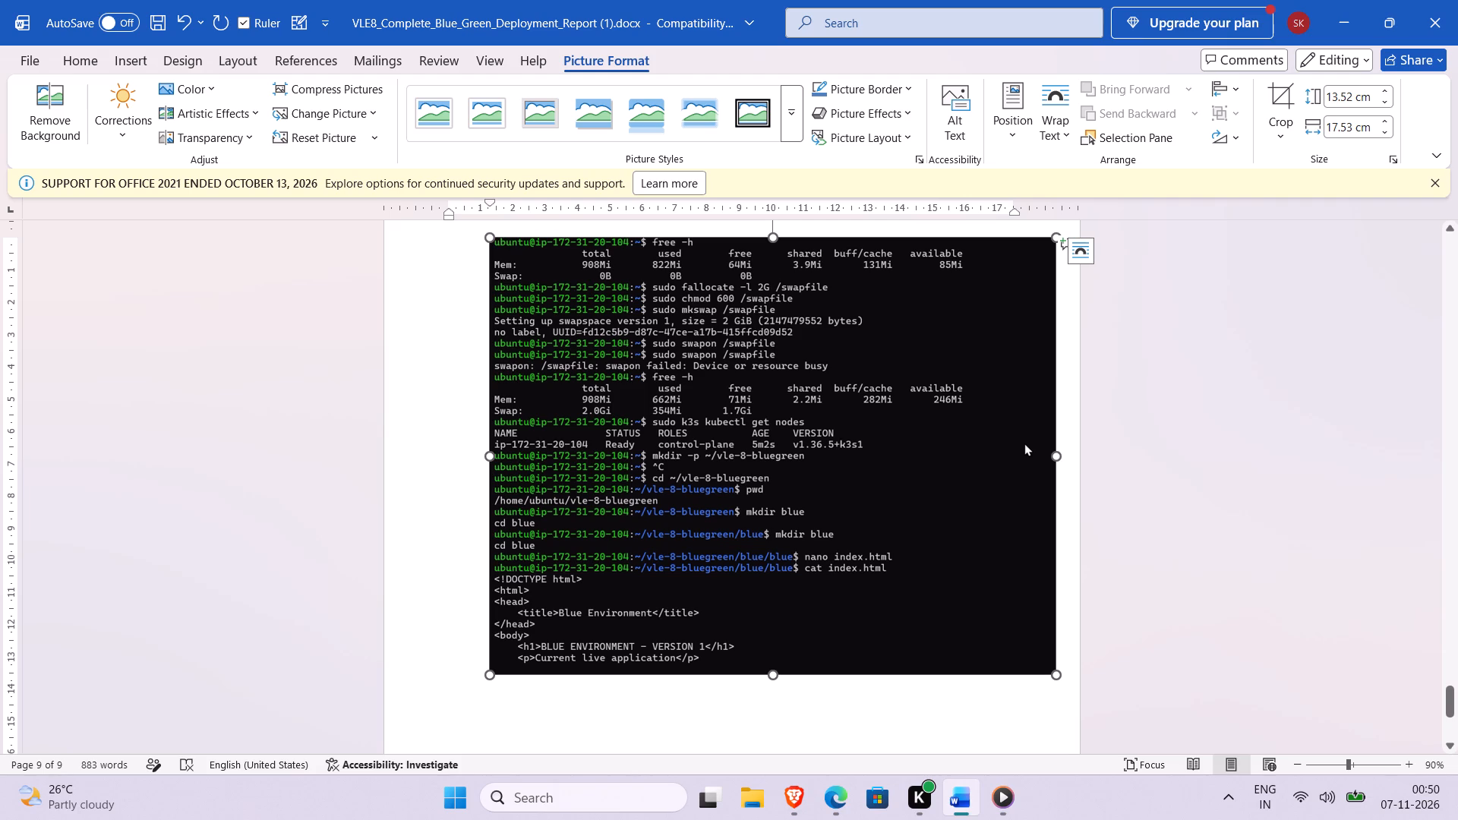
pyautogui.moveTo(490, 248); pyautogui.dragTo(490, 232)
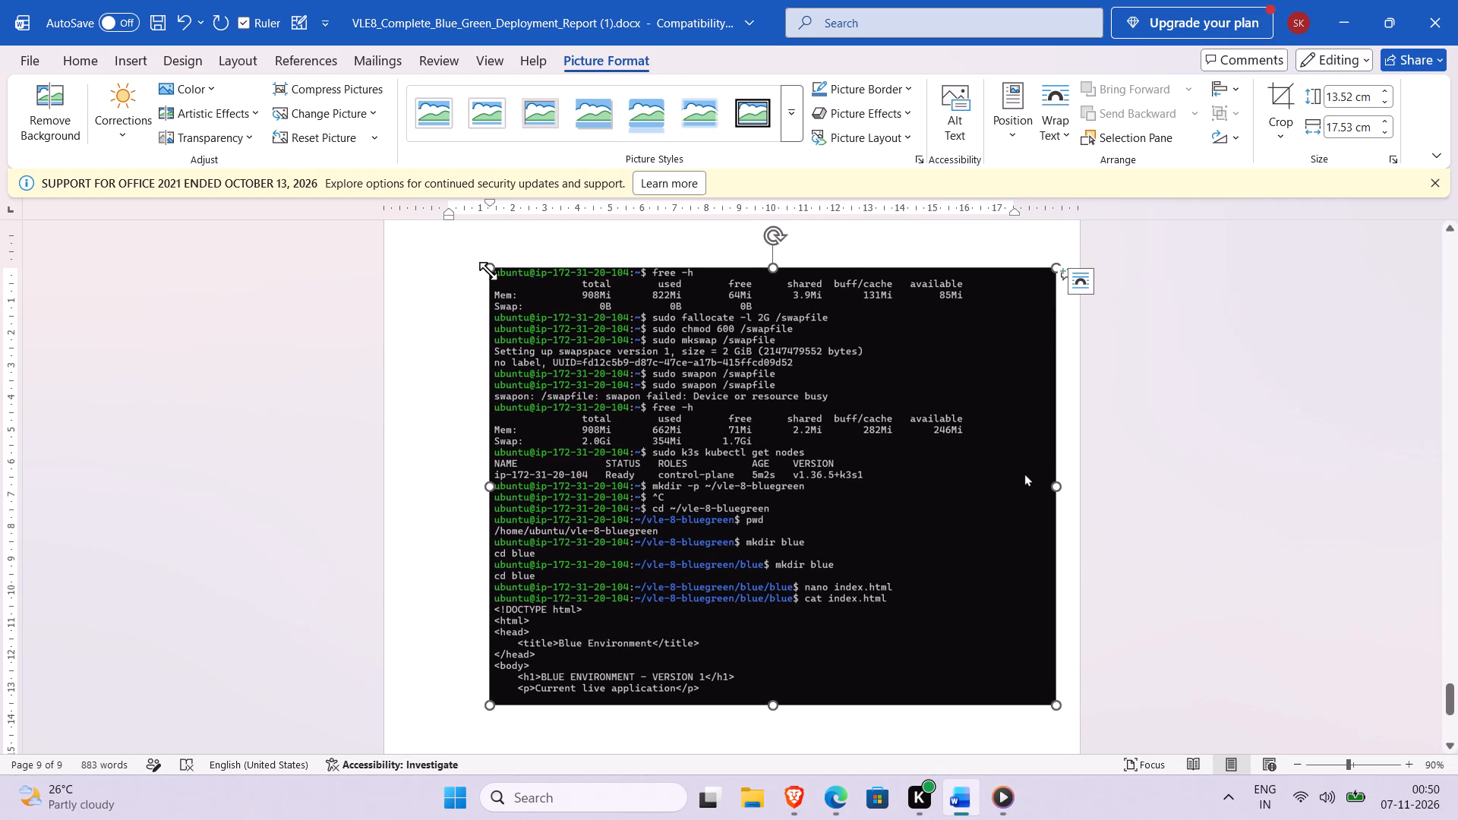
pyautogui.moveTo(488, 271); pyautogui.dragTo(502, 263)
pyautogui.moveTo(502, 263); pyautogui.dragTo(500, 263)
pyautogui.moveTo(645, 327); pyautogui.dragTo(546, 276)
# Remove the first-line indent from the free -h screenshot's paragraph on page 9 so the picture starts at the page's left margin.
pyautogui.scroll(-1, 546, 276)
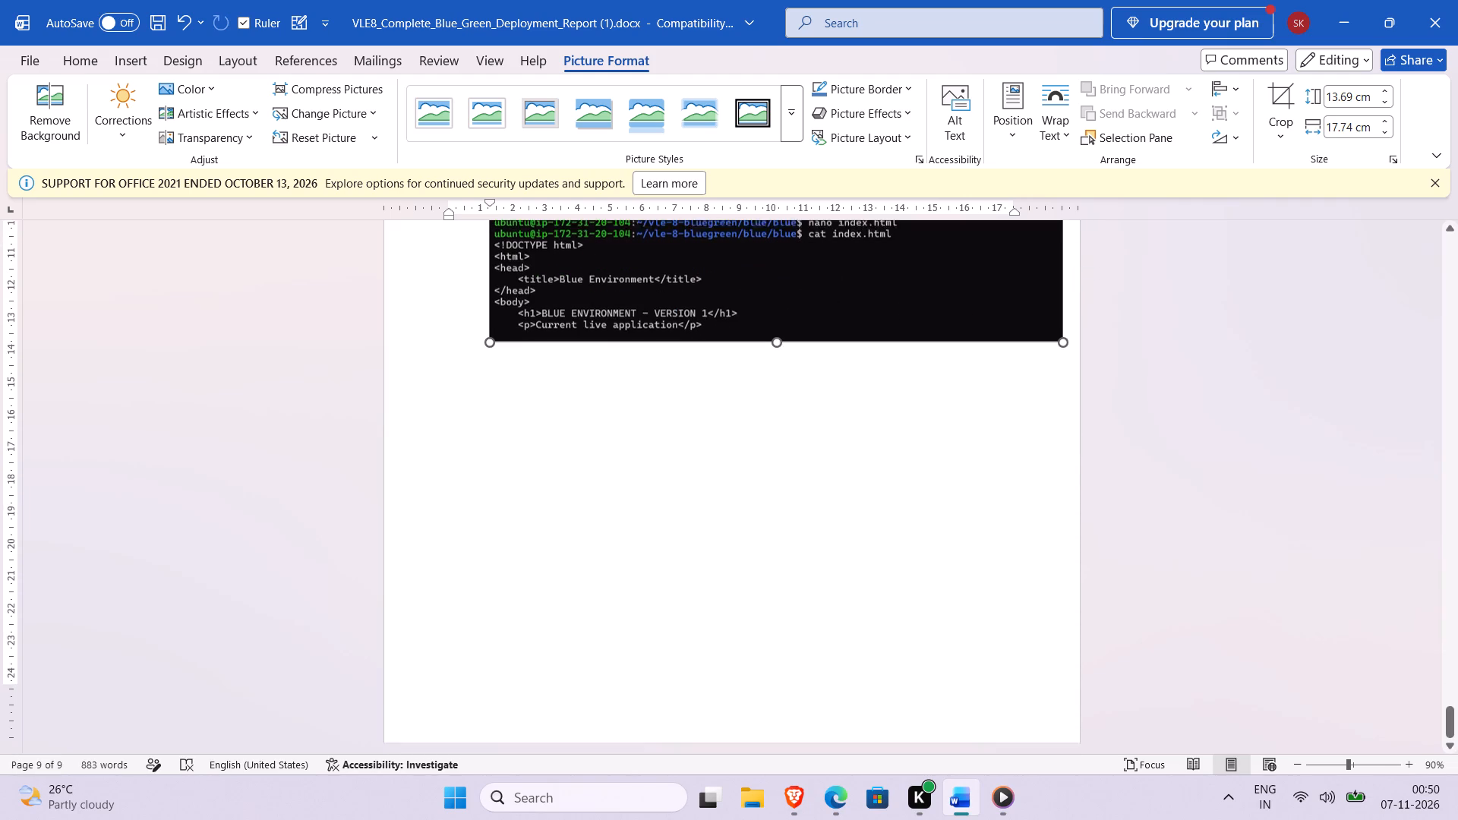
pyautogui.tripleClick(493, 390)
pyautogui.scroll(-1, 476, 484)
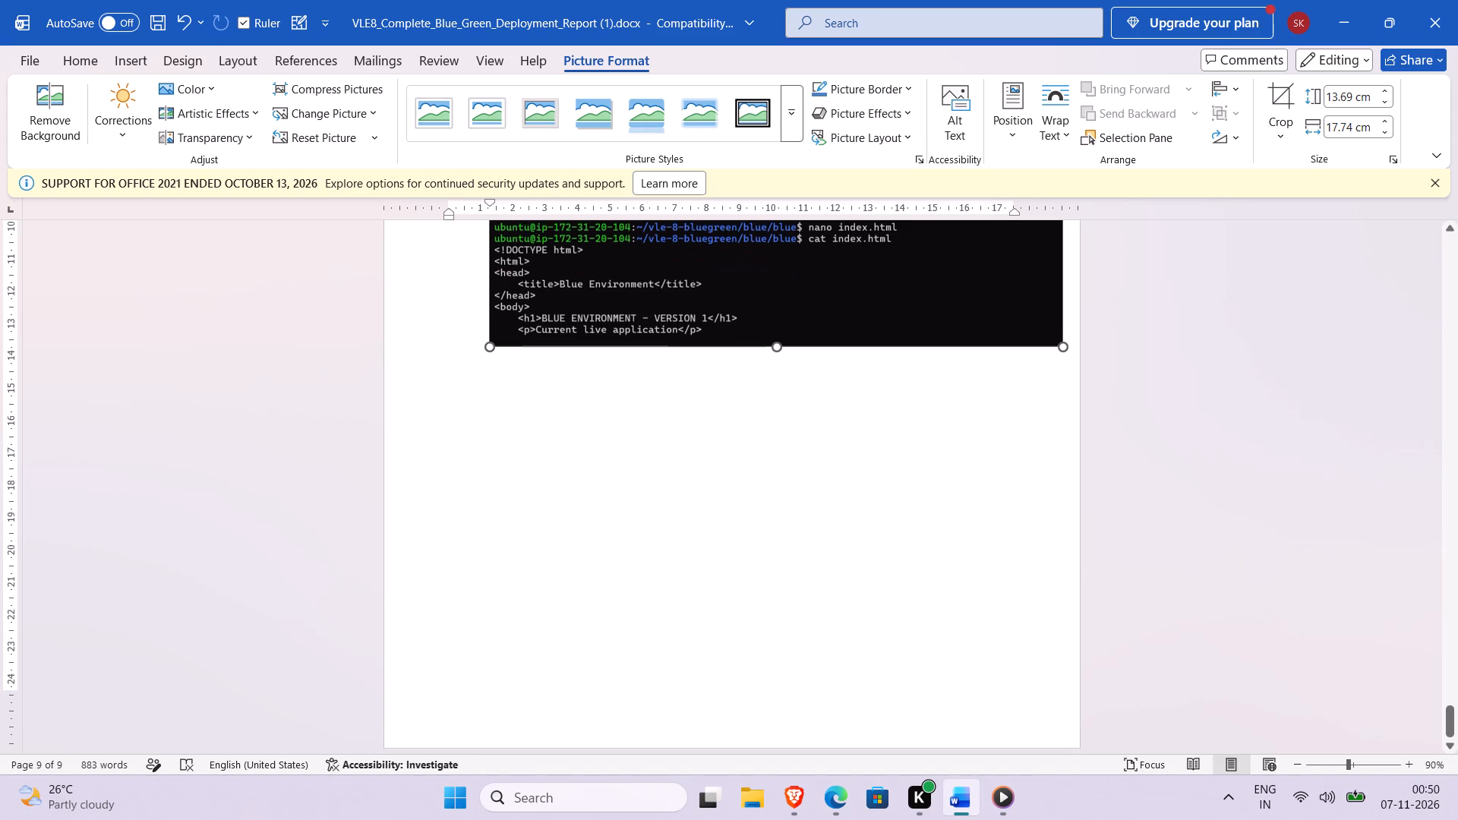
pyautogui.tripleClick(450, 413)
pyautogui.click(450, 413)
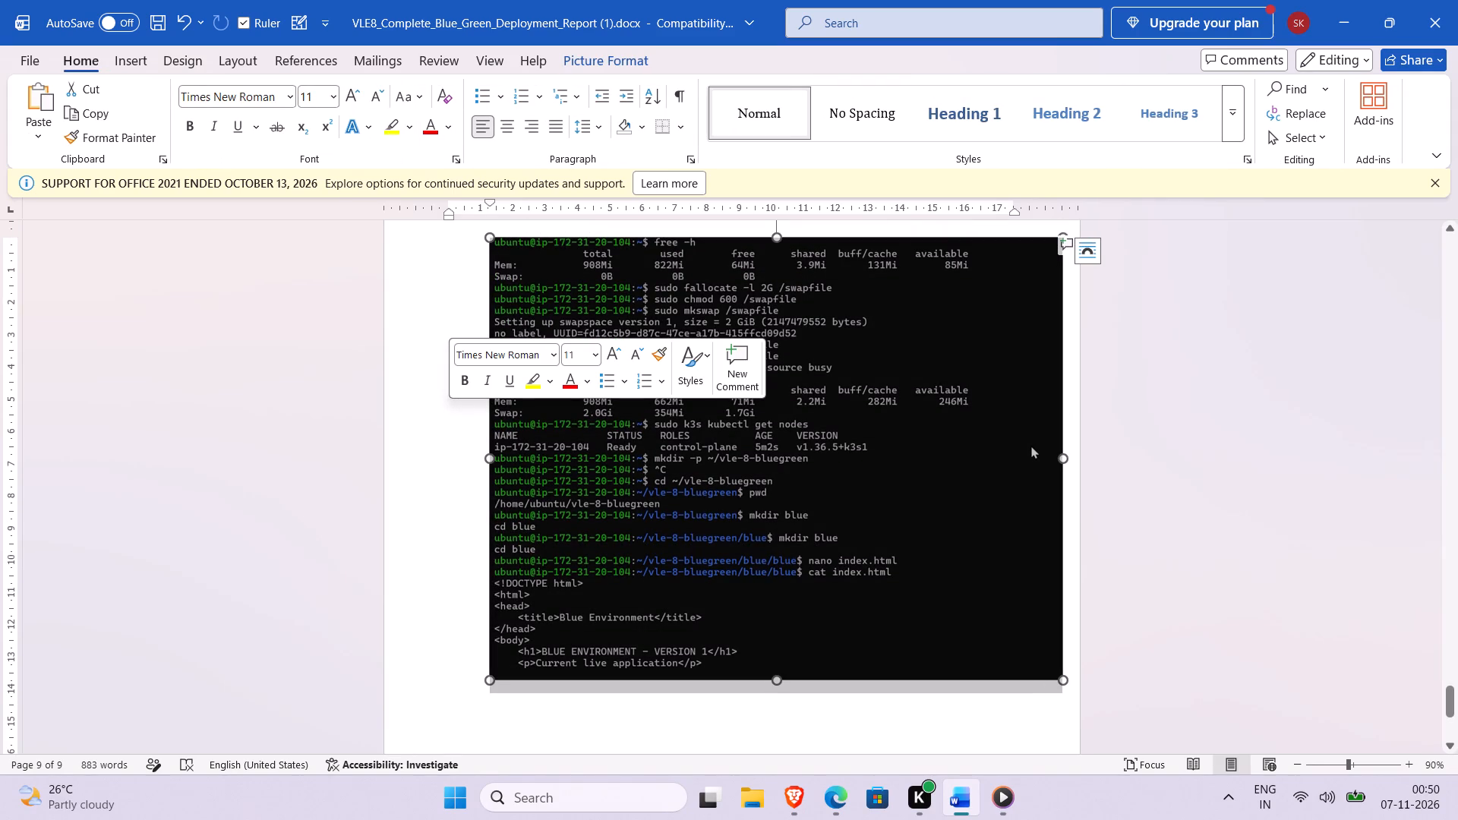
pyautogui.moveTo(488, 207); pyautogui.dragTo(460, 207)
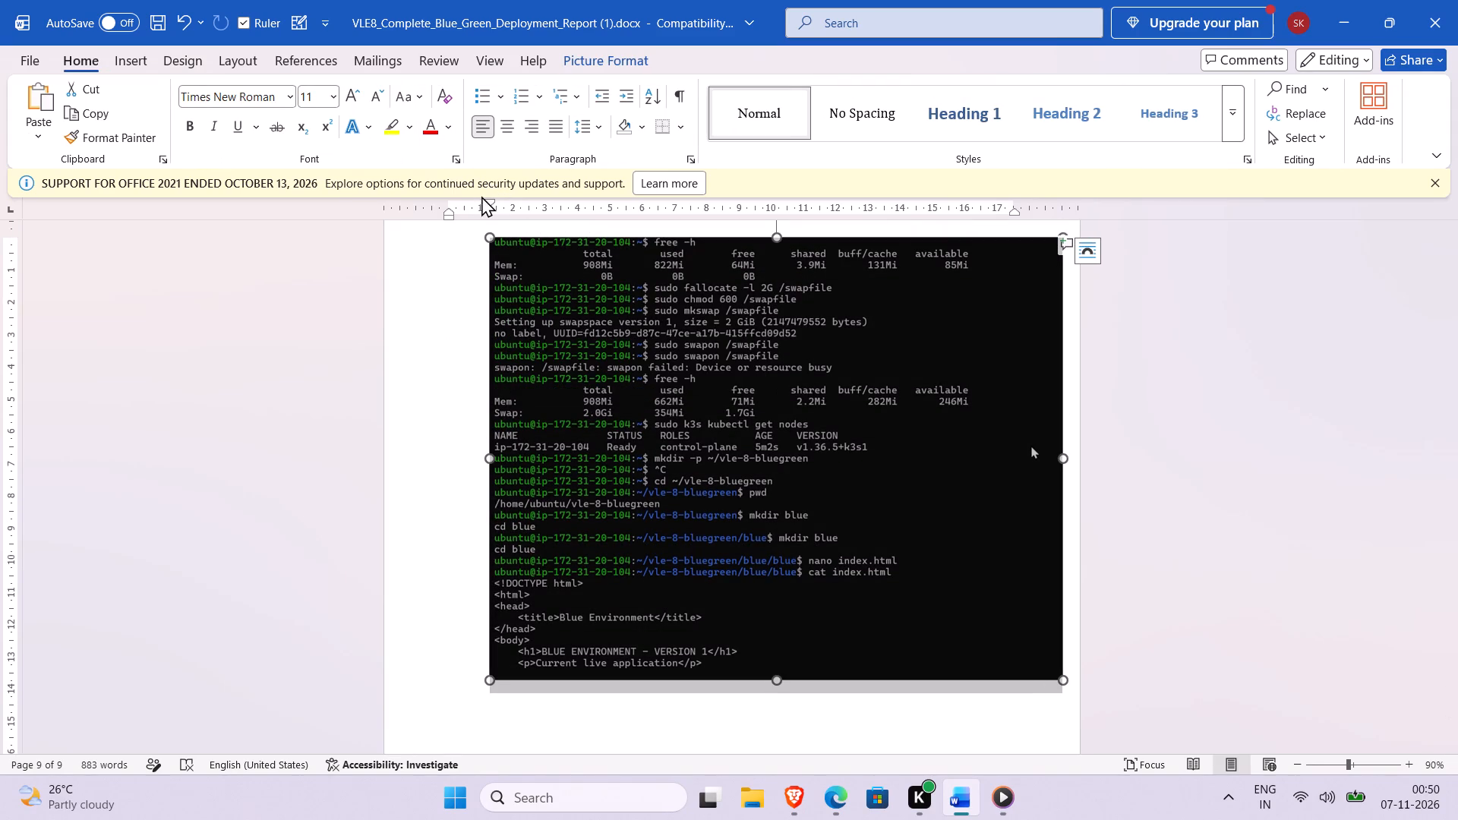
pyautogui.click(487, 207)
pyautogui.moveTo(487, 207); pyautogui.dragTo(468, 204)
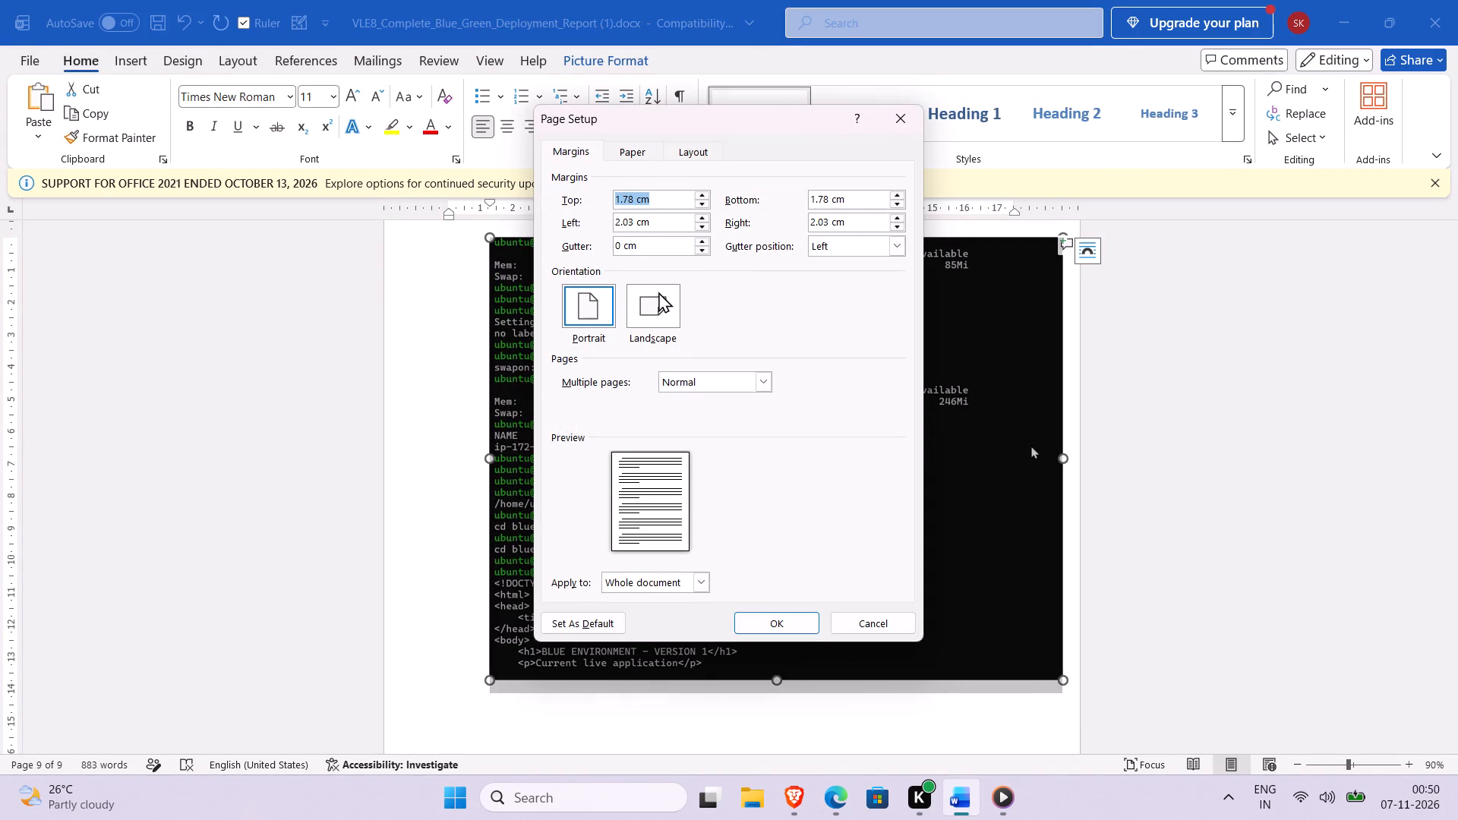
pyautogui.click(853, 621)
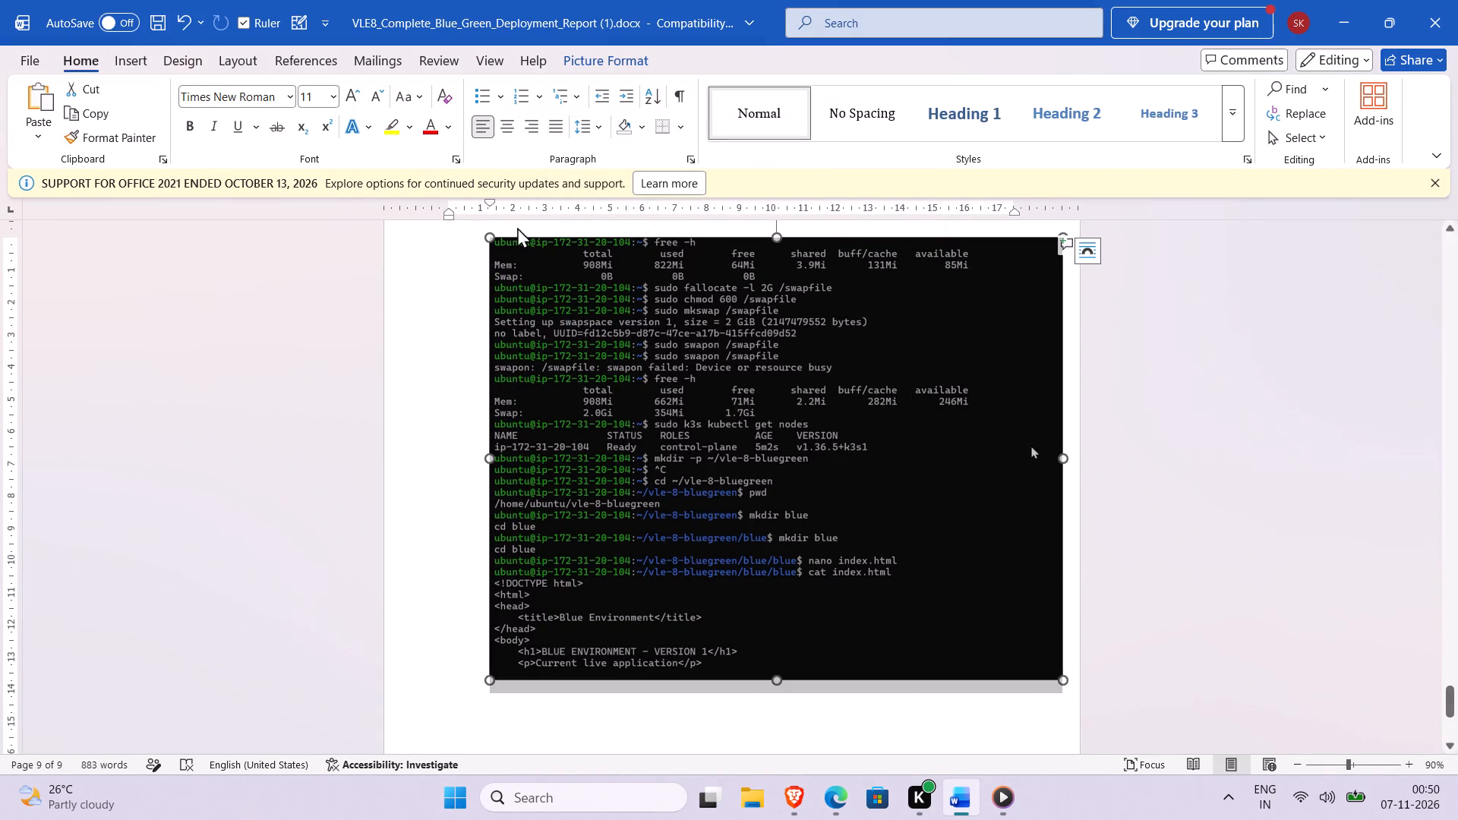
pyautogui.moveTo(492, 201); pyautogui.dragTo(454, 201)
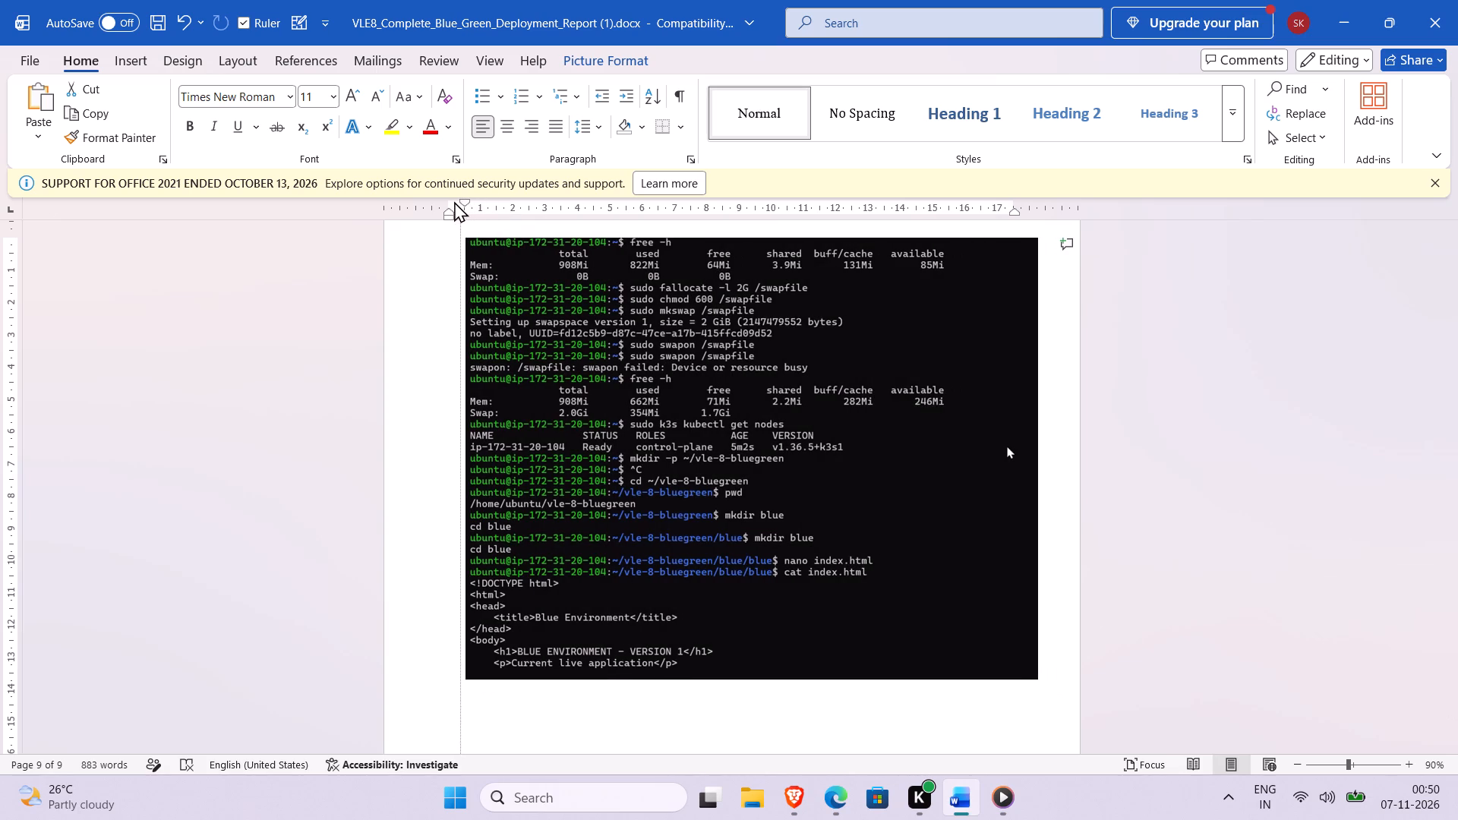
pyautogui.moveTo(454, 201); pyautogui.dragTo(449, 200)
# Place the insertion point on the blank line below the free -h screenshot on page 9.
pyautogui.scroll(-1, 510, 352)
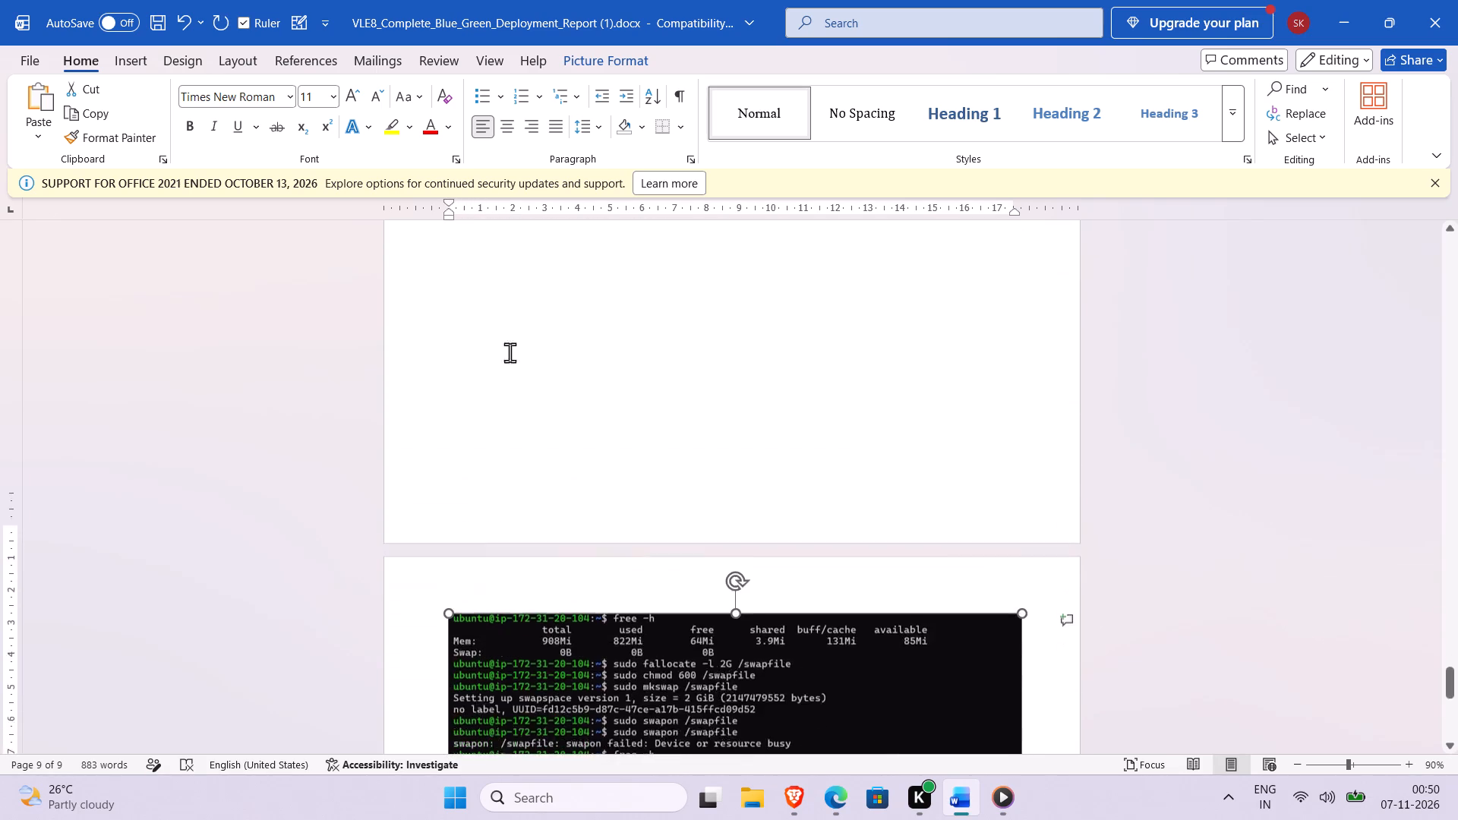
pyautogui.scroll(-1, 510, 352)
pyautogui.scroll(-1, 484, 627)
pyautogui.tripleClick(456, 433)
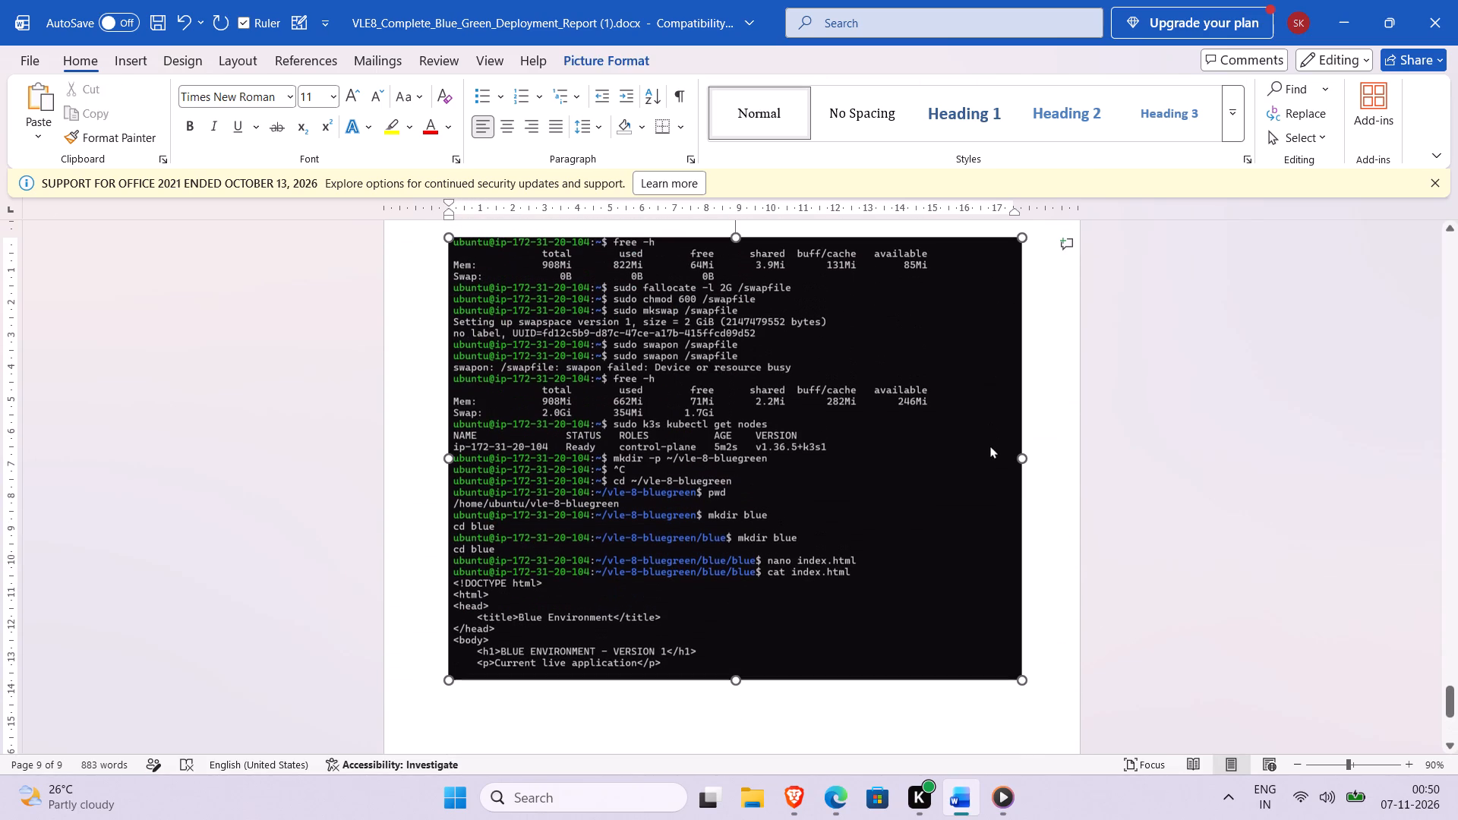
pyautogui.tripleClick(461, 732)
pyautogui.click(461, 732)
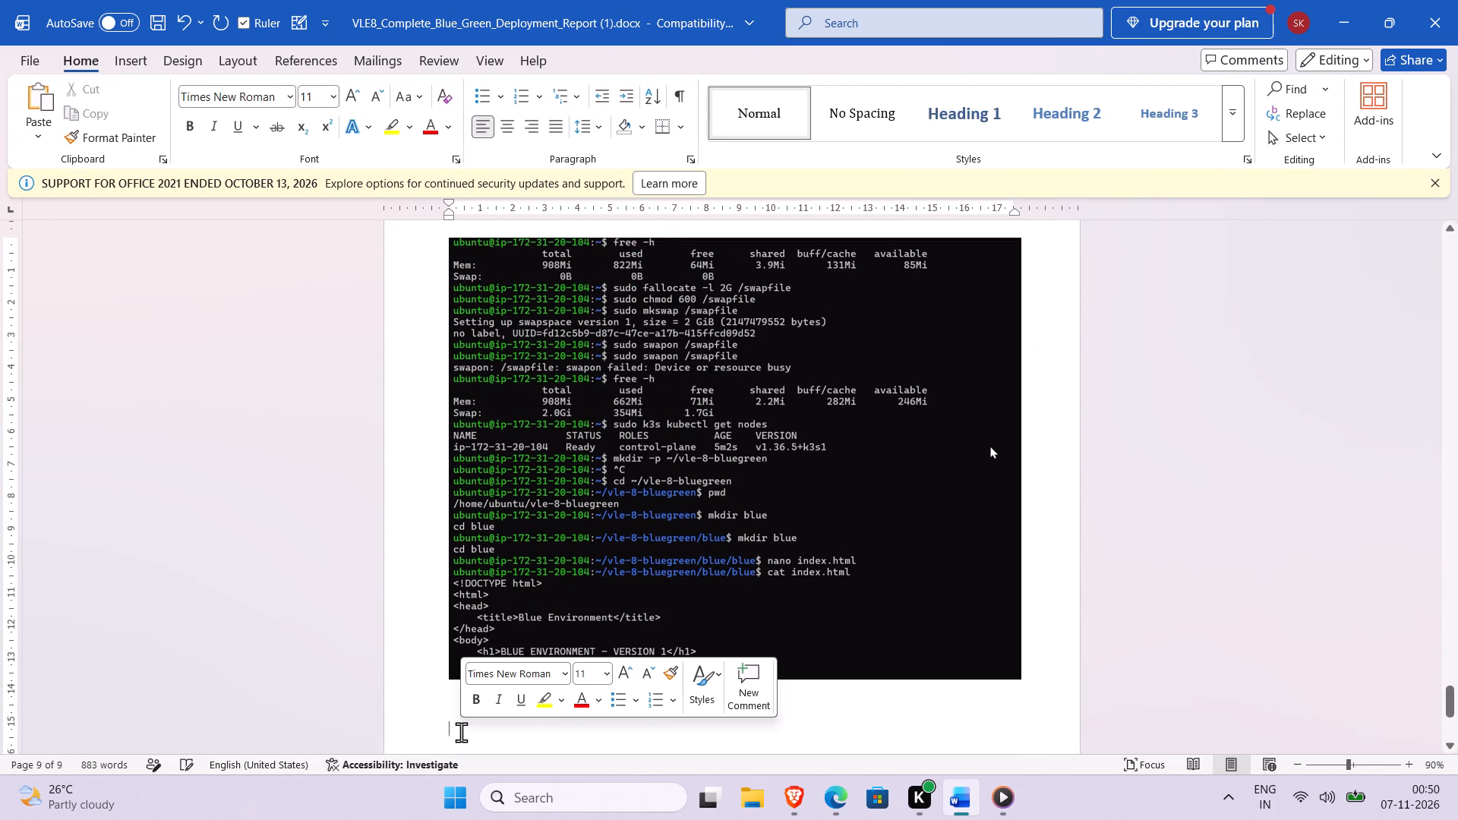
# Switch to the demo video, seek to 00:01:51, and snip from sudo k3s kubectl get pods down to the pod "test-blue" deleted line.
pyautogui.click(799, 802)
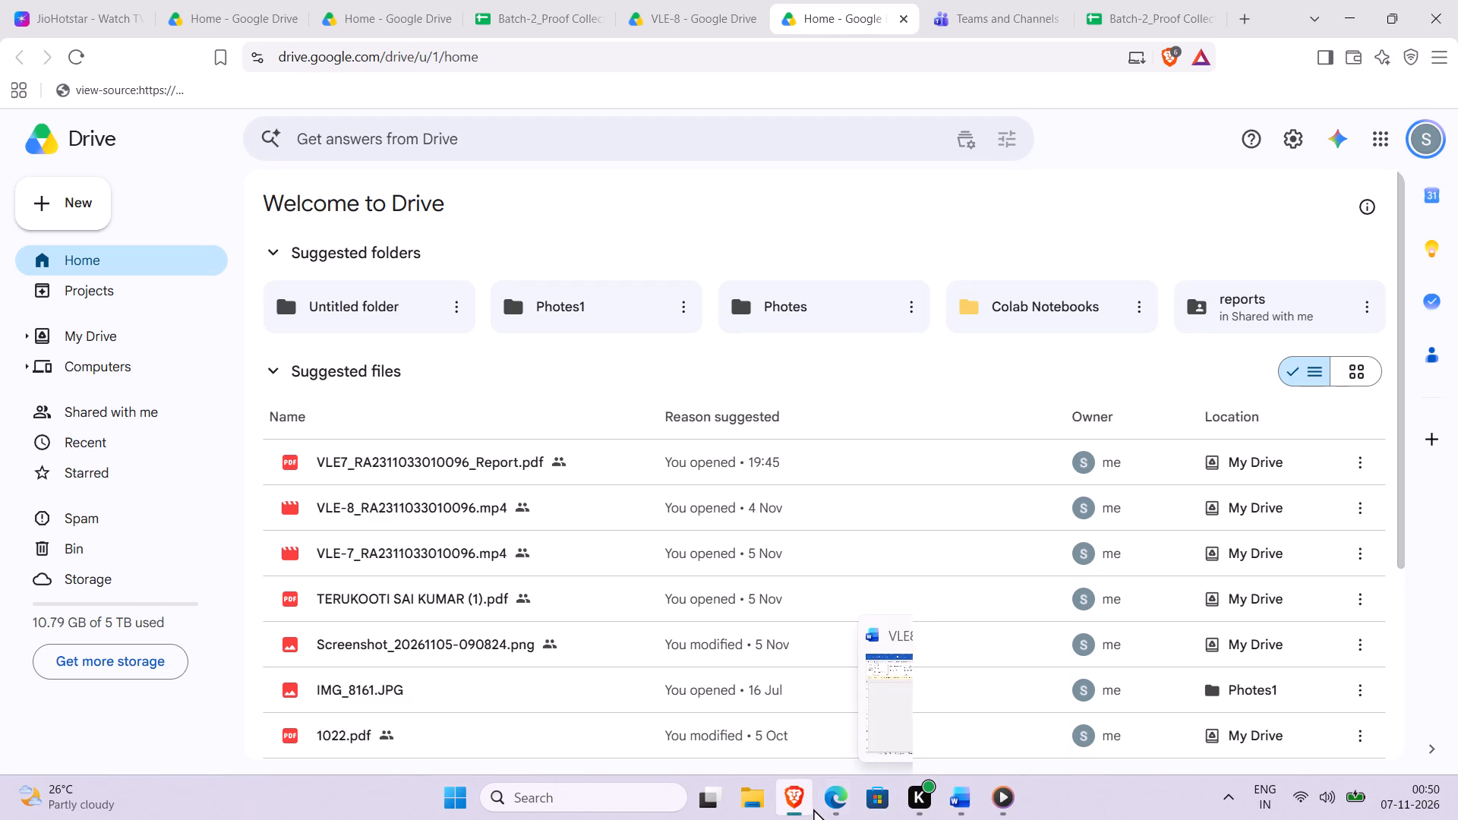
pyautogui.click(993, 796)
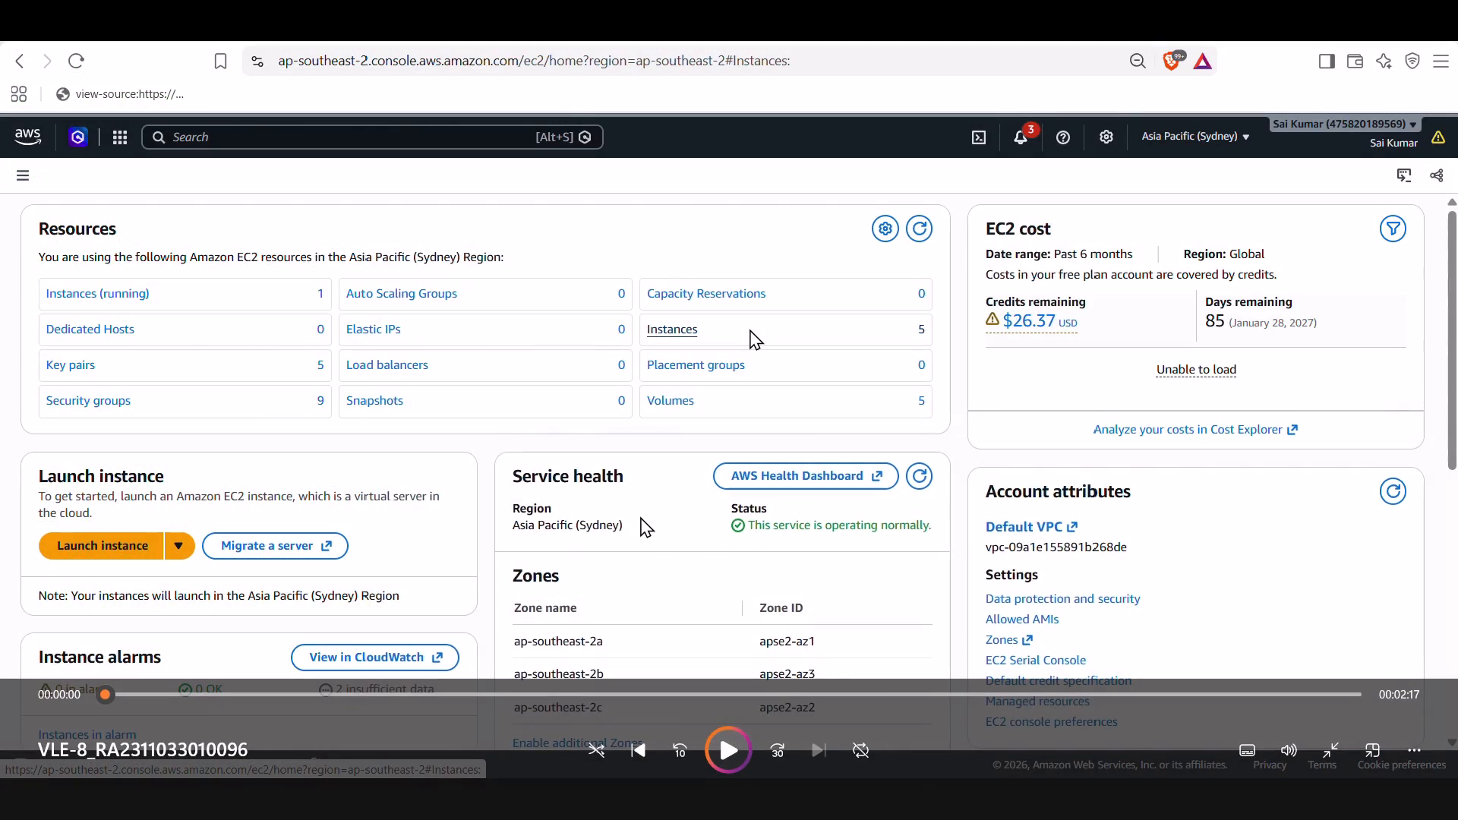
pyautogui.click(888, 688)
pyautogui.click(912, 691)
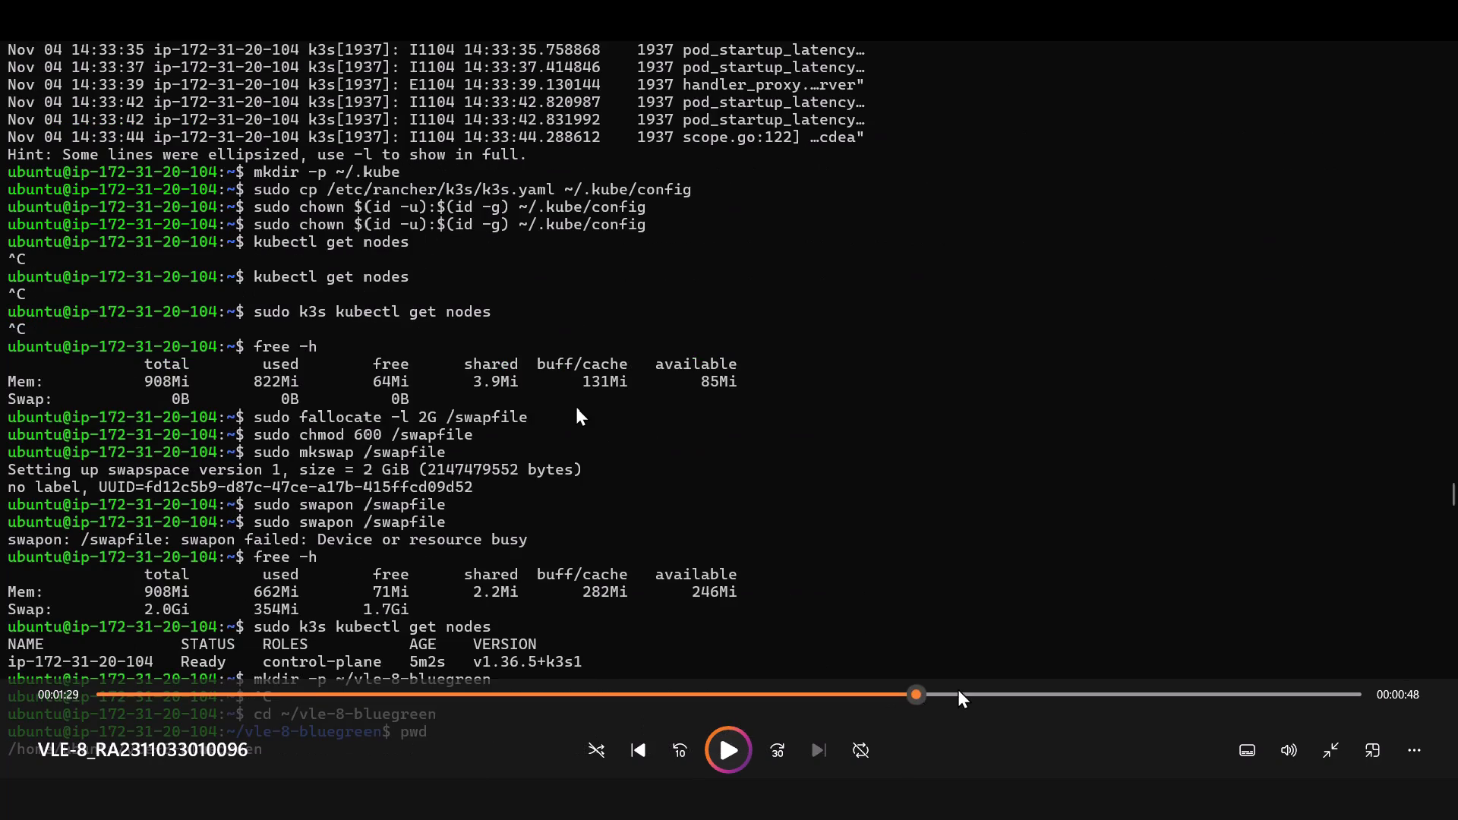
pyautogui.click(958, 688)
pyautogui.click(994, 689)
pyautogui.click(1033, 691)
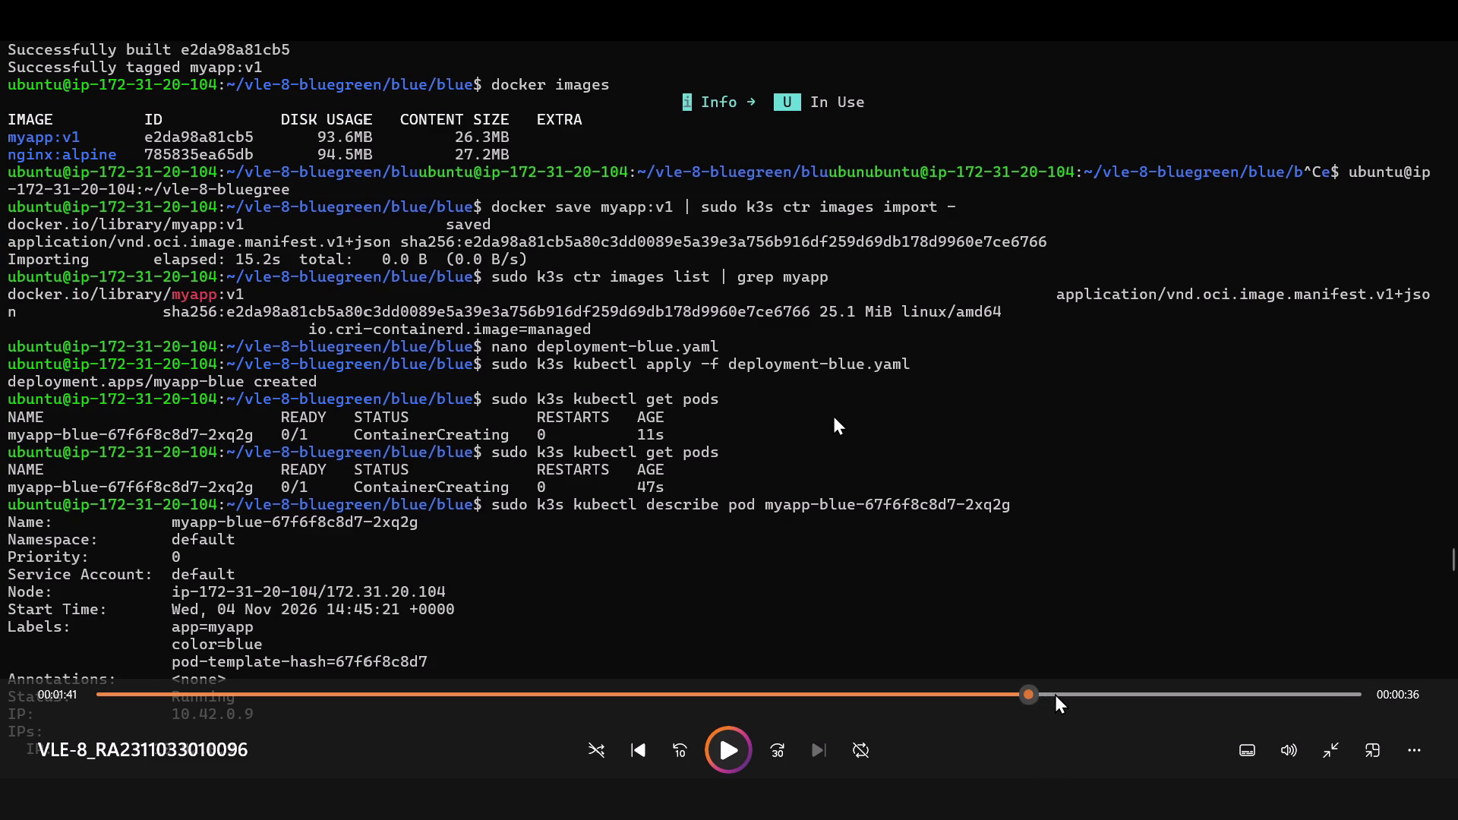
pyautogui.click(1055, 693)
pyautogui.click(1070, 689)
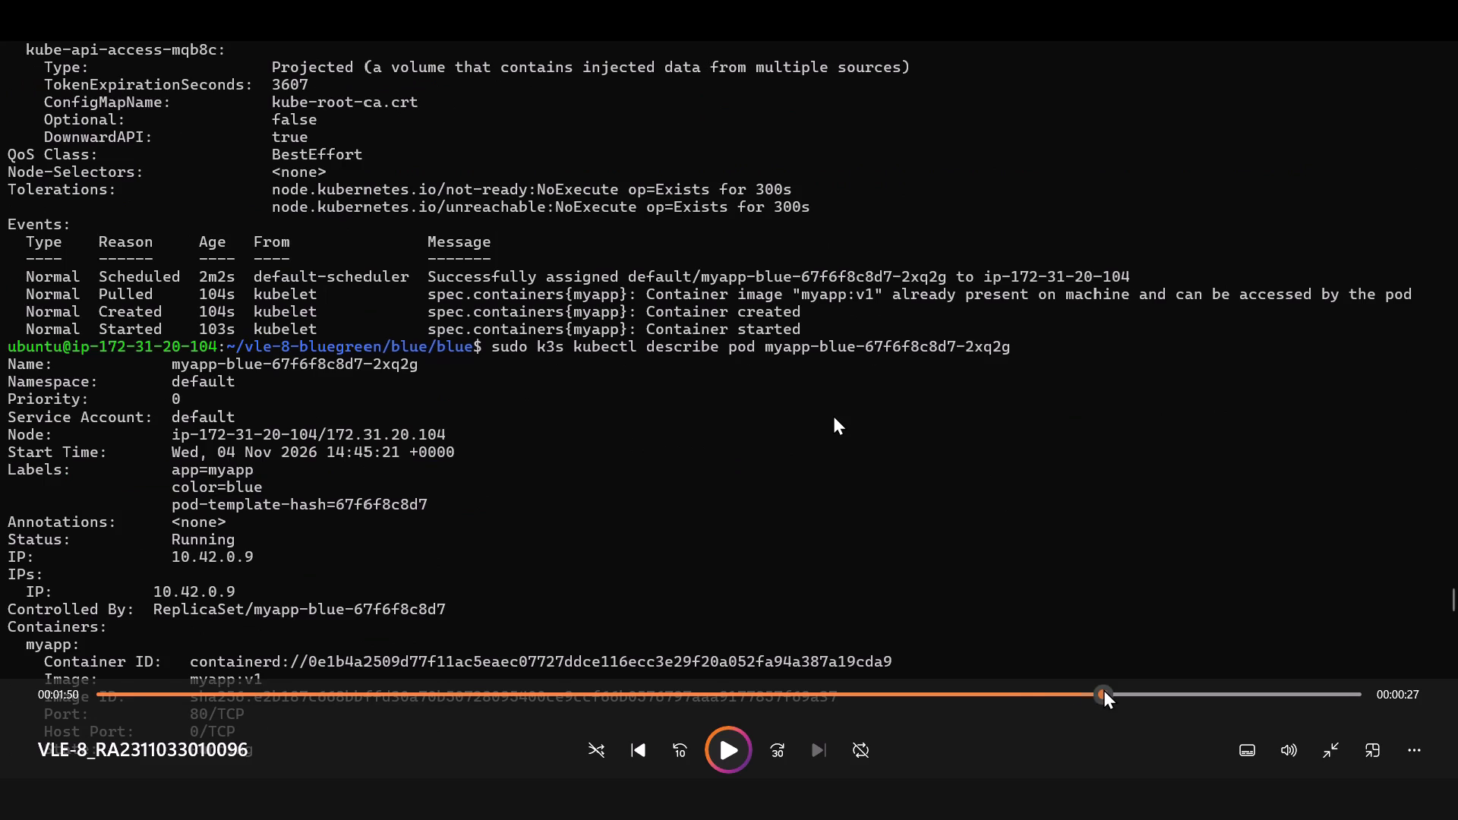
pyautogui.click(1103, 689)
pyautogui.click(1120, 688)
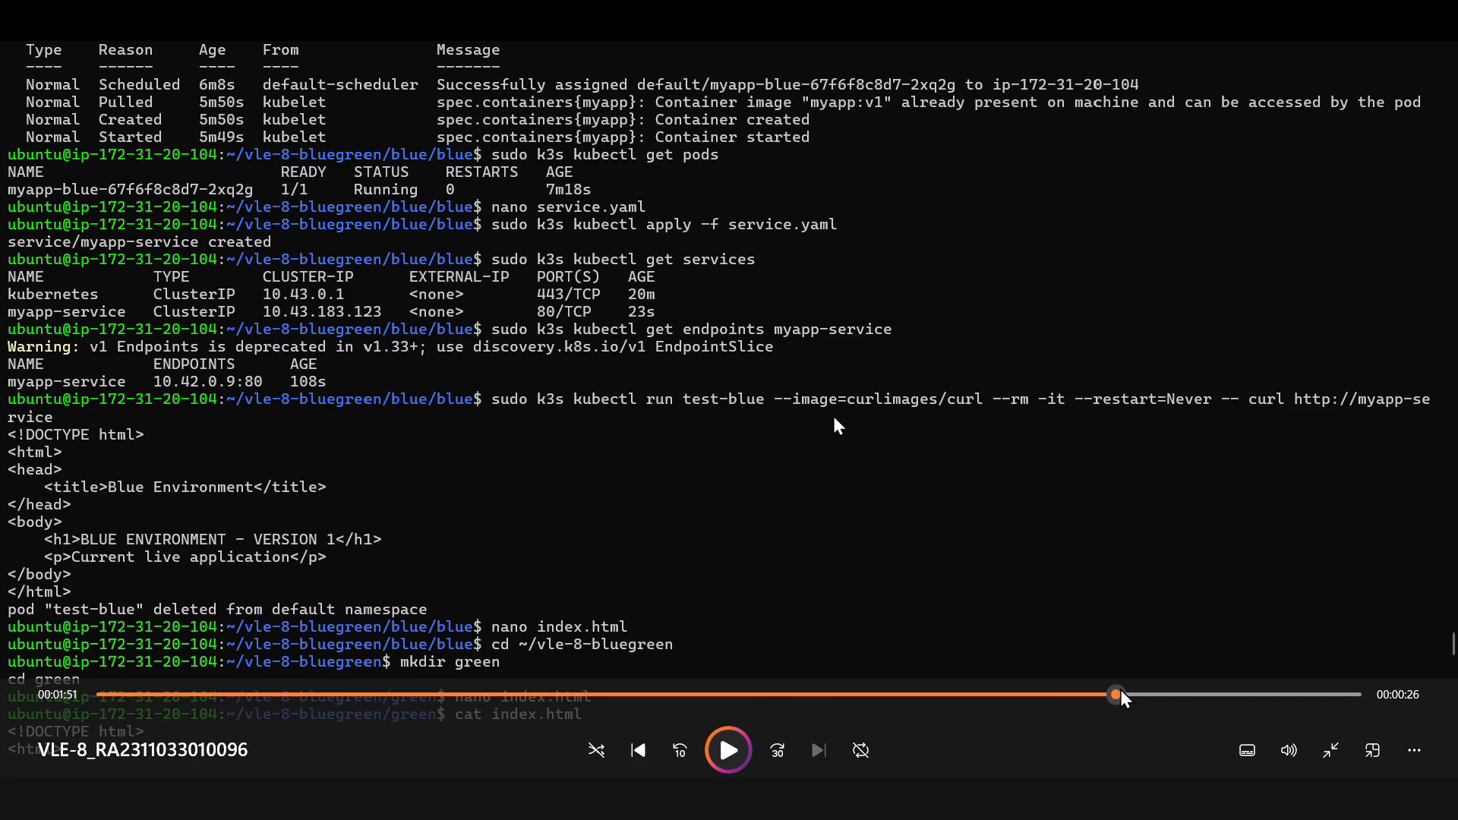
pyautogui.press('Print')
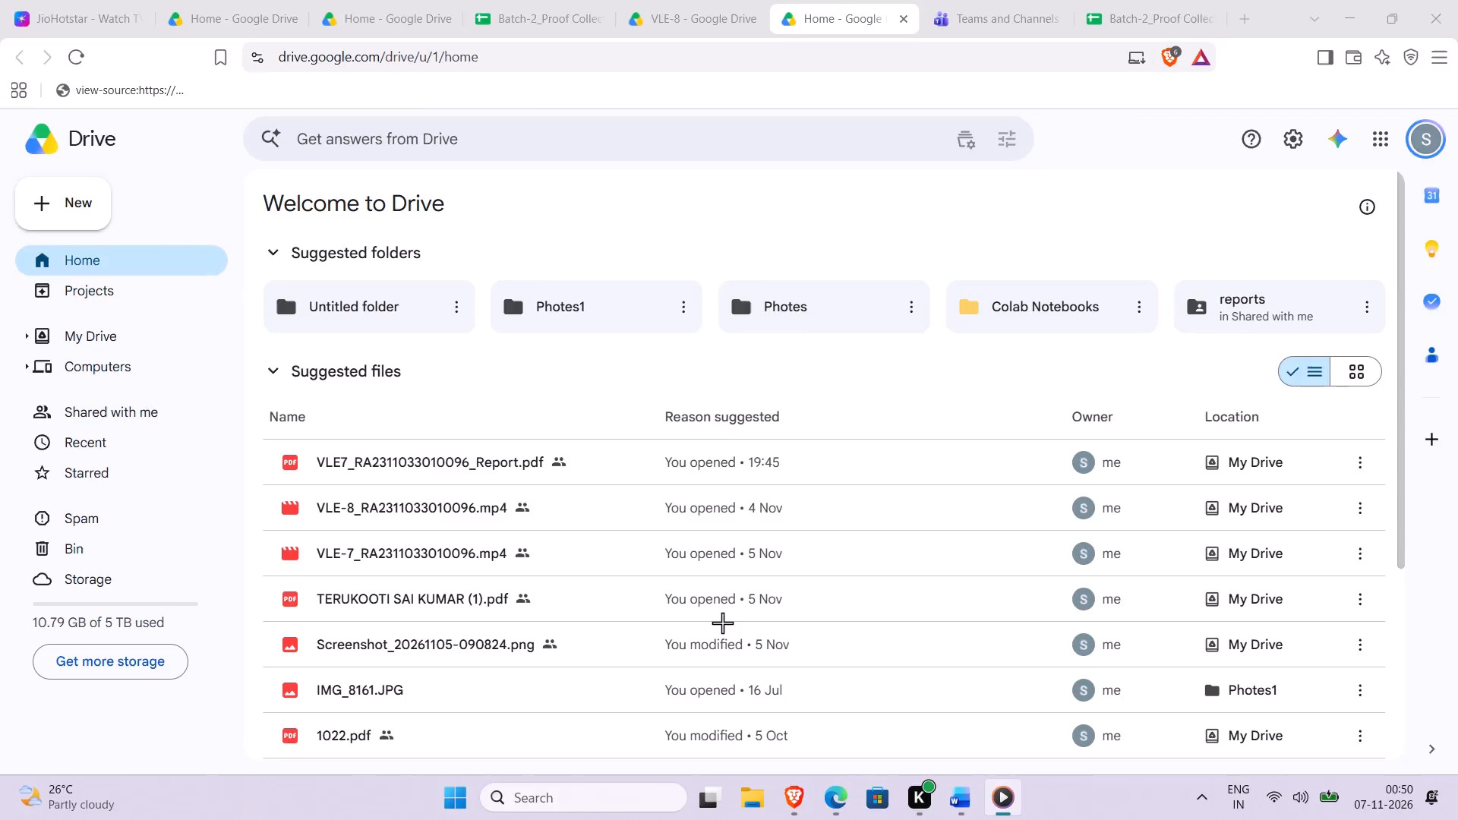
pyautogui.moveTo(0, 141); pyautogui.dragTo(669, 531)
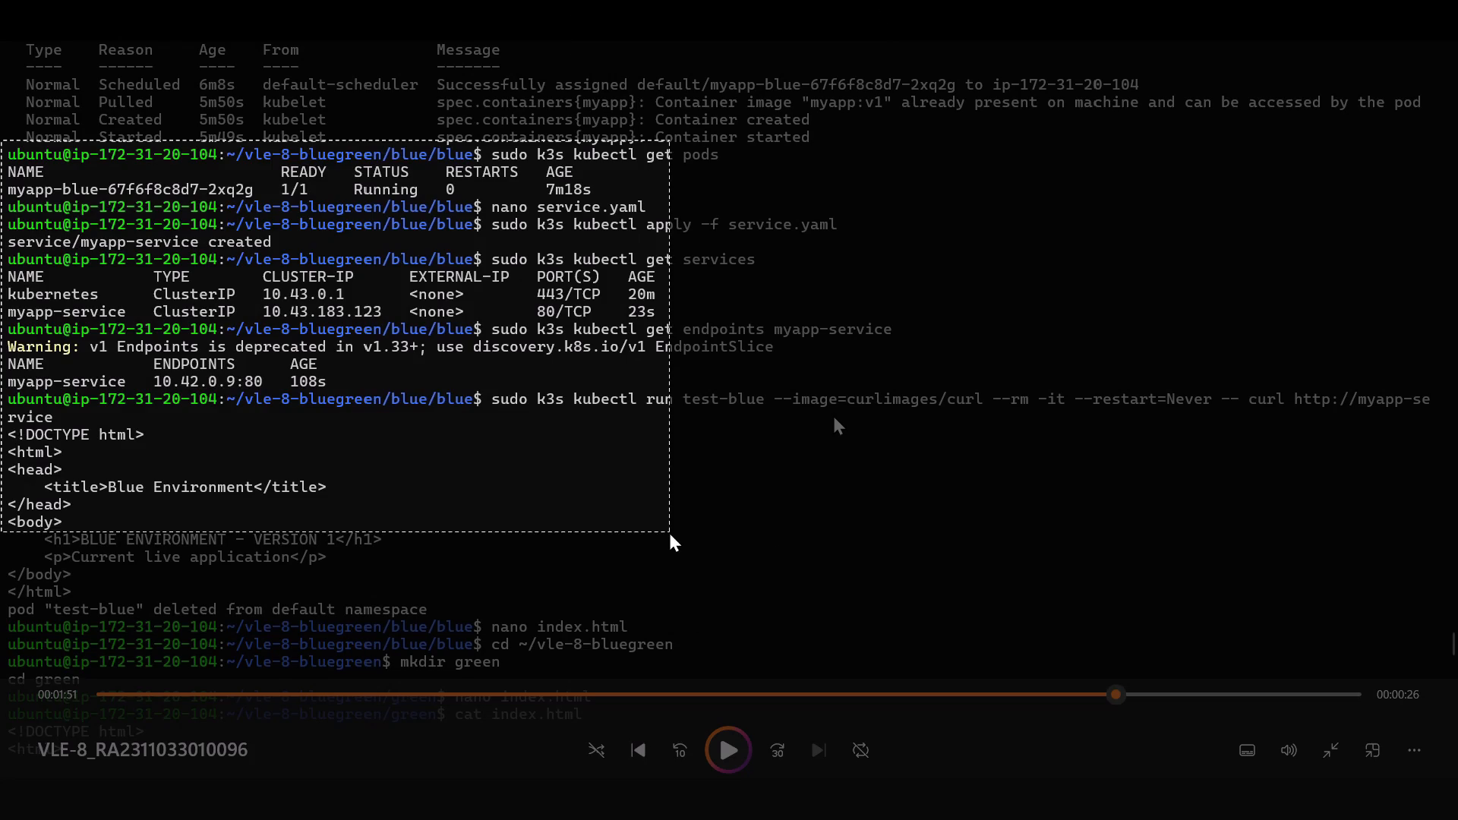
pyautogui.moveTo(669, 531); pyautogui.dragTo(1457, 621)
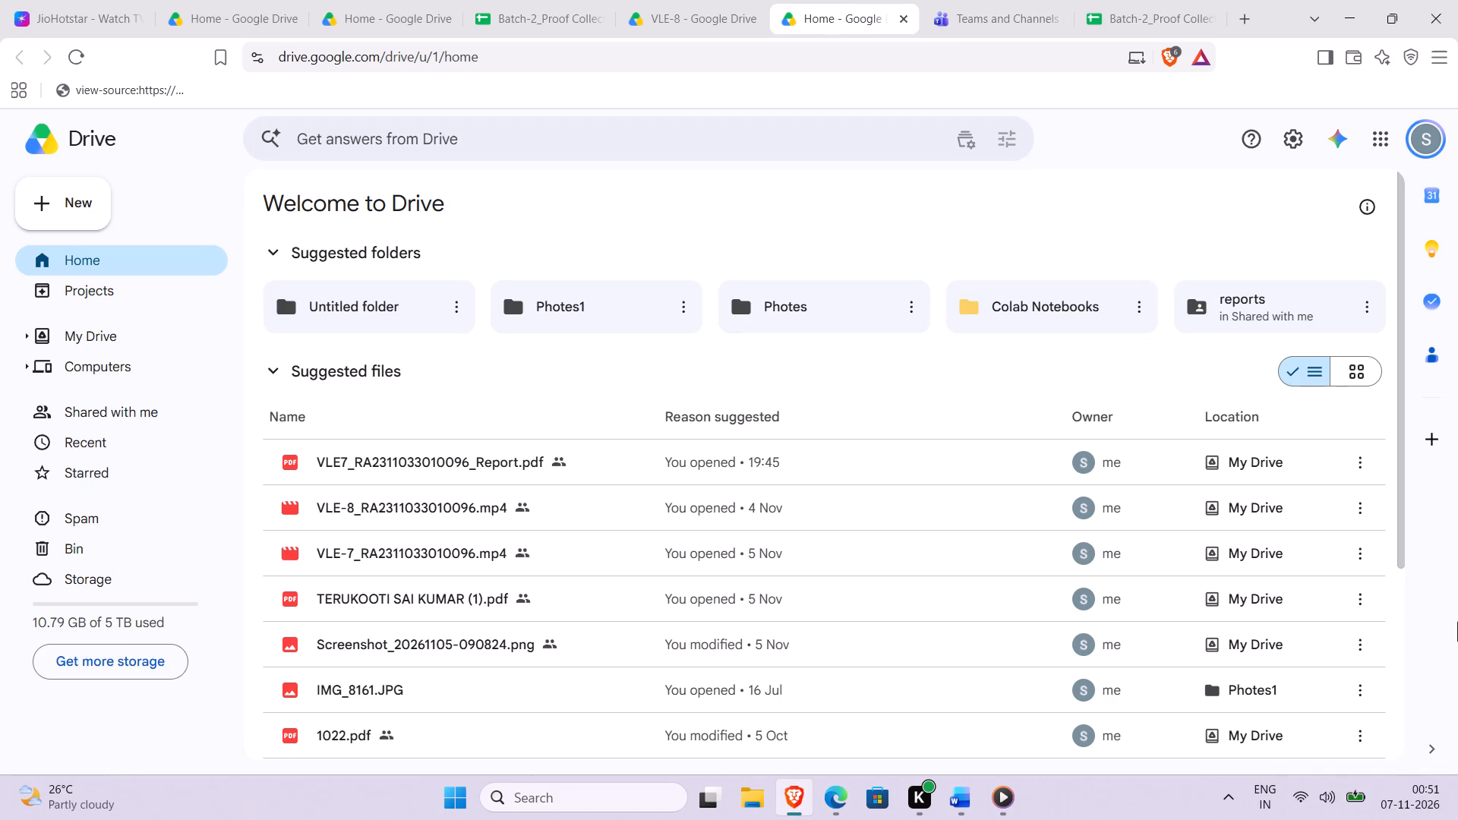
# Switch to the Word report and paste the kubectl pods and services snip below the free -h screenshot on page 9.
pyautogui.click(952, 784)
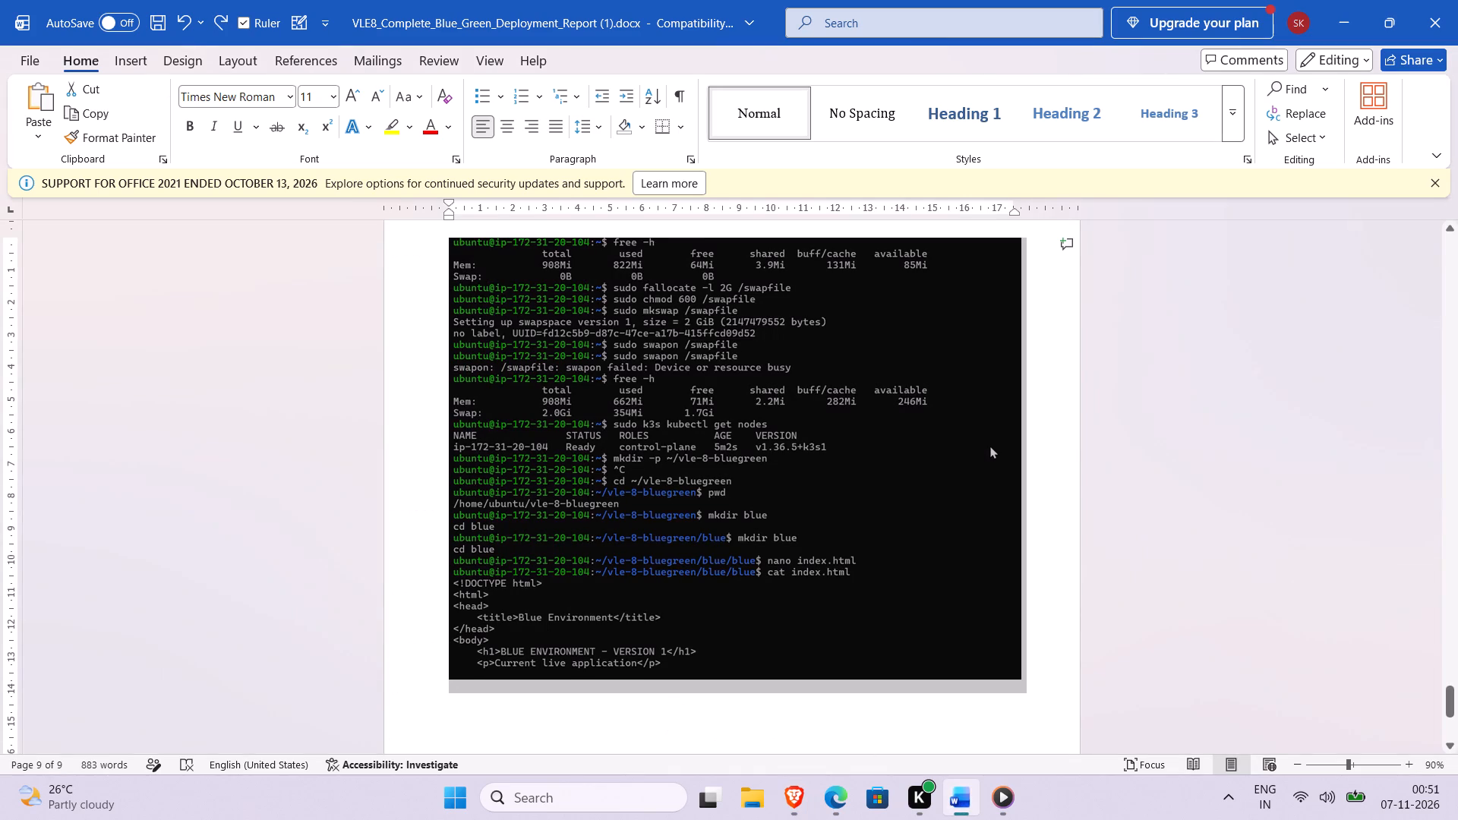
pyautogui.scroll(-1, 520, 670)
pyautogui.doubleClick(459, 497)
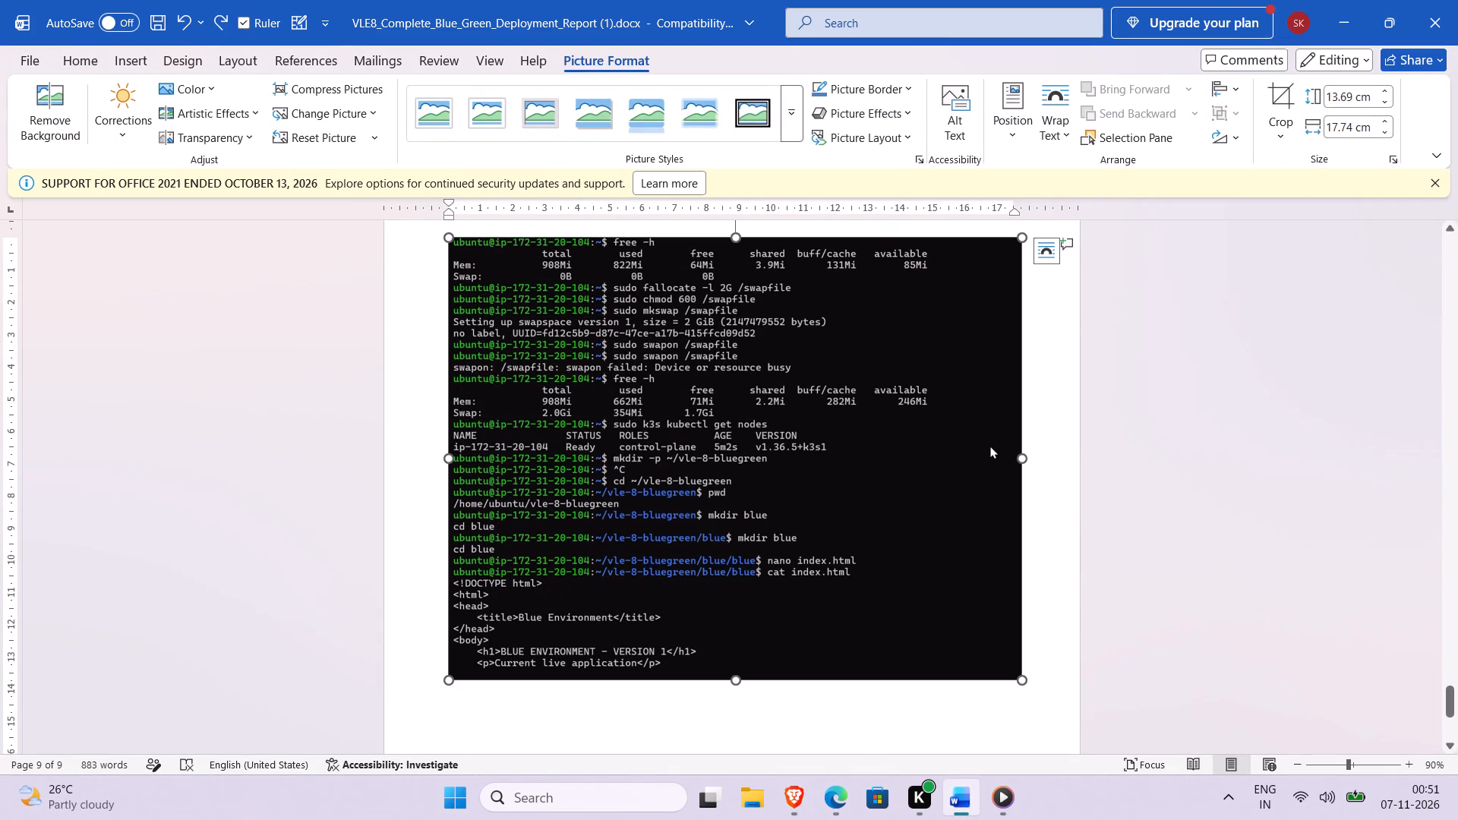
pyautogui.tripleClick(459, 699)
pyautogui.doubleClick(459, 699)
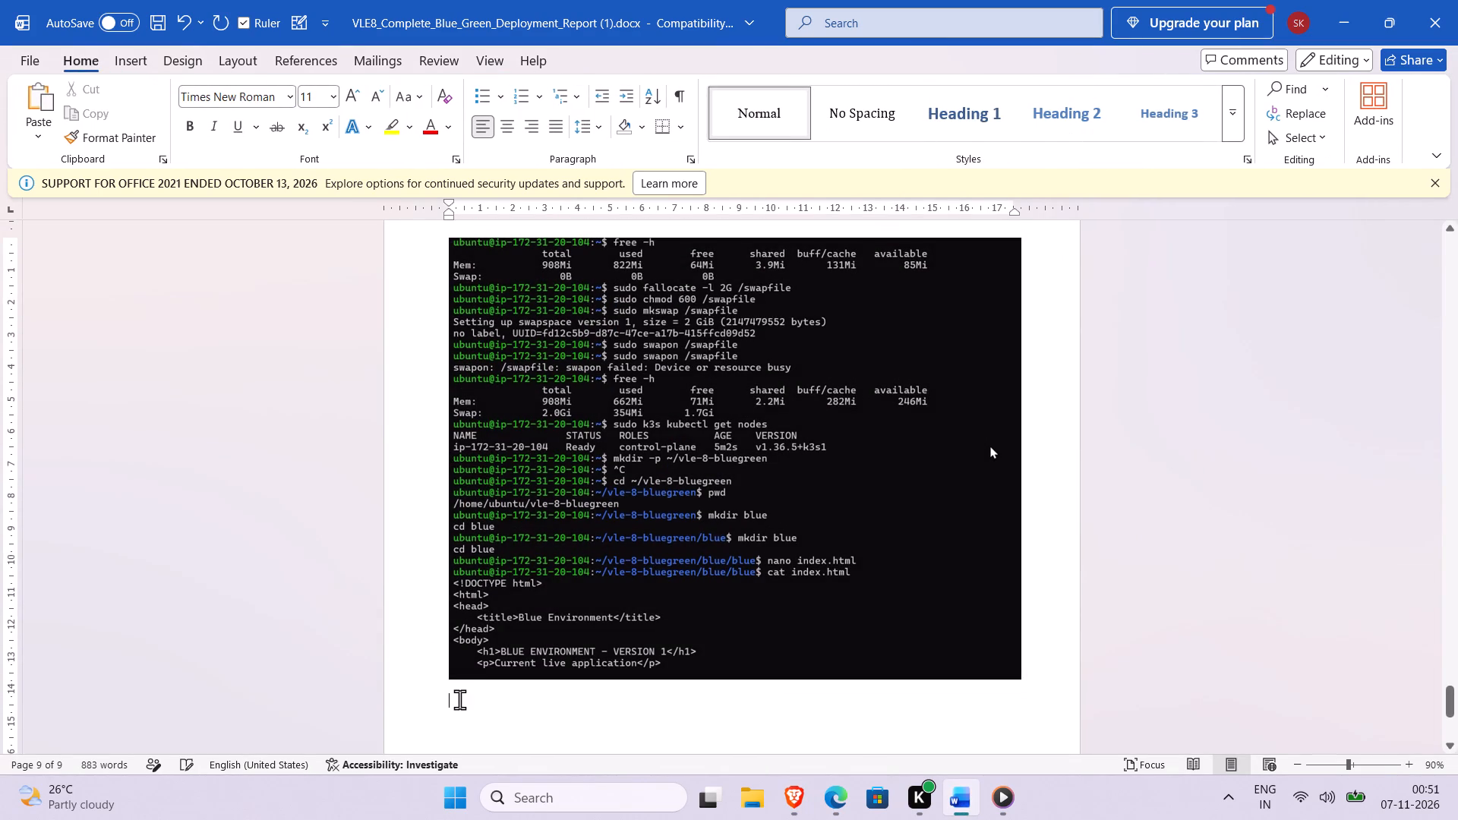
pyautogui.hotkey('ctrl', 'v')
pyautogui.scroll(-1, 468, 663)
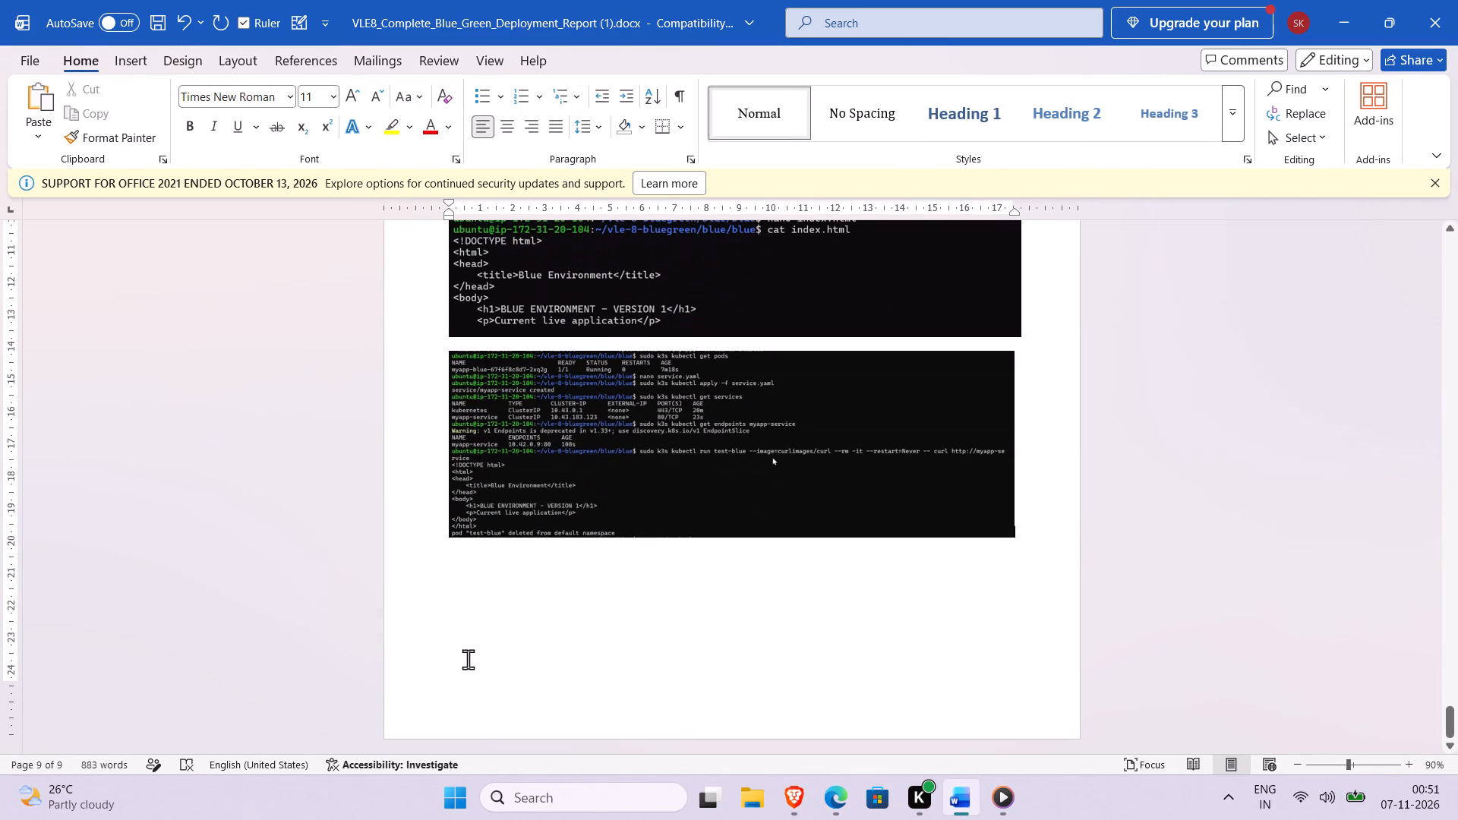
pyautogui.tripleClick(485, 579)
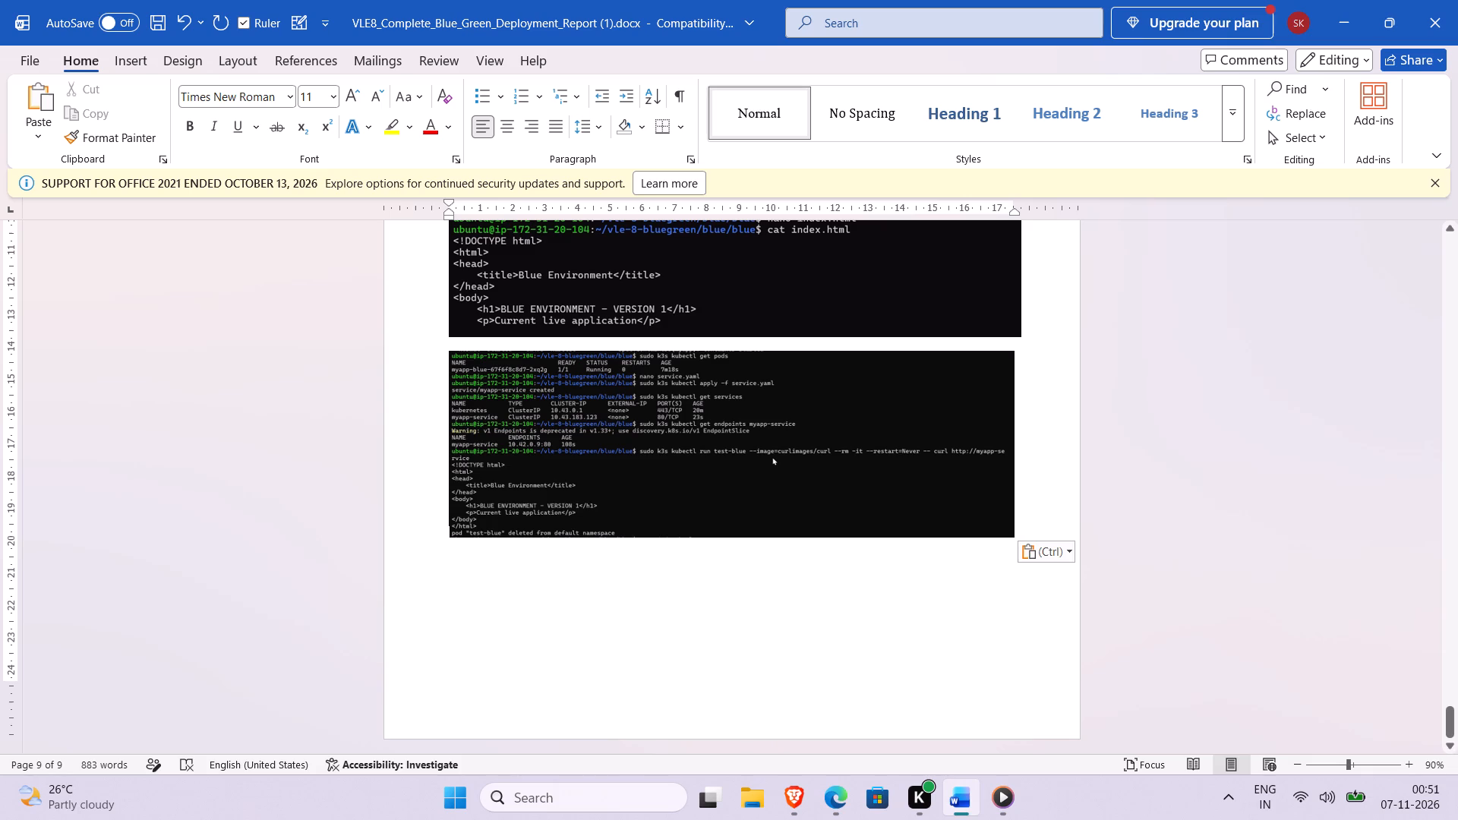
pyautogui.doubleClick(495, 625)
# Switch to the demo video, seek to 00:02:10, and snip the BLUE ENVIRONMENT - VERSION 1 browser page including its address bar.
pyautogui.click(1015, 817)
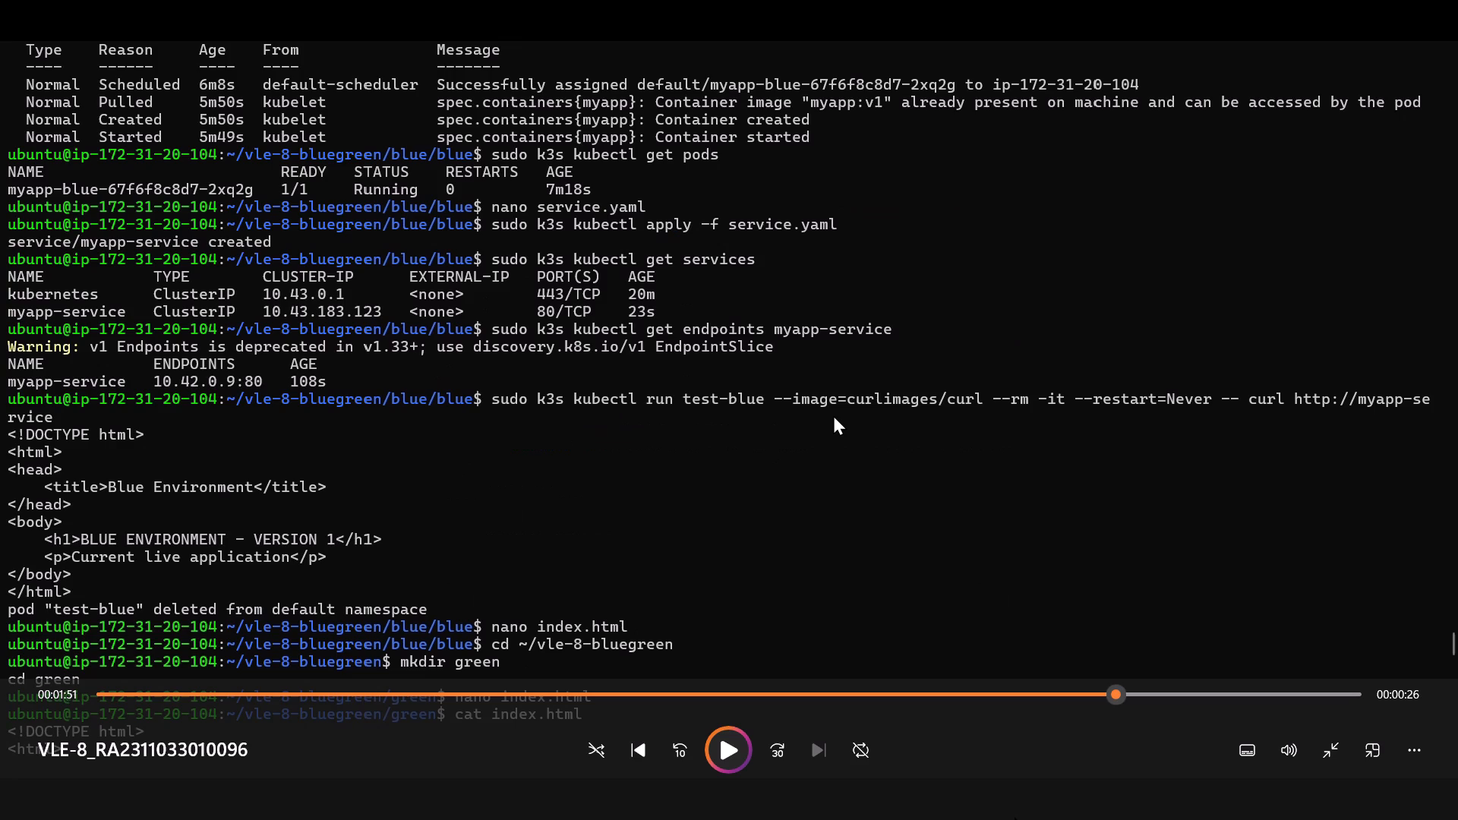
pyautogui.click(1146, 689)
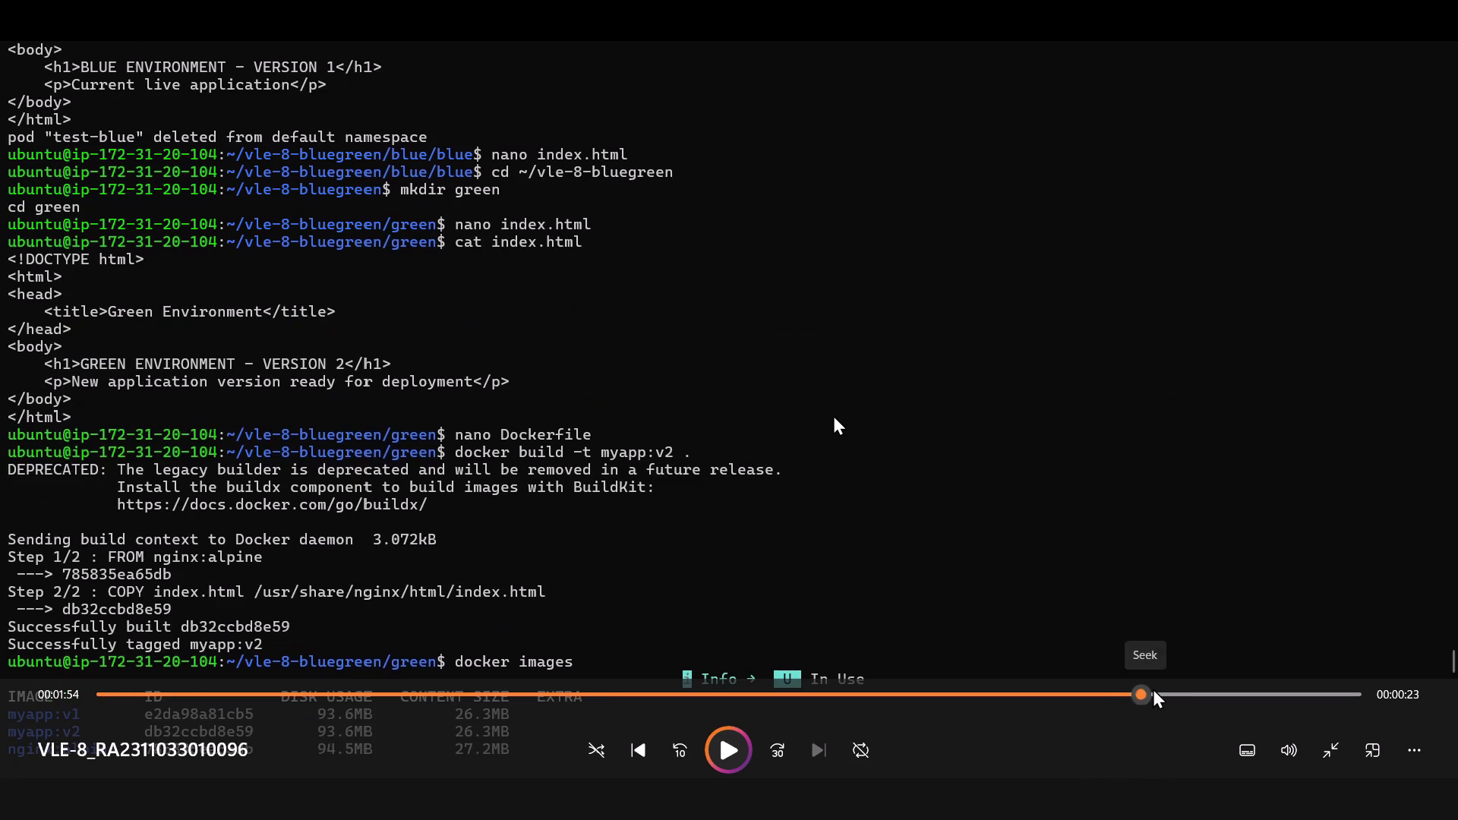
pyautogui.click(1153, 688)
pyautogui.click(1169, 688)
pyautogui.click(1169, 688)
pyautogui.click(1174, 688)
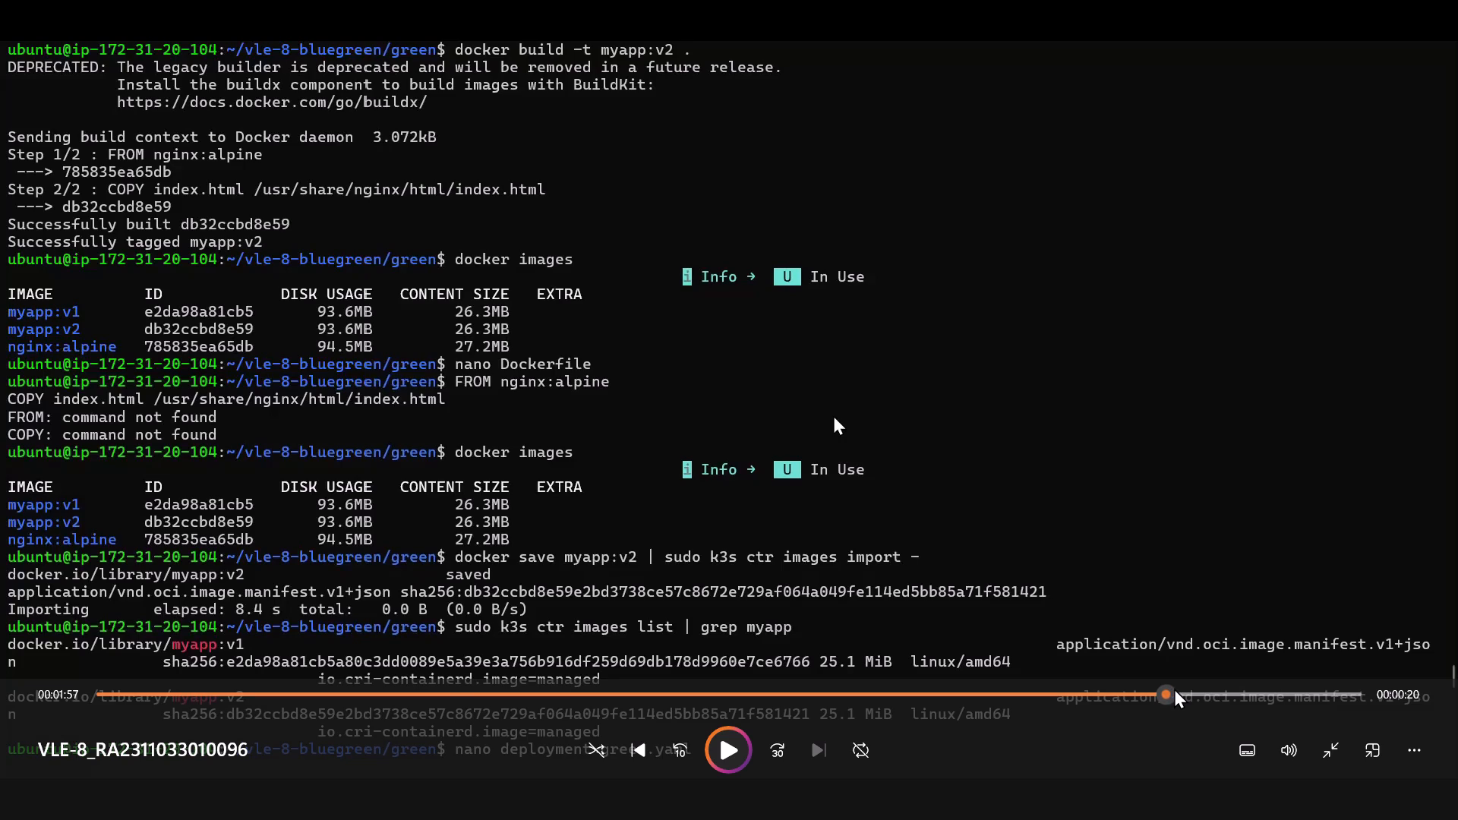
pyautogui.click(1208, 685)
pyautogui.click(1243, 688)
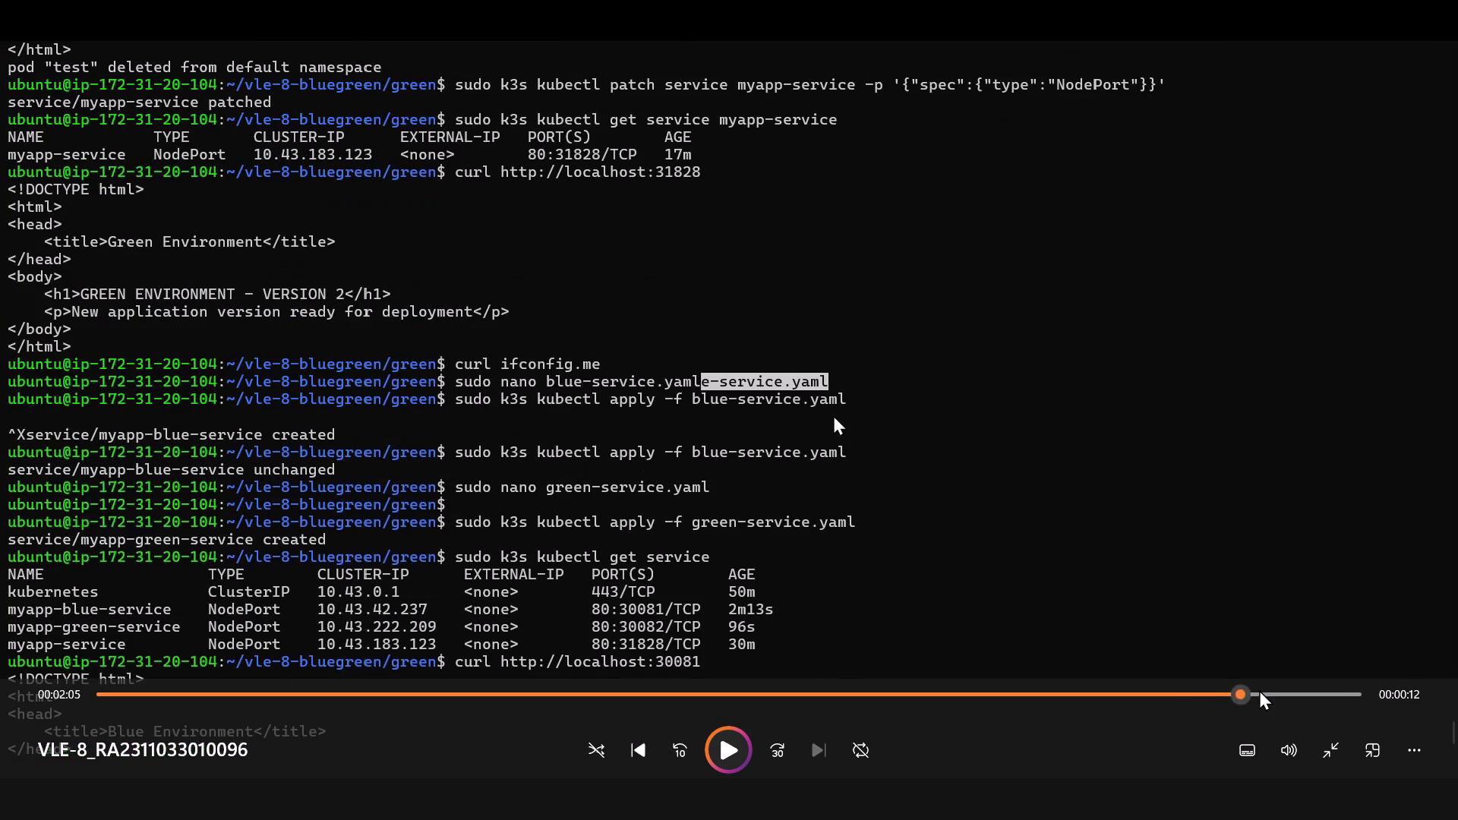
pyautogui.click(1259, 689)
pyautogui.click(1285, 689)
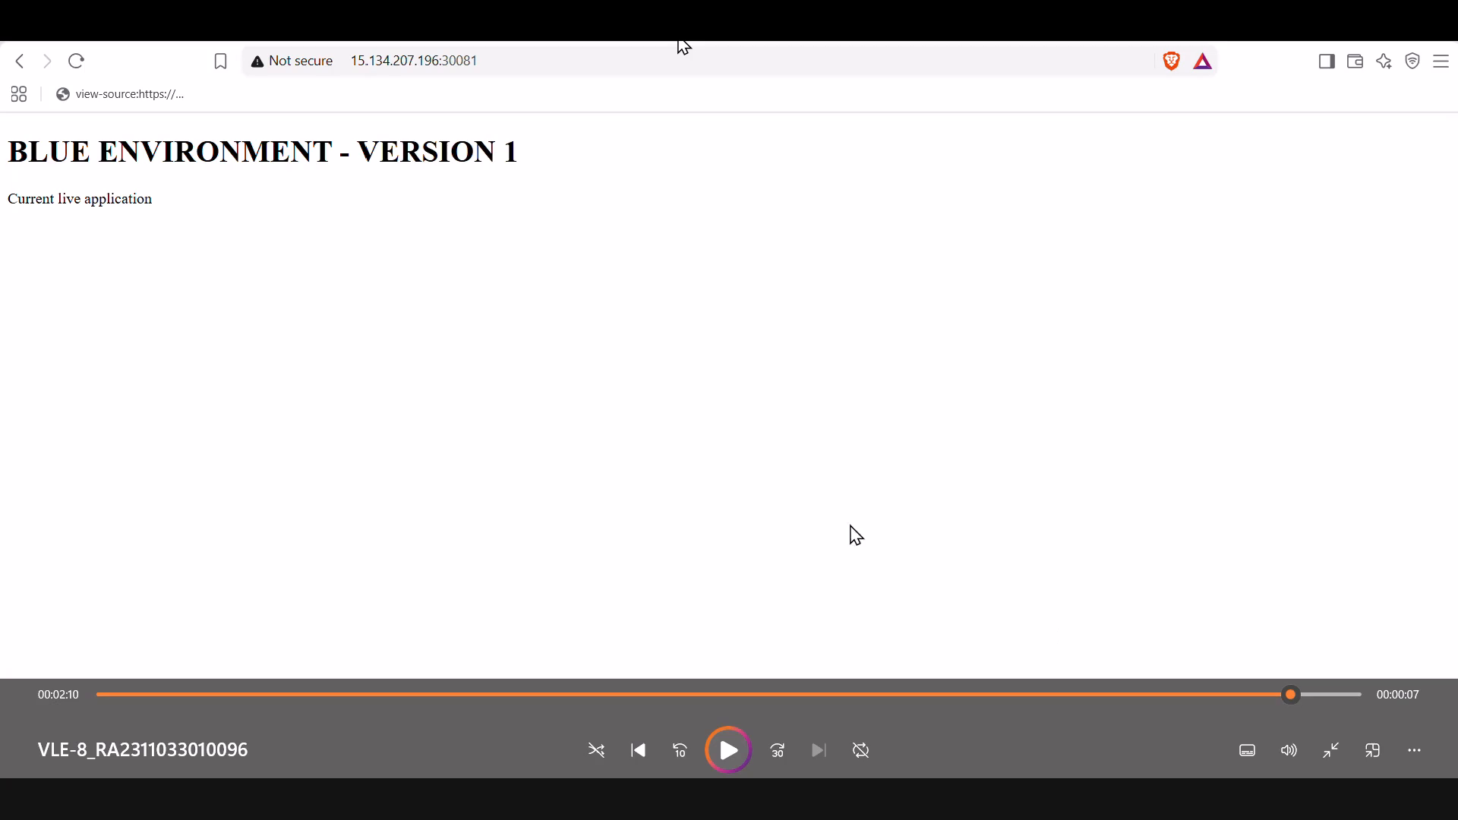
pyautogui.press('Print')
pyautogui.moveTo(0, 41); pyautogui.dragTo(633, 321)
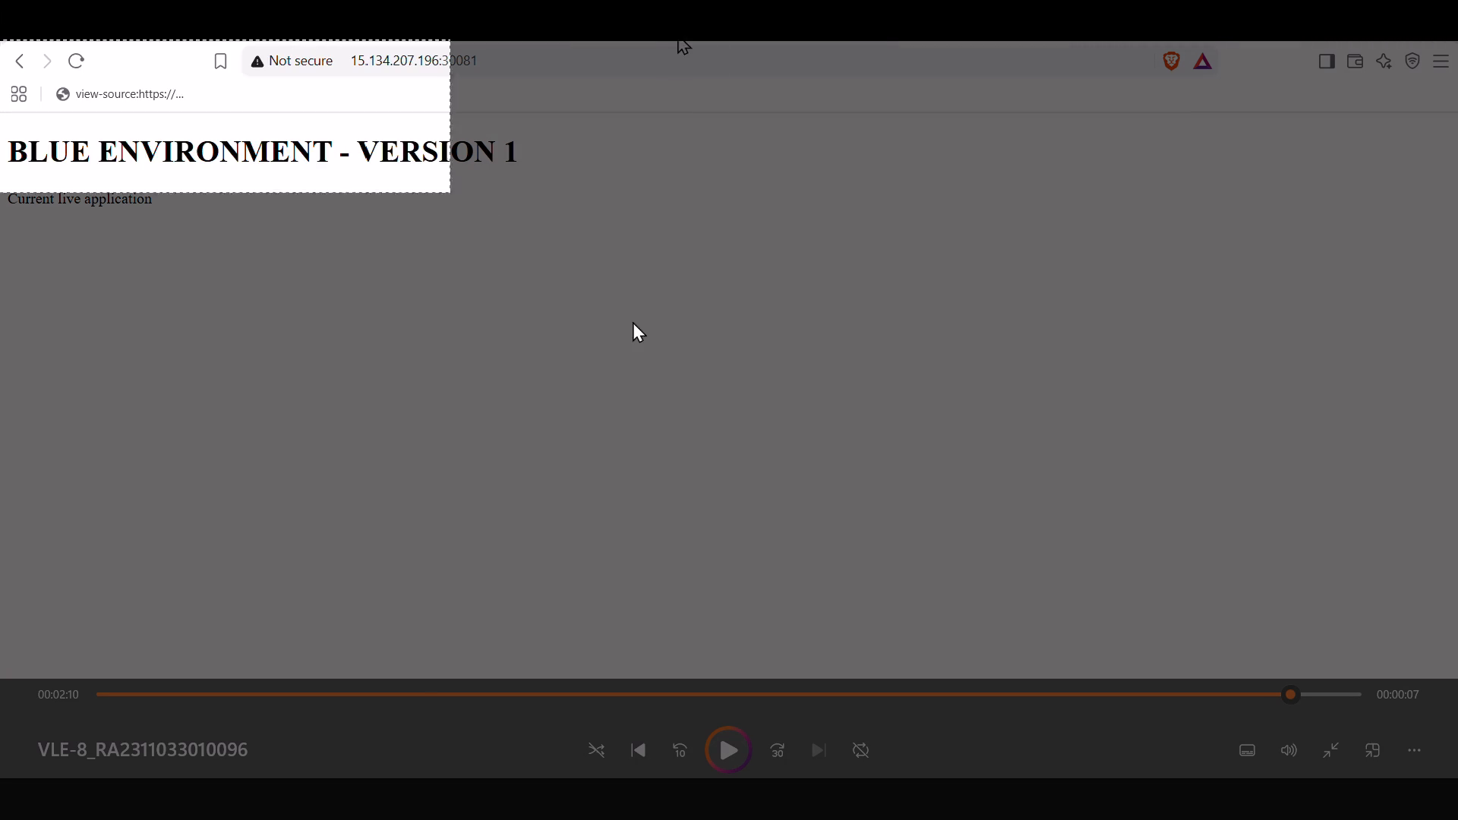
pyautogui.moveTo(633, 321); pyautogui.dragTo(1457, 585)
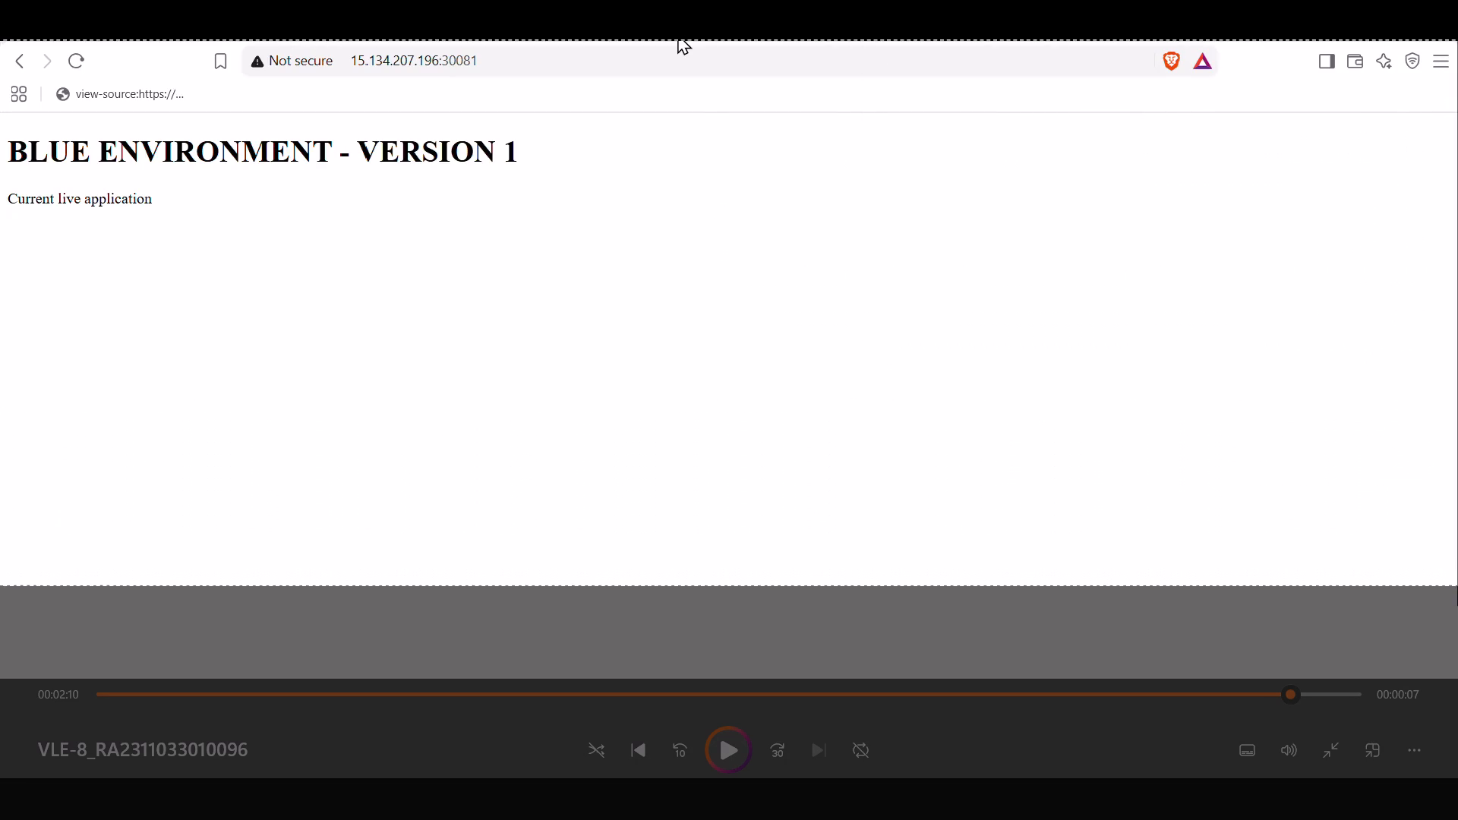
pyautogui.moveTo(1457, 585); pyautogui.dragTo(1457, 611)
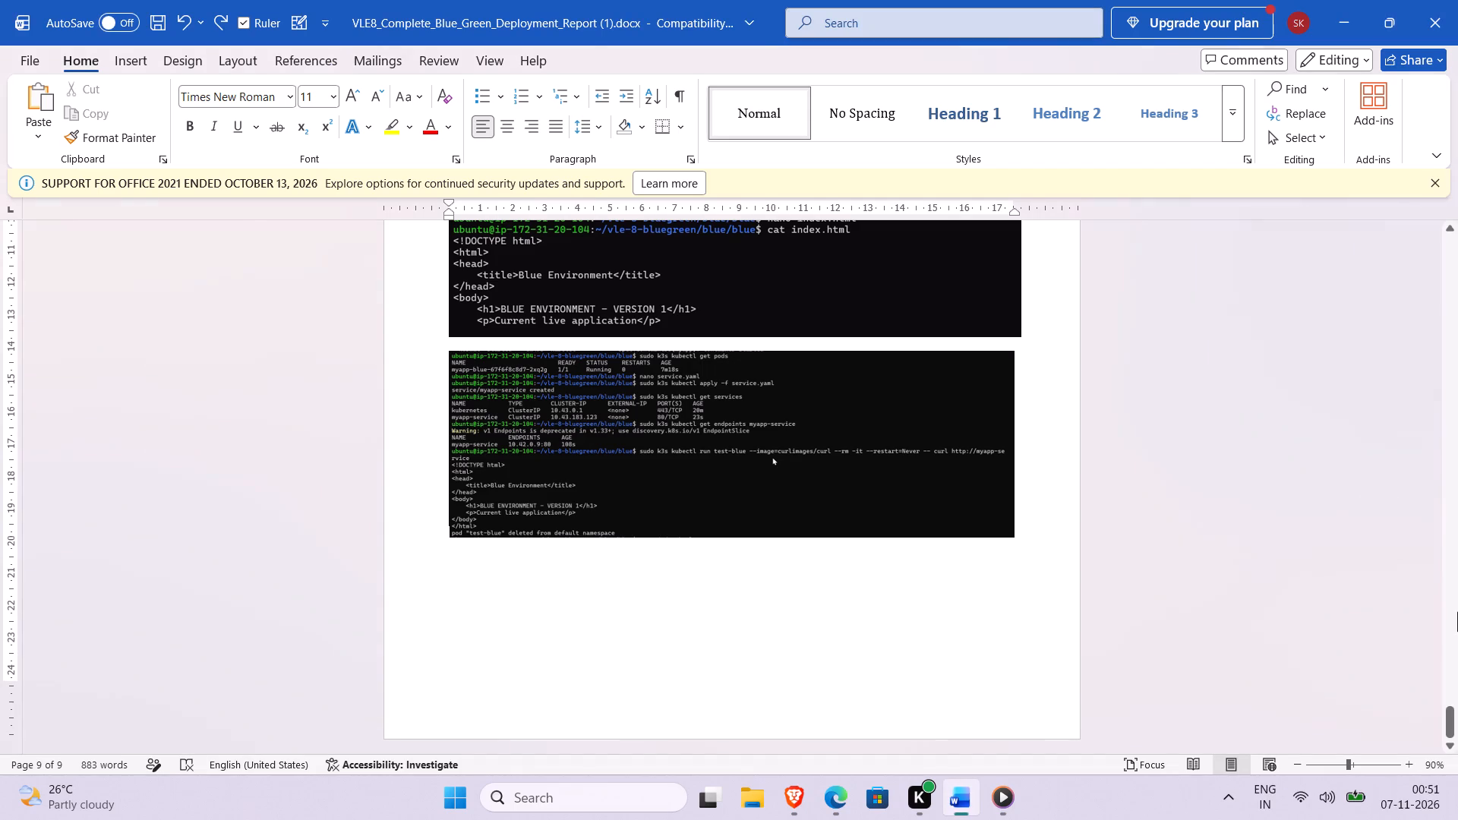
# Paste the BLUE ENVIRONMENT - VERSION 1 browser snip below the kubectl pods and services screenshot and start a new line after it.
pyautogui.tripleClick(466, 638)
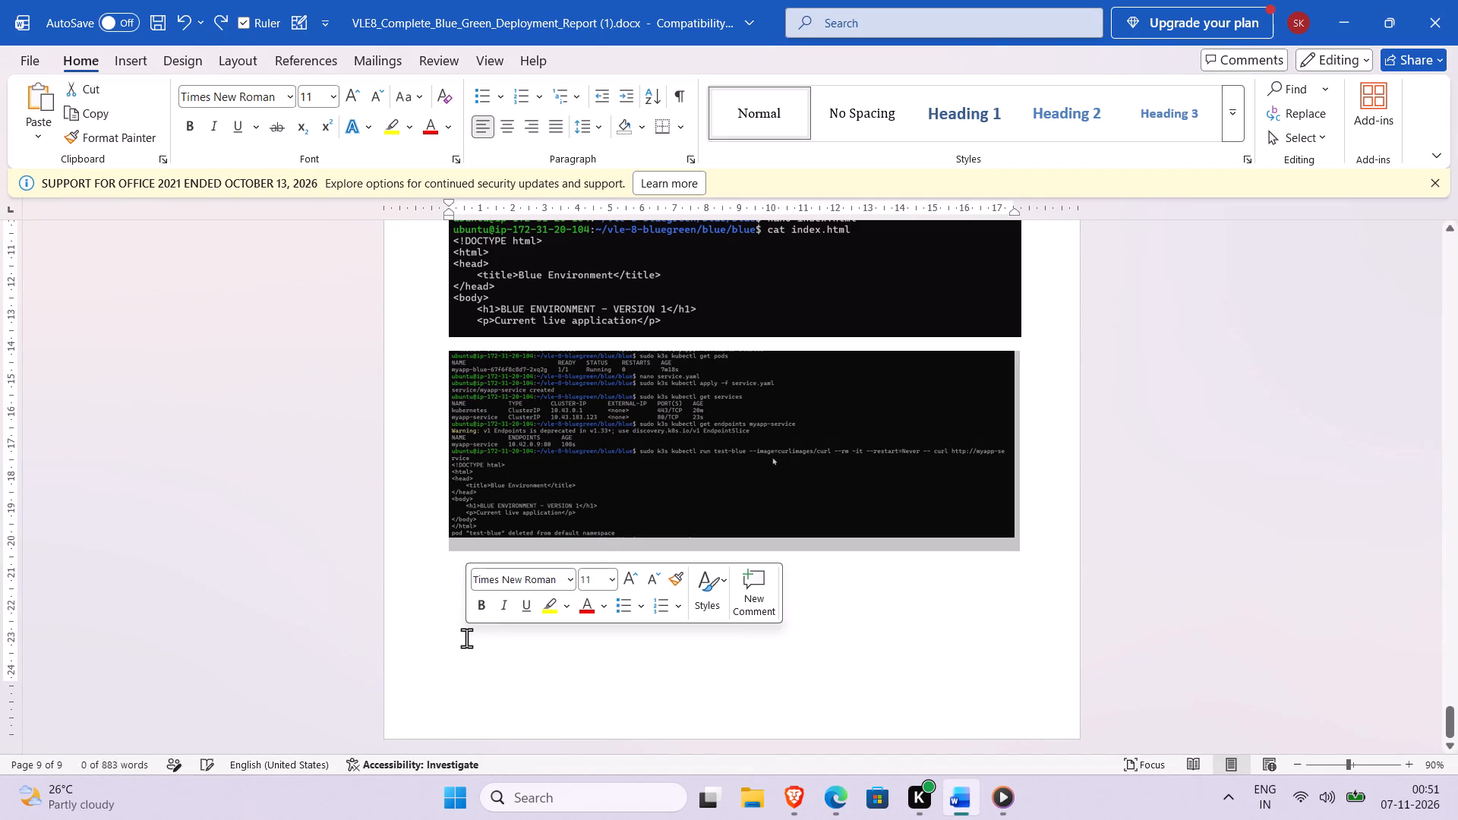
pyautogui.tripleClick(466, 638)
pyautogui.click(466, 638)
pyautogui.click(466, 638)
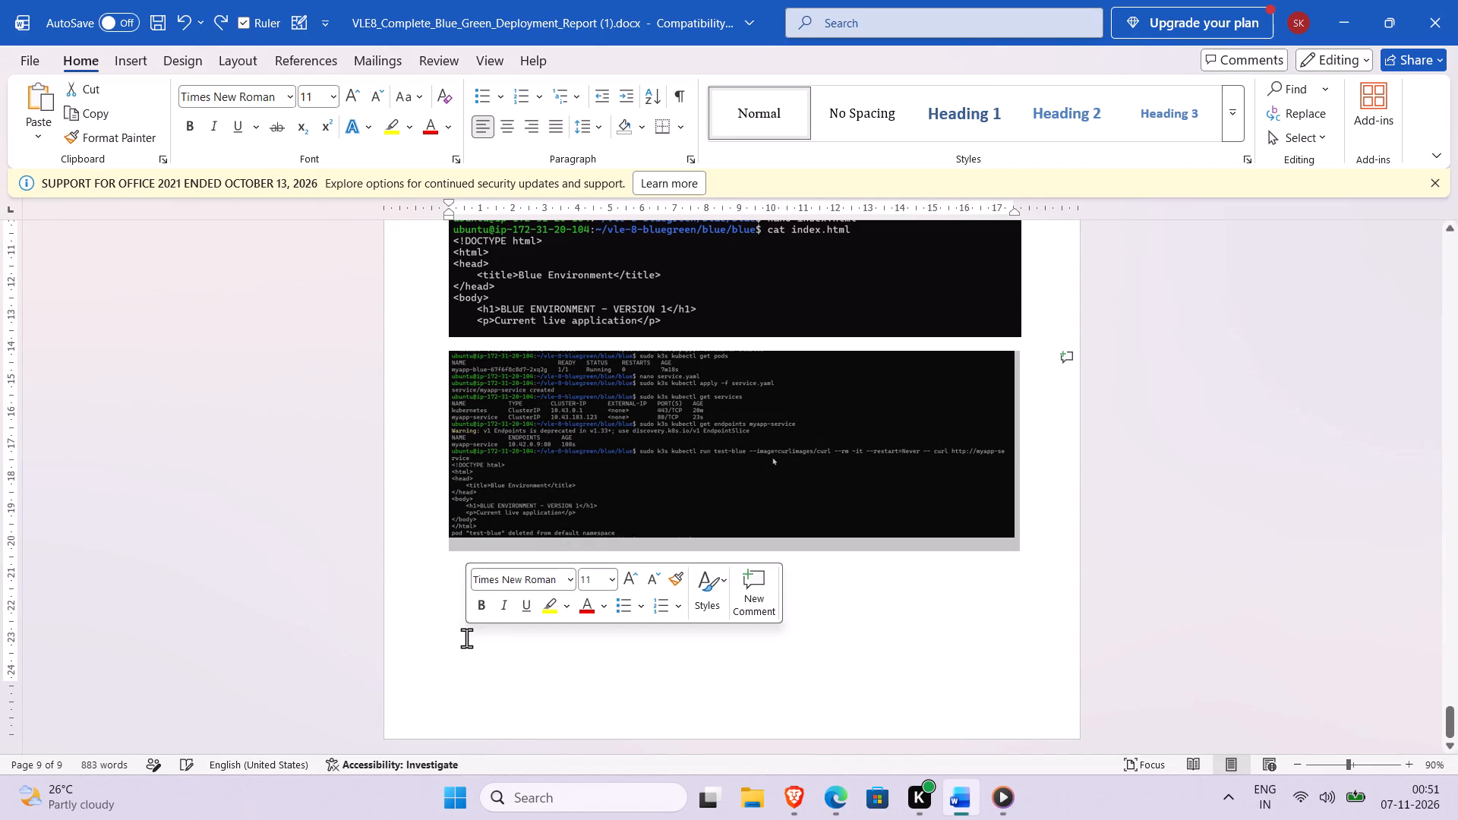
pyautogui.click(466, 638)
pyautogui.doubleClick(466, 638)
pyautogui.hotkey('ctrl', 'v')
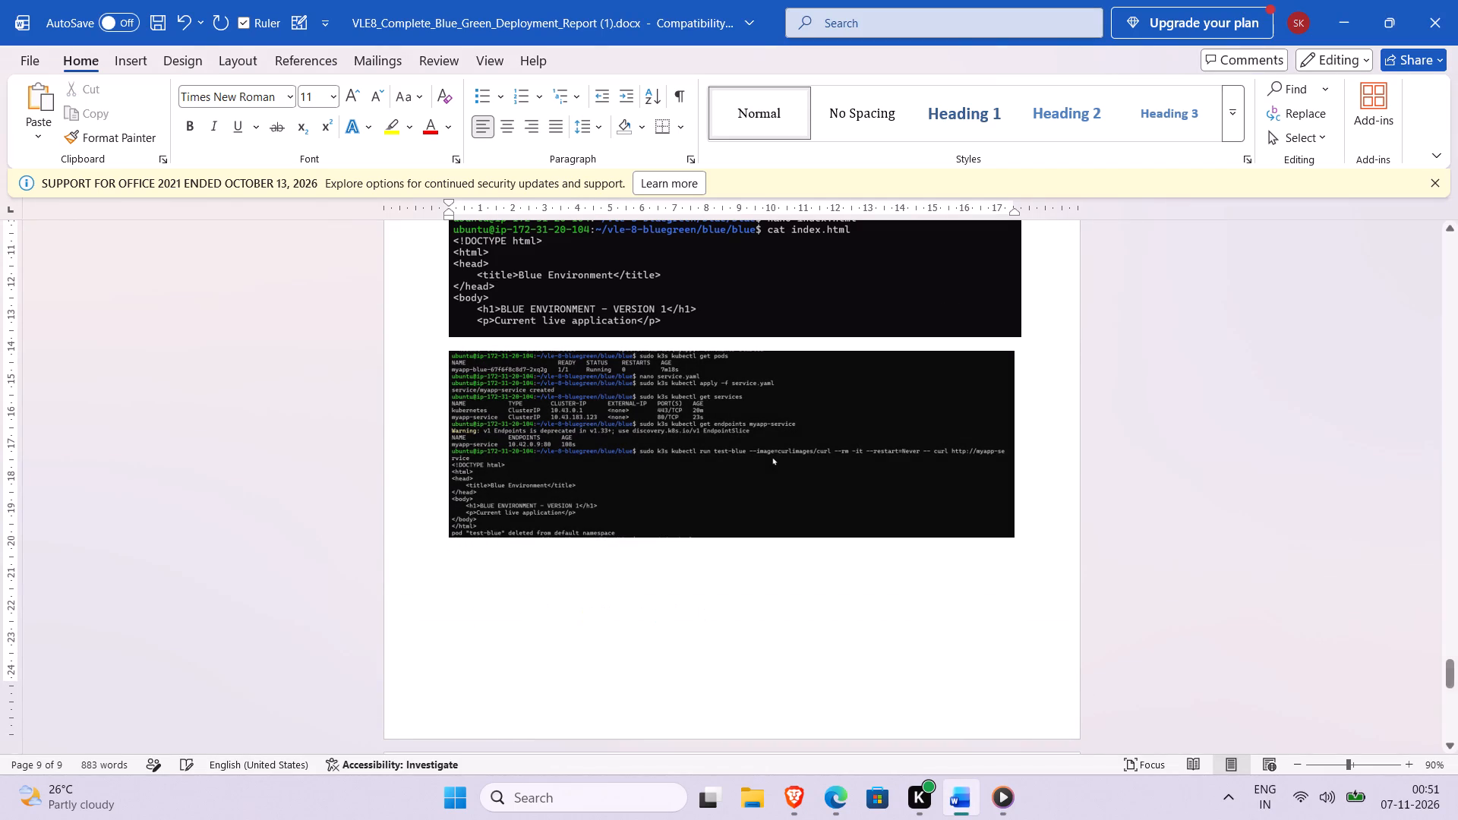
pyautogui.scroll(-2, 466, 638)
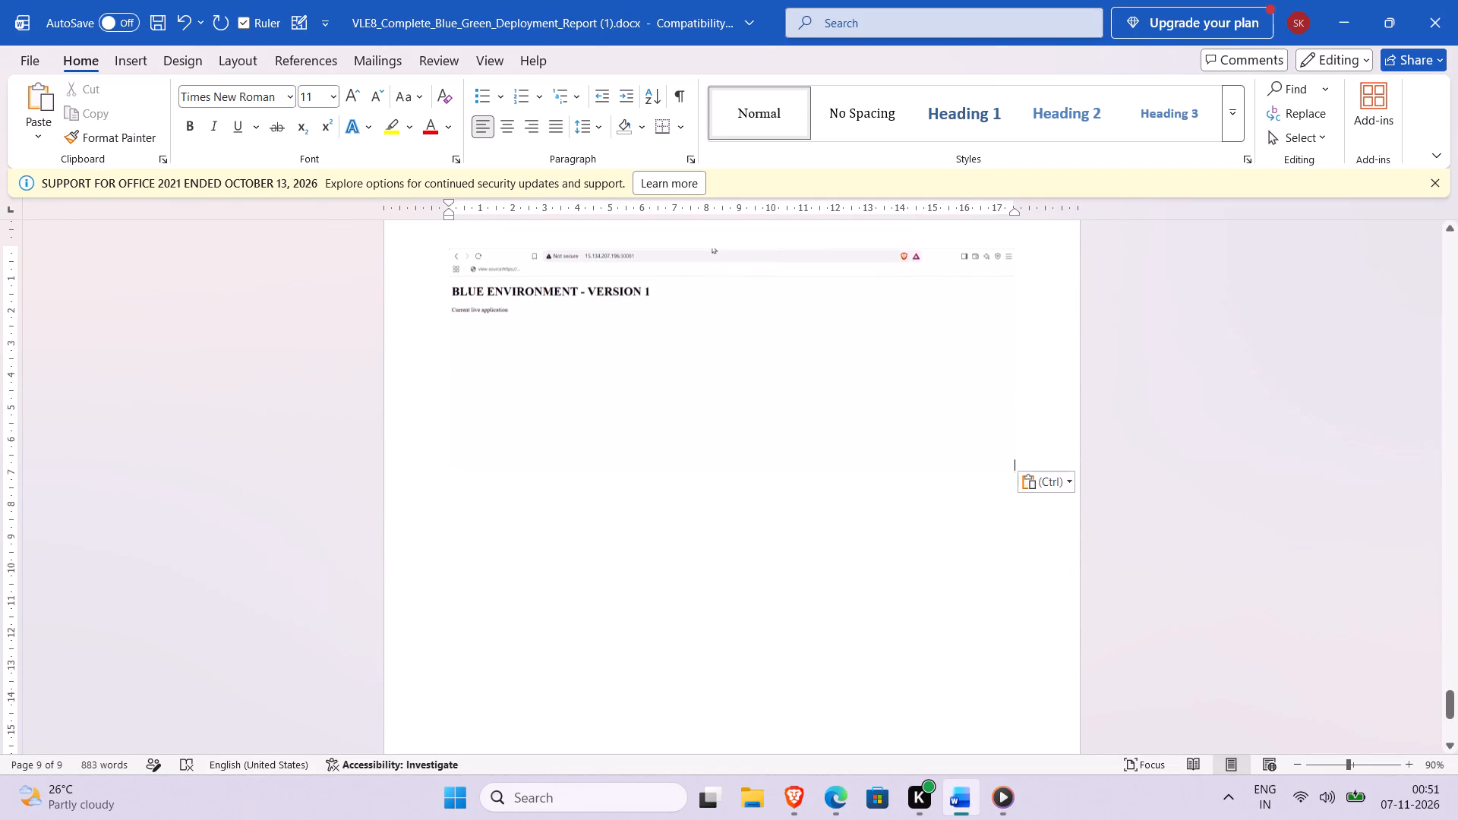
pyautogui.press('Return')
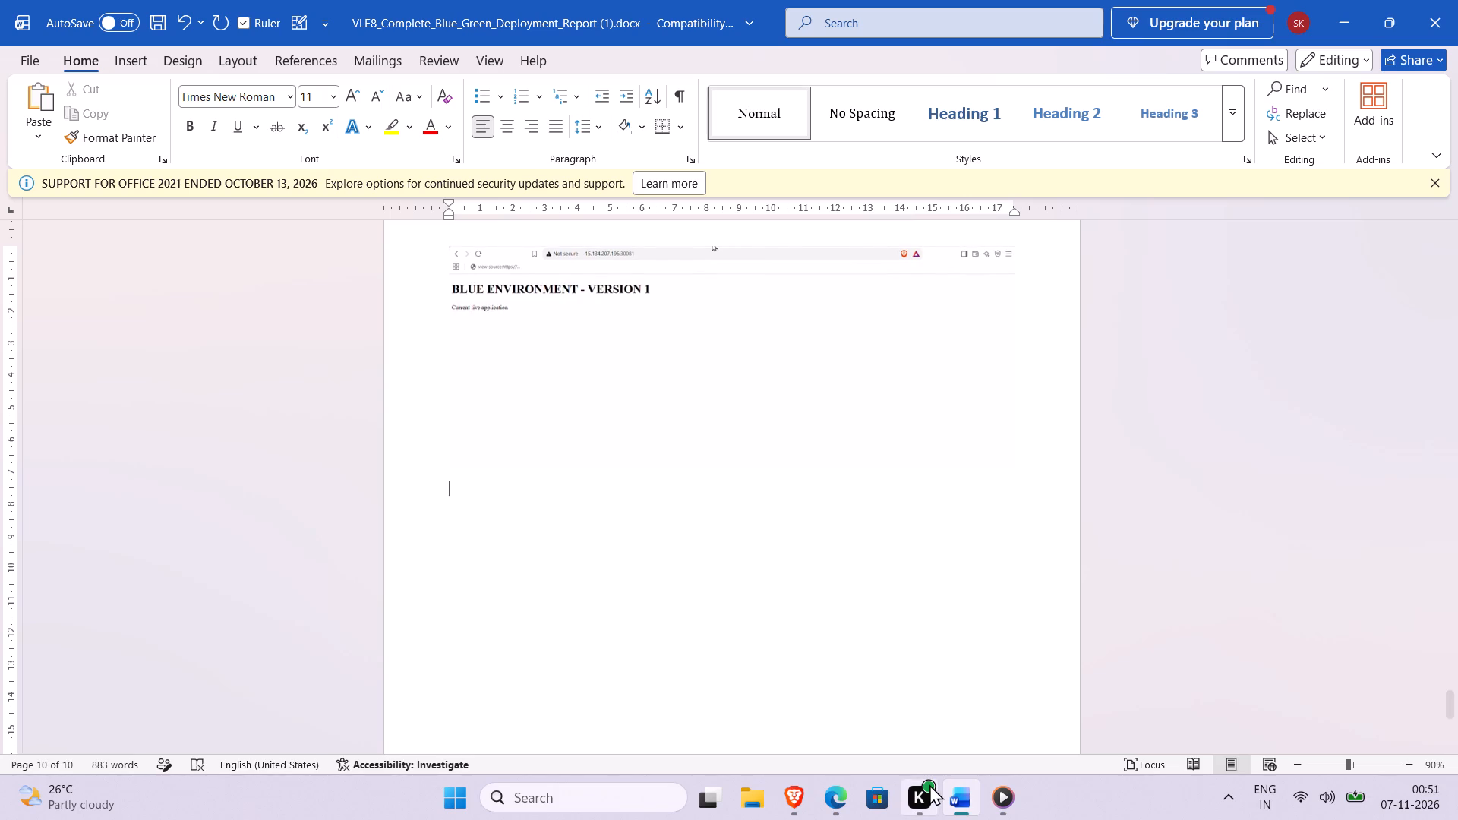
# Switch to the demo video, seek to 00:02:14, and snip the full-width GREEN ENVIRONMENT - VERSION 2 browser page including its address bar.
pyautogui.click(1019, 808)
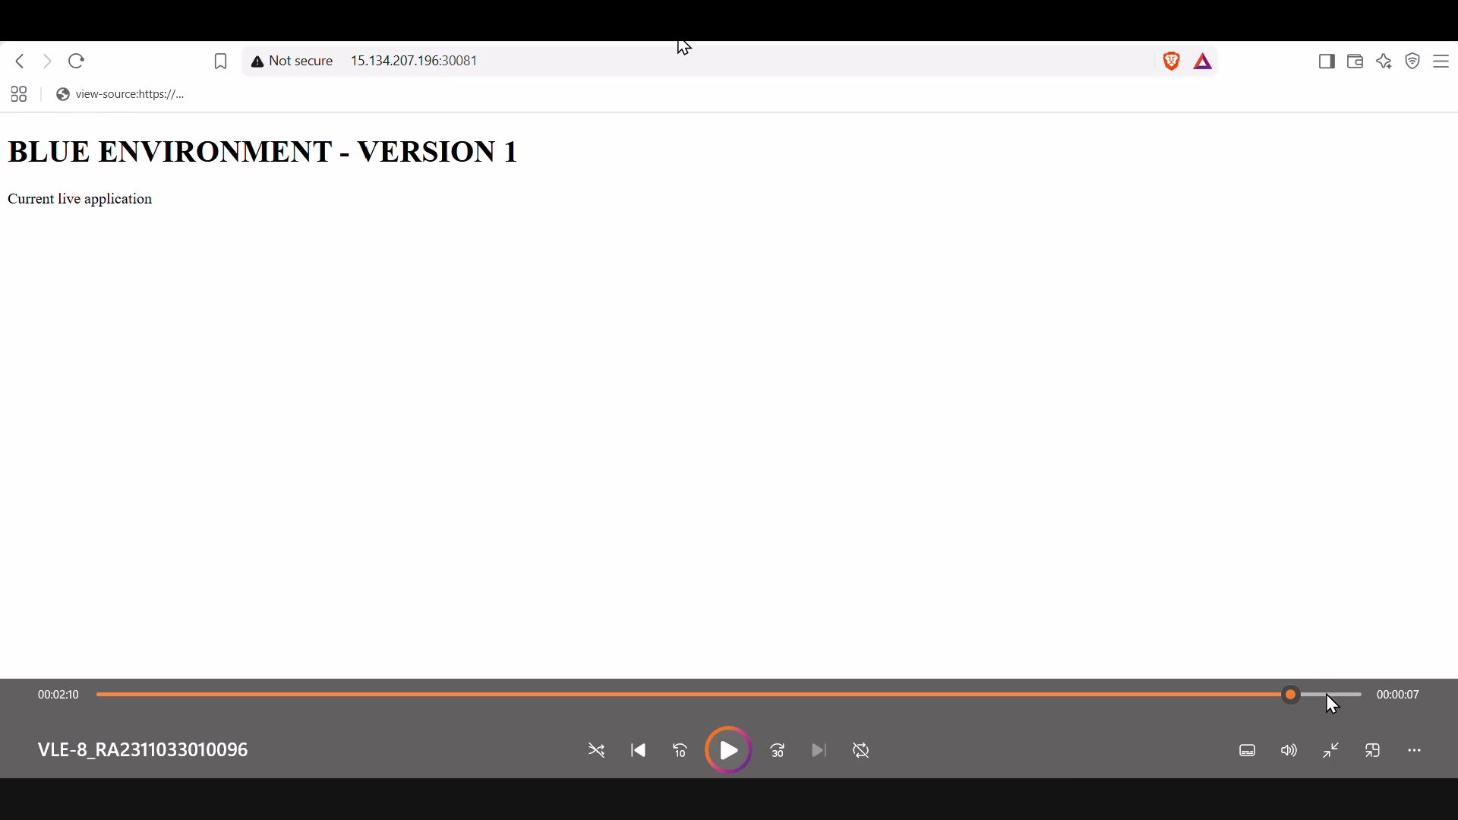
pyautogui.click(1326, 692)
pyautogui.press('Print')
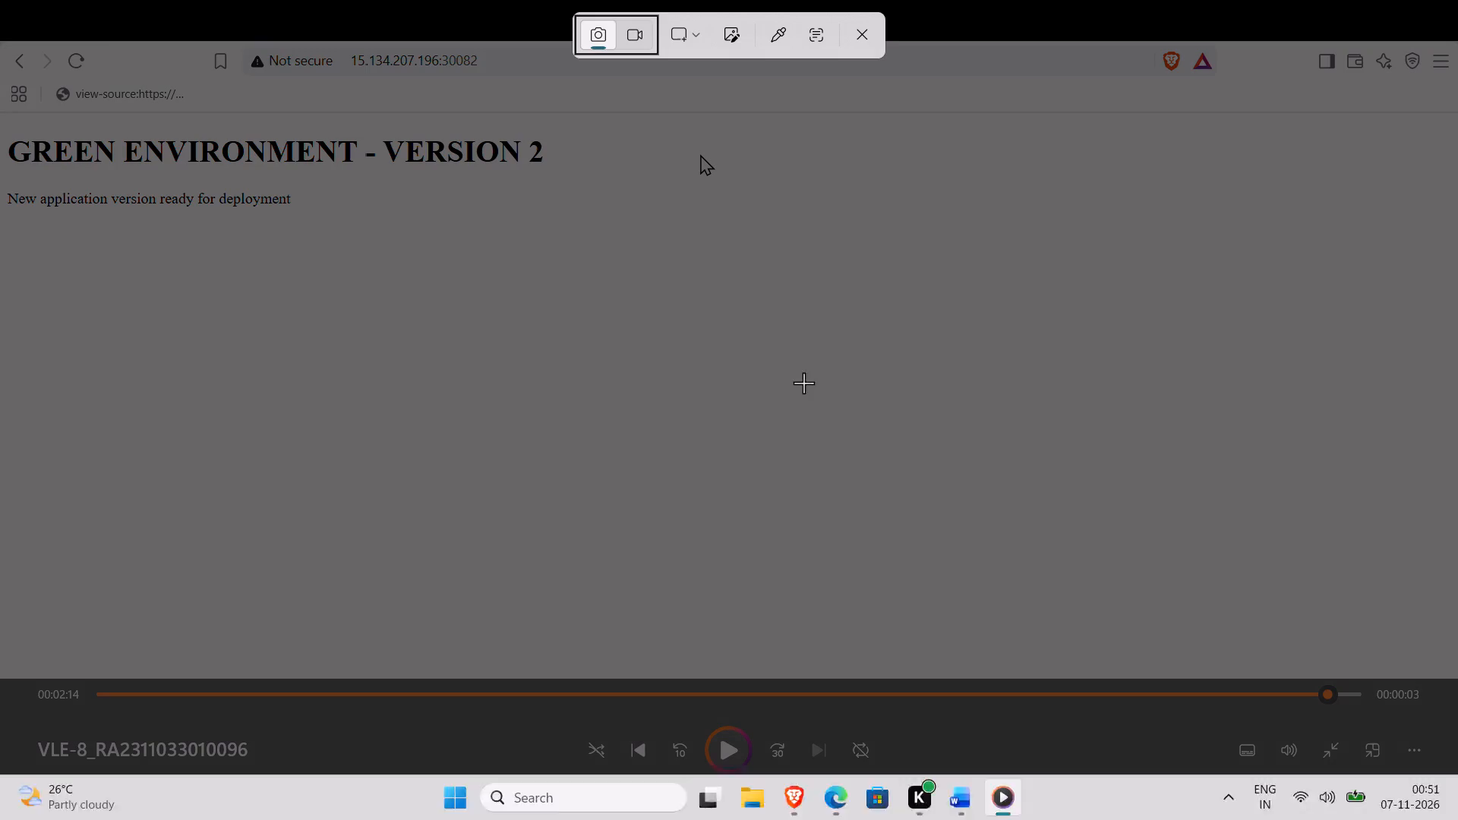
pyautogui.moveTo(0, 39); pyautogui.dragTo(1038, 557)
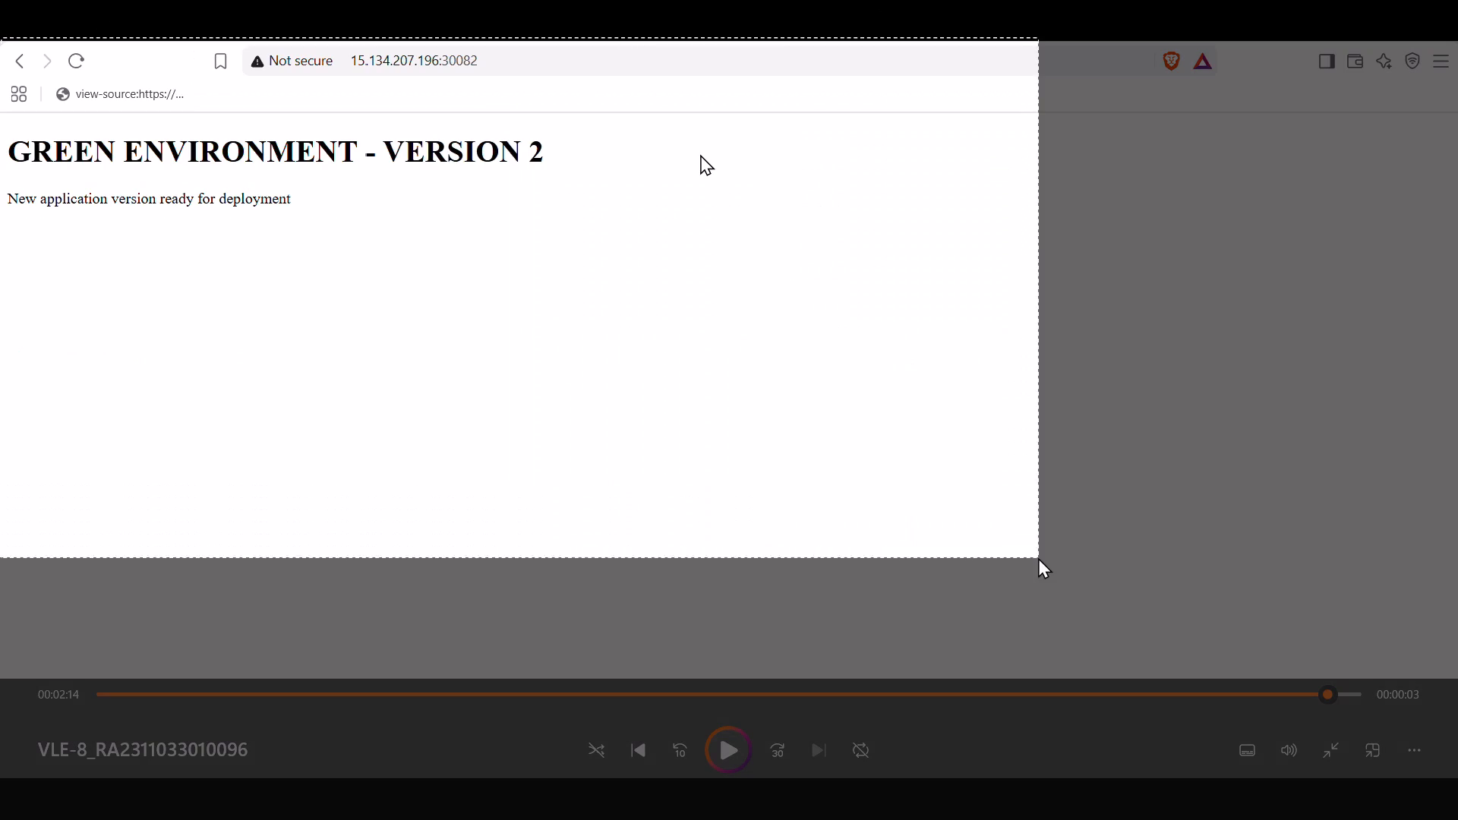
pyautogui.moveTo(1038, 557); pyautogui.dragTo(1457, 582)
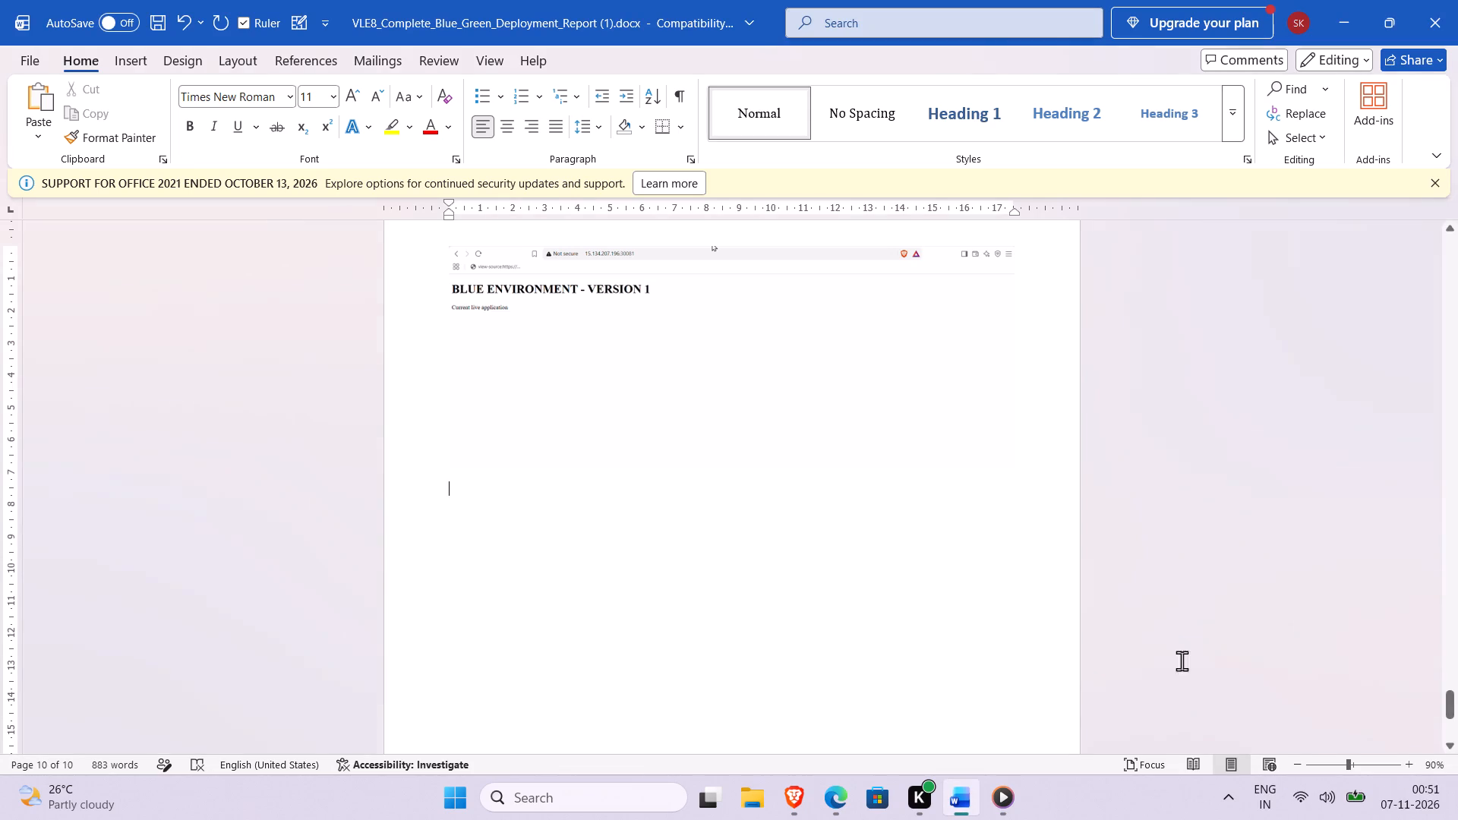
# In the Word report, paste the GREEN ENVIRONMENT - VERSION 2 snip on the blank line below the Blue environment browser screenshot.
pyautogui.hotkey('ctrl', 'v')
pyautogui.scroll(-1, 533, 567)
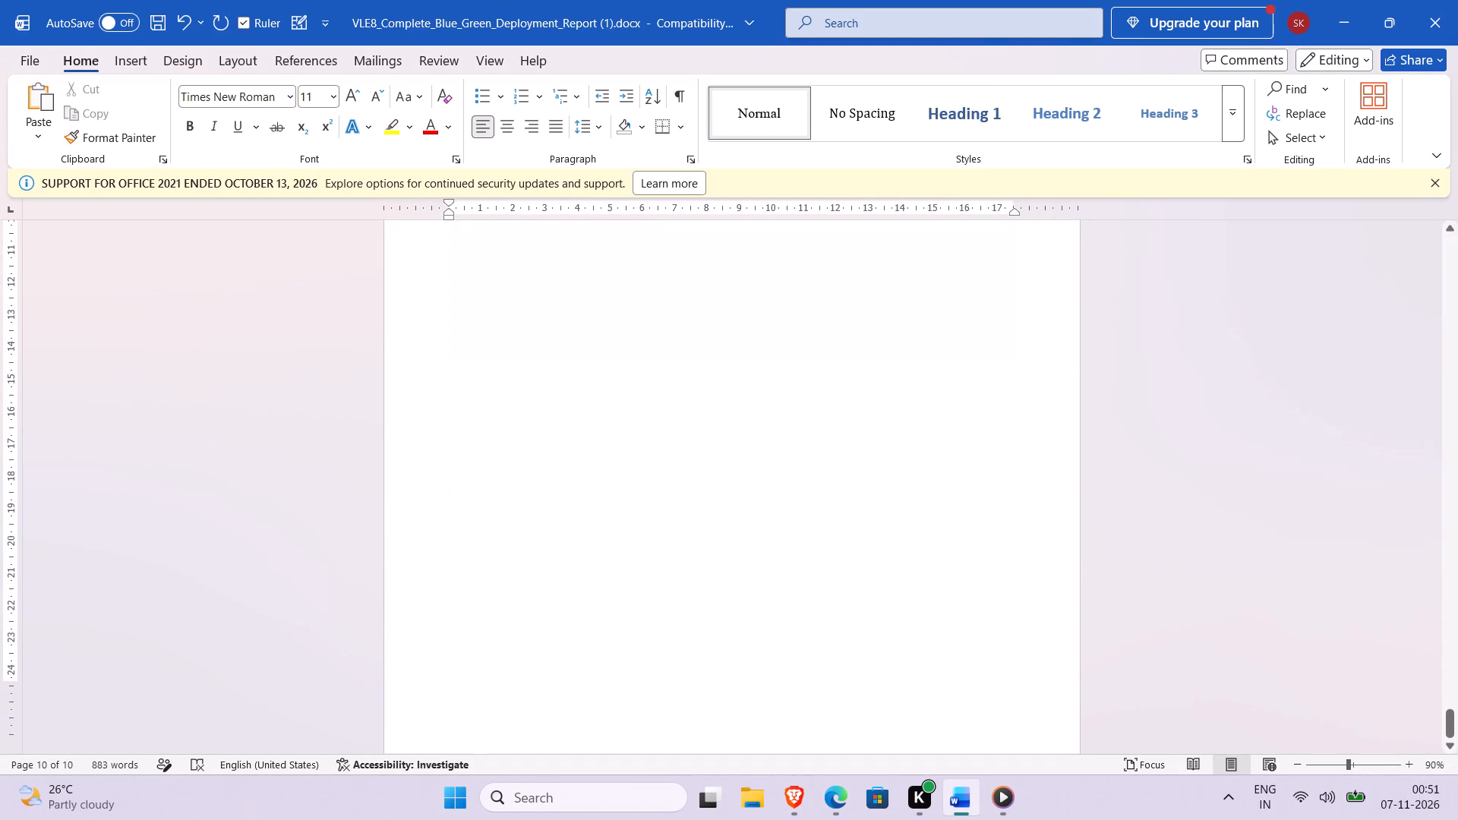
pyautogui.scroll(-1, 533, 567)
# Review the report from the pasted screenshots back to the title page, and examine sections 3 and 4 with their screenshot captions.
pyautogui.scroll(4, 533, 567)
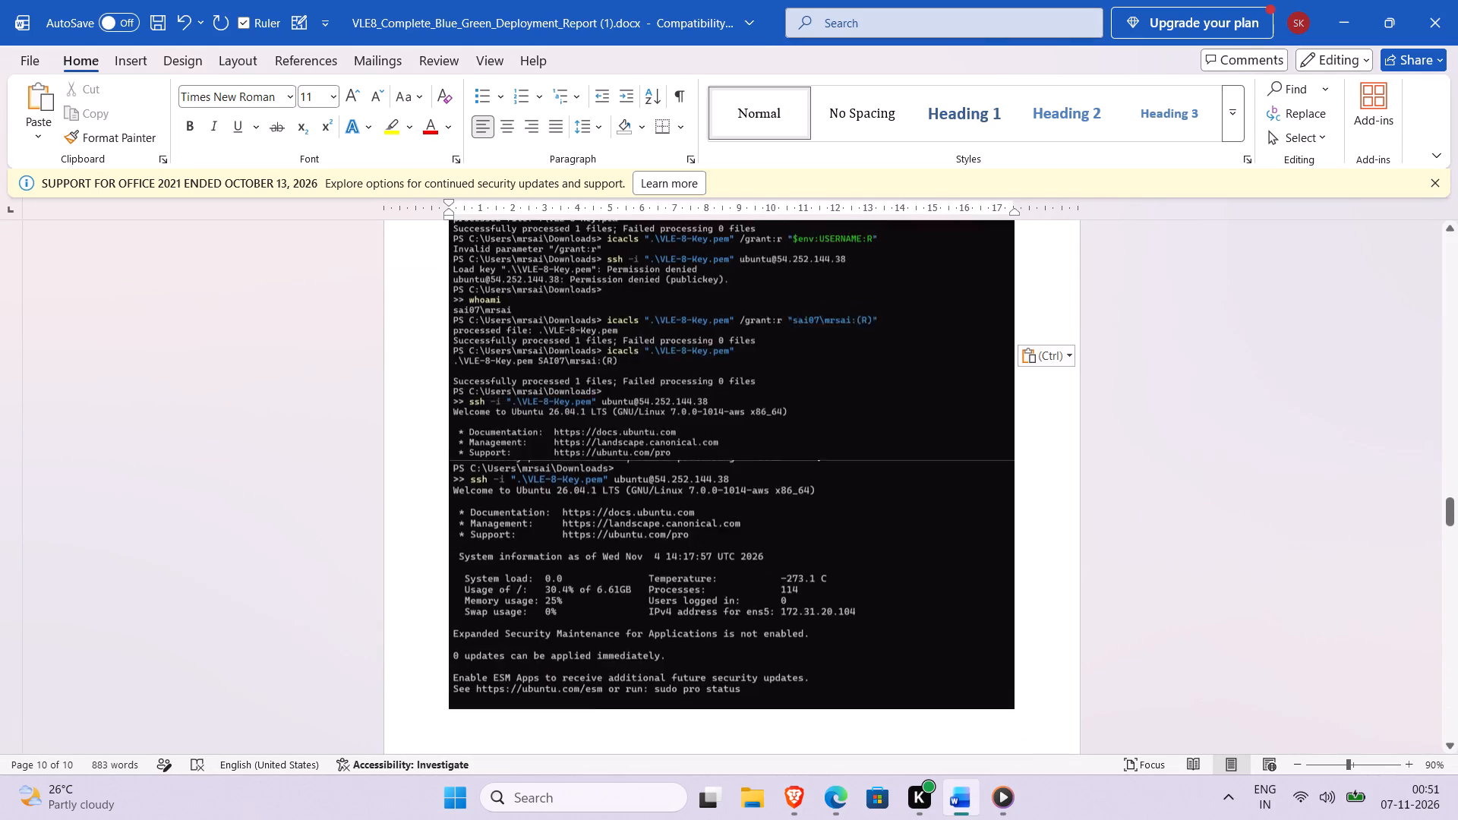
pyautogui.scroll(4, 533, 567)
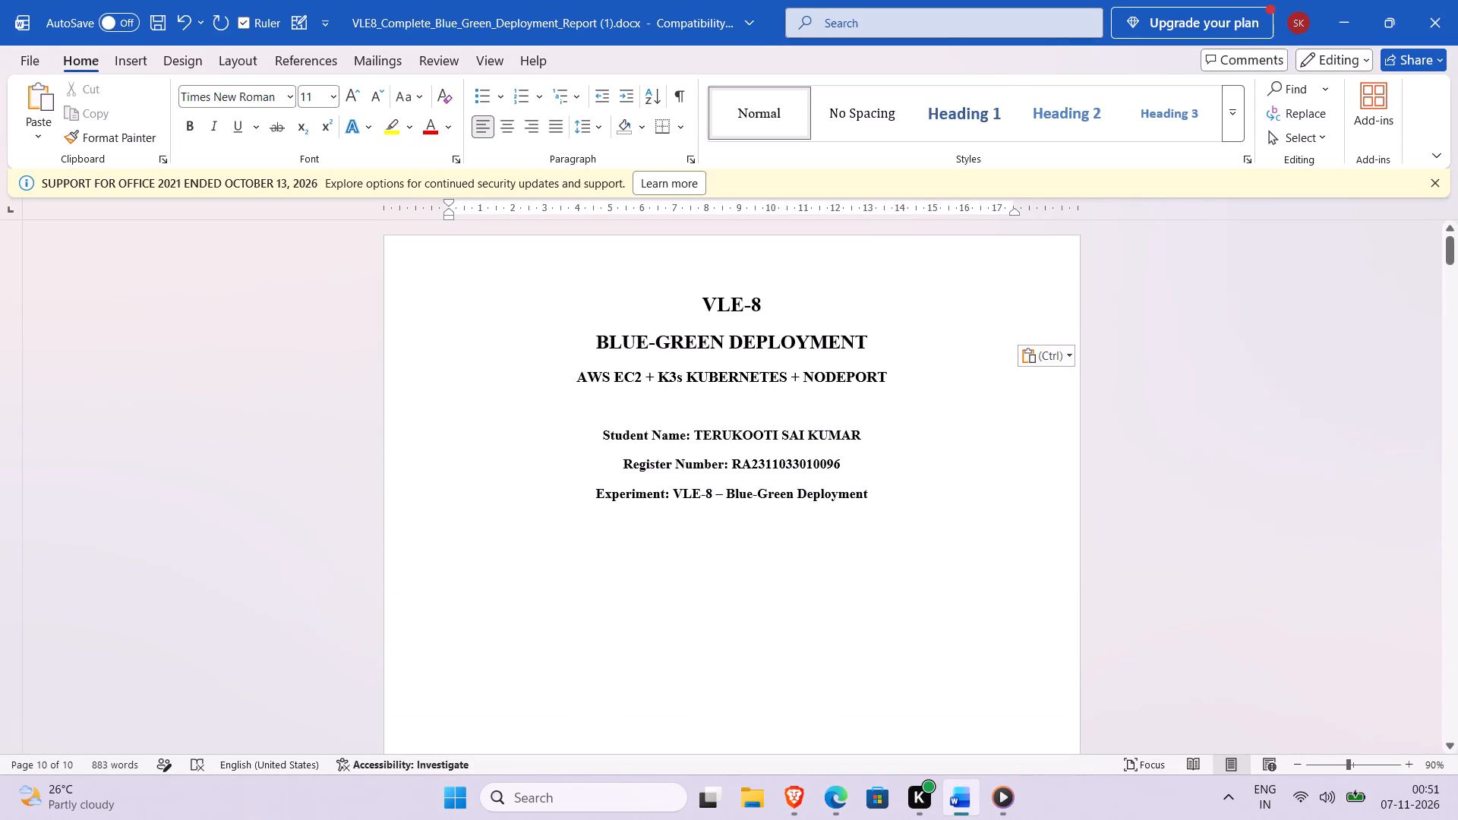
pyautogui.scroll(-2, 533, 567)
pyautogui.scroll(1, 533, 567)
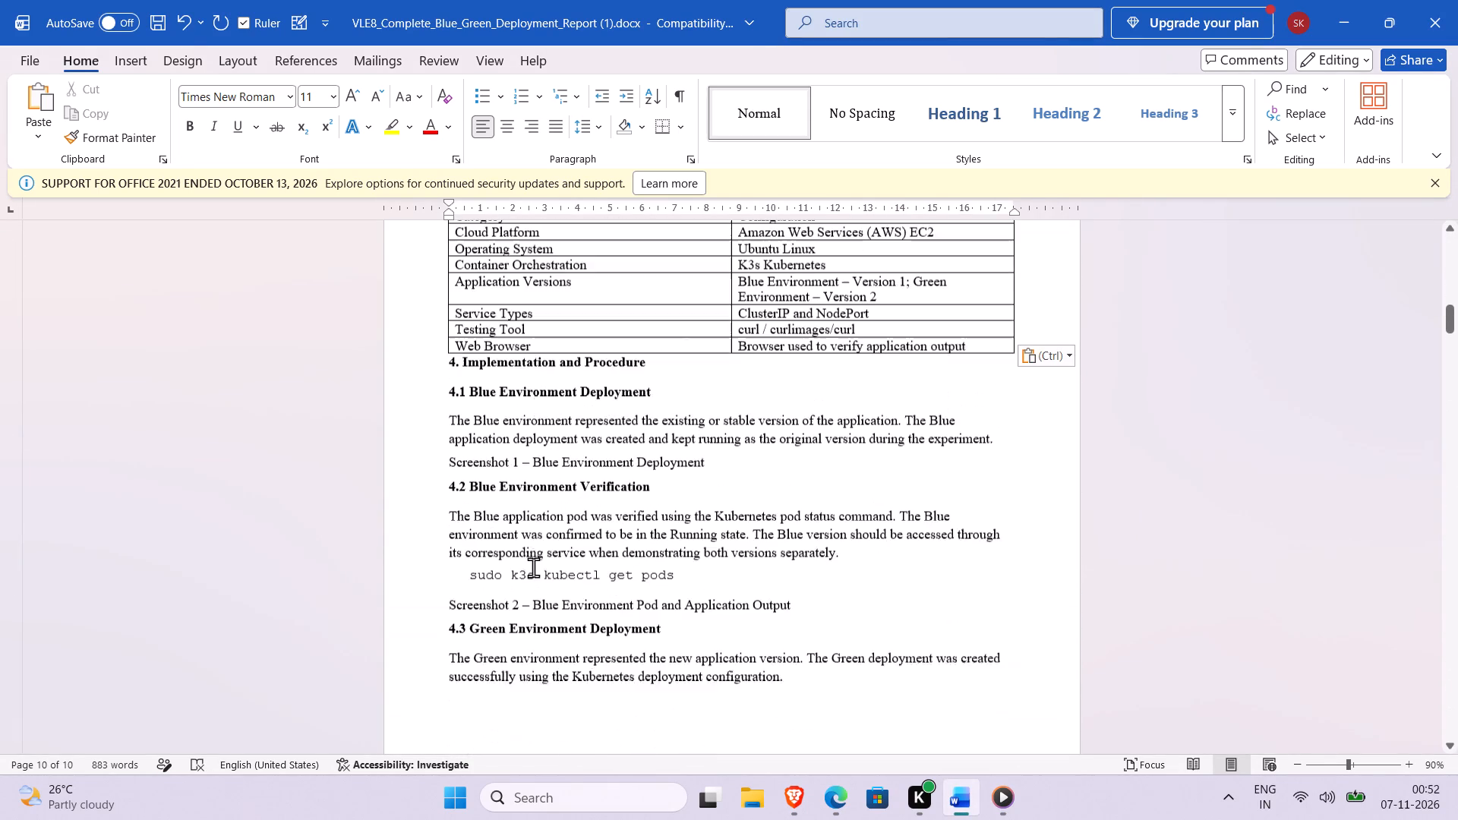
pyautogui.scroll(1, 533, 567)
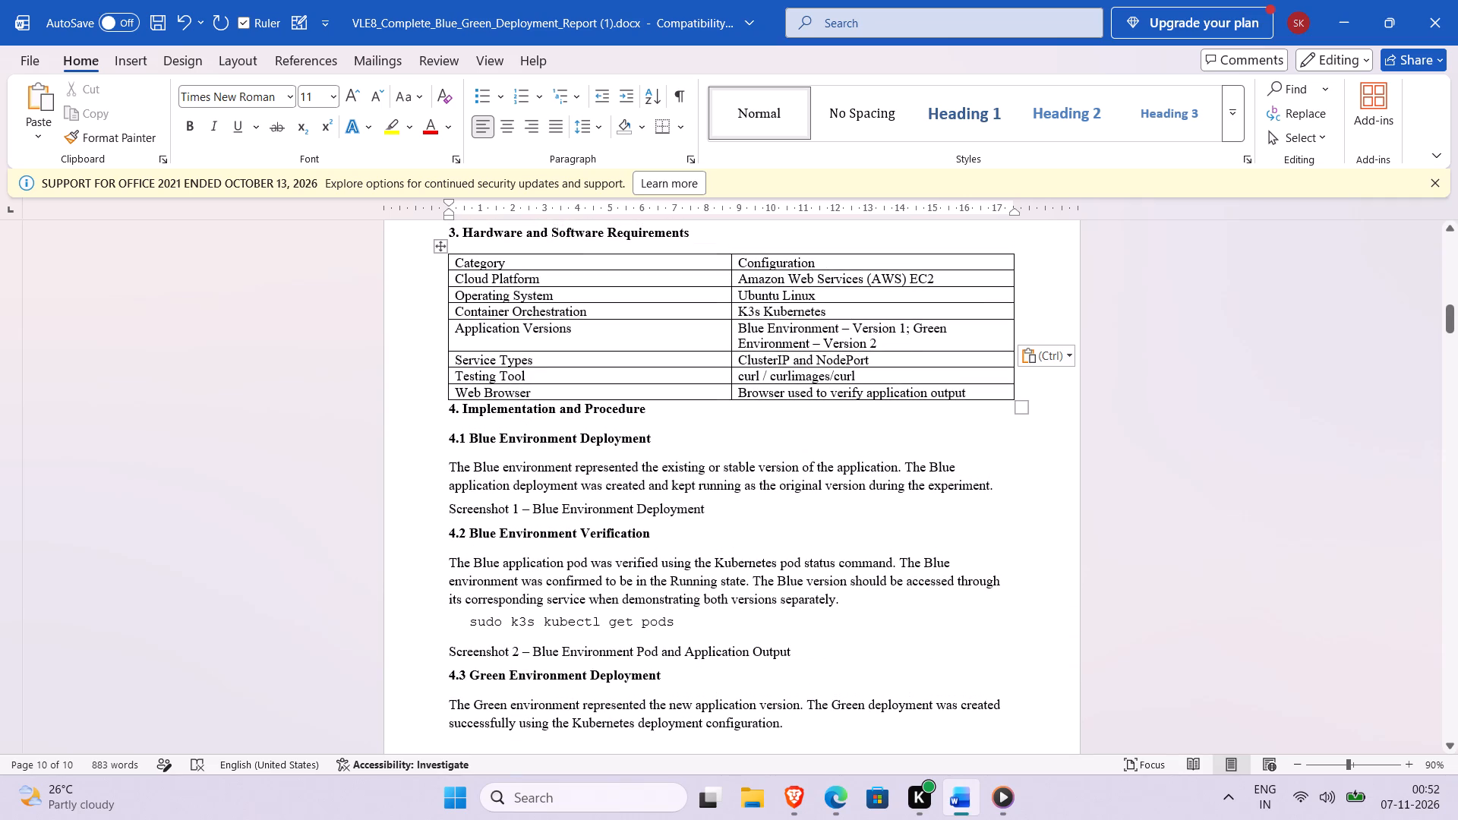
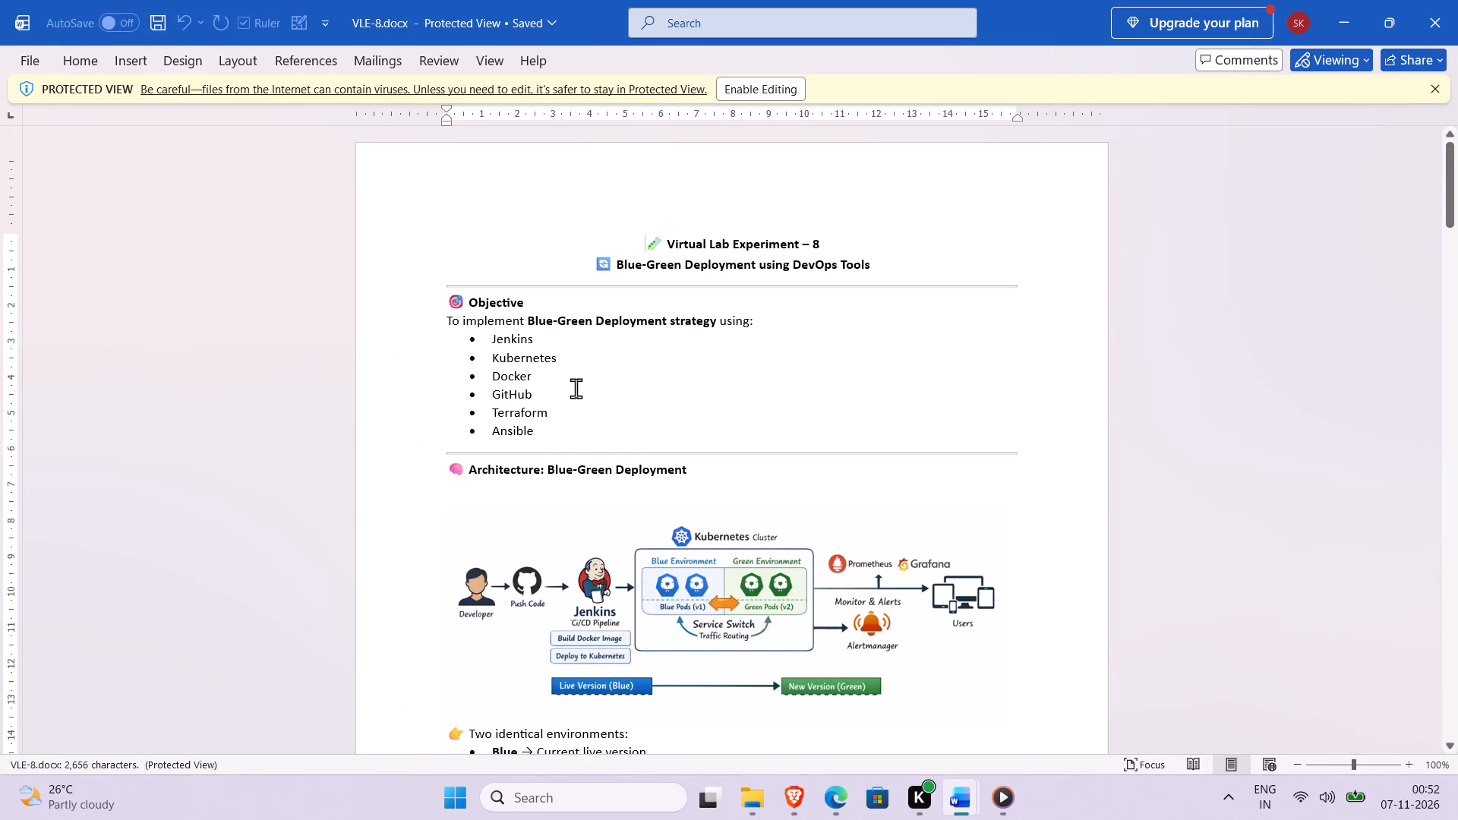
# Examine the VLE-8.docx lab sheet through the Jenkins pipeline, traffic switch, rollback and Expected Output sections, and close it.
pyautogui.scroll(-7, 576, 388)
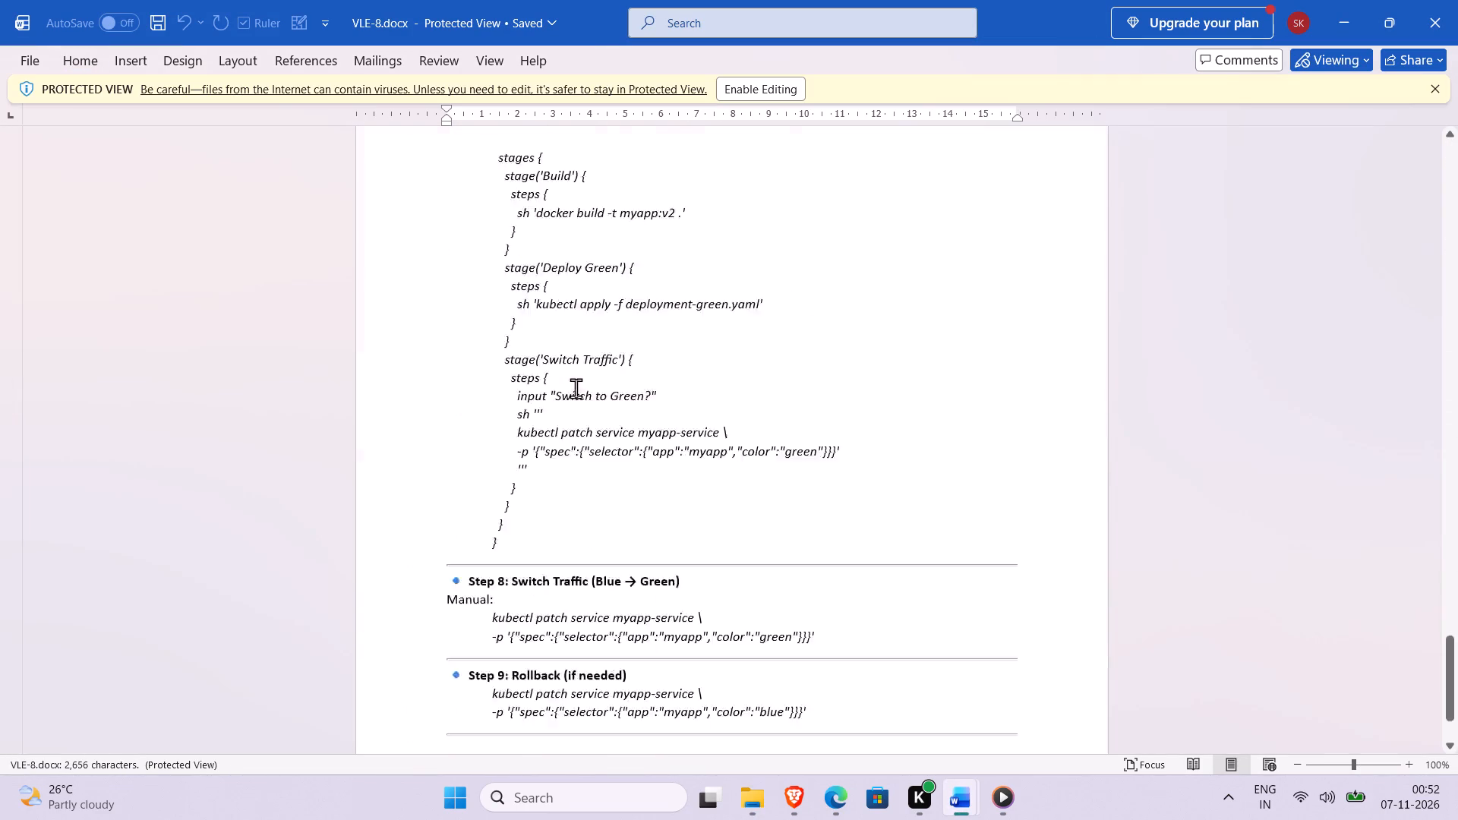
pyautogui.scroll(-1, 576, 388)
pyautogui.scroll(1, 576, 388)
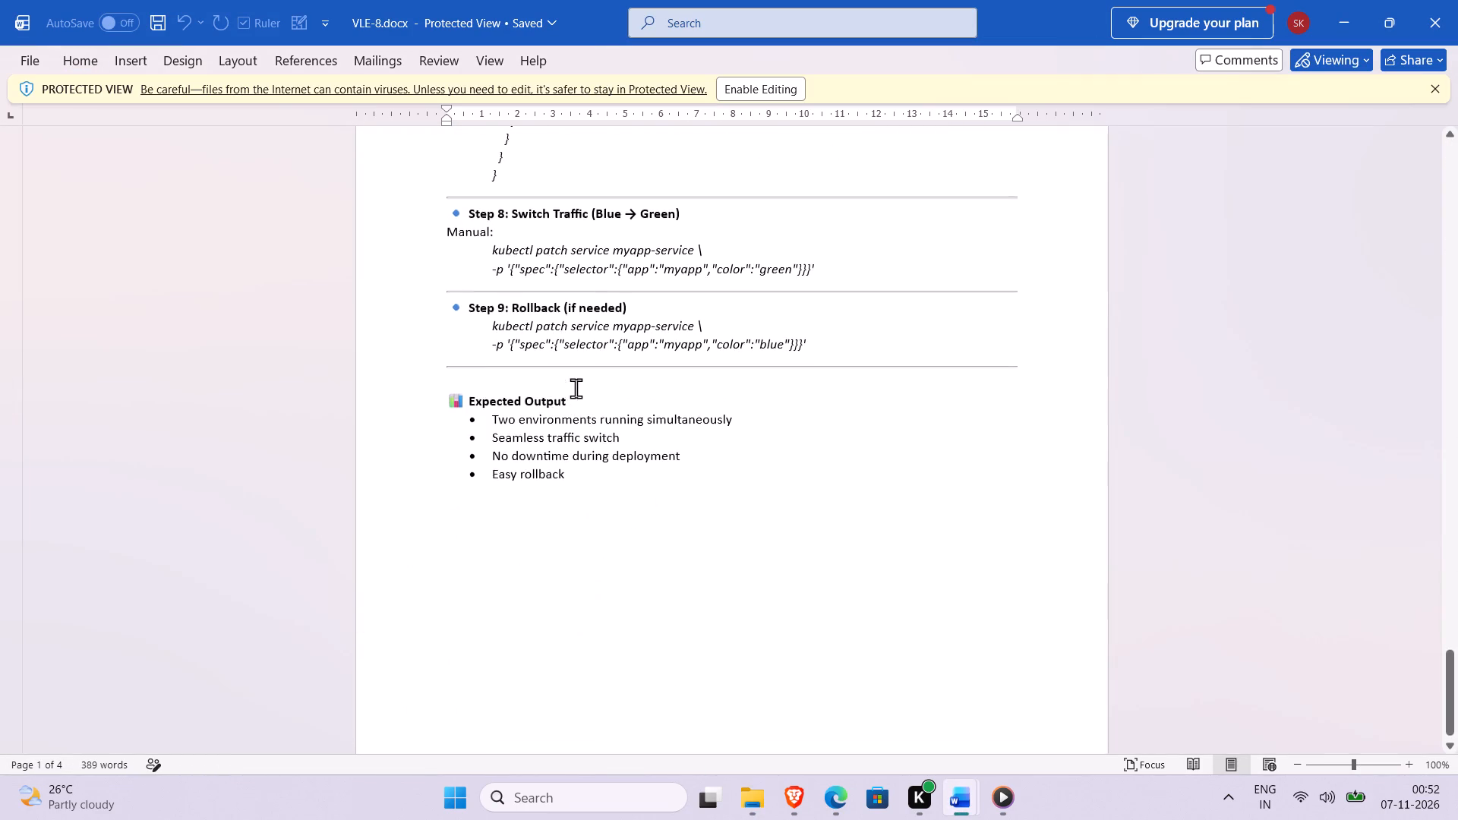
pyautogui.scroll(2, 576, 388)
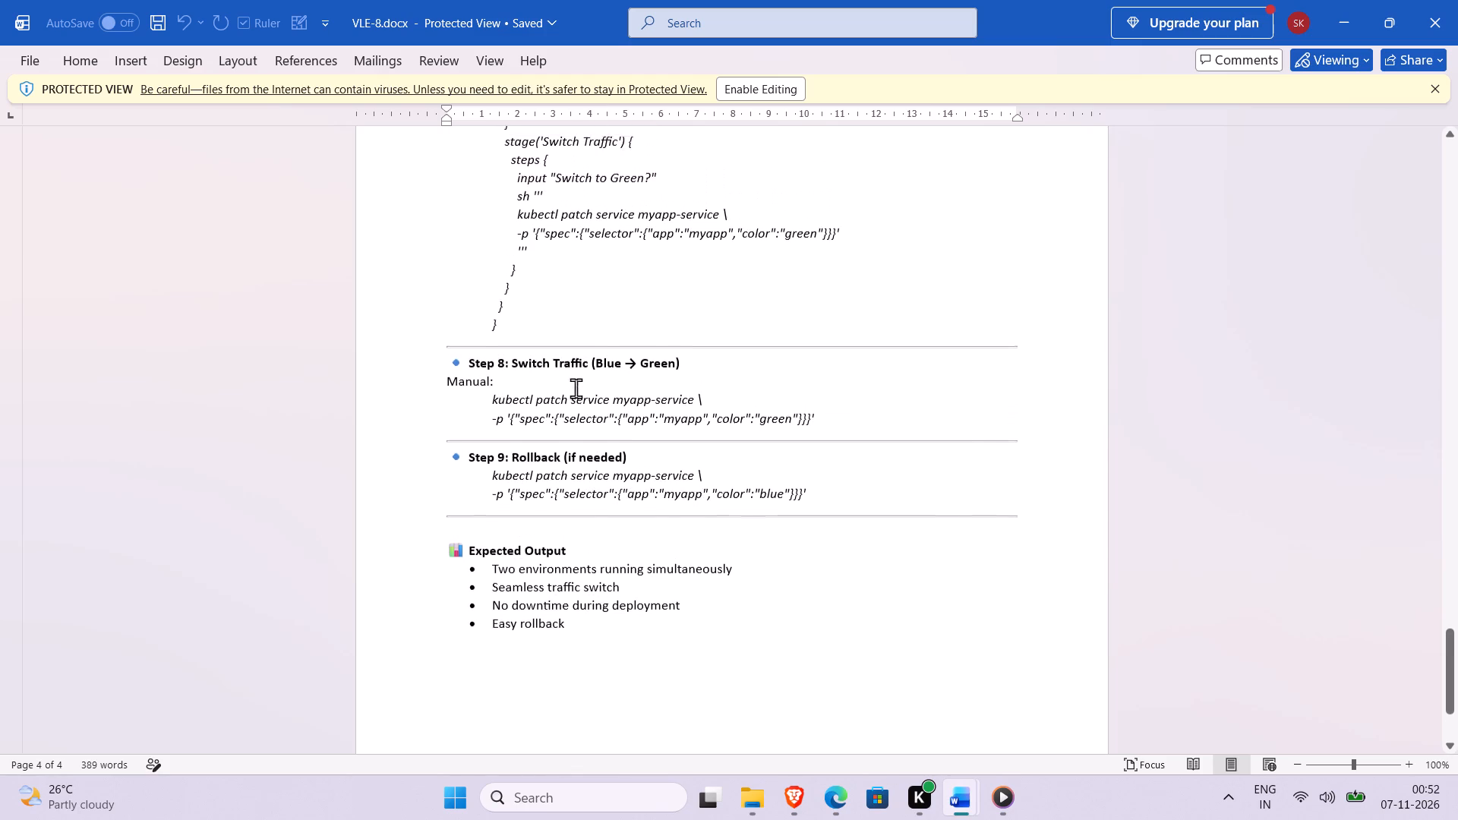
pyautogui.scroll(2, 576, 388)
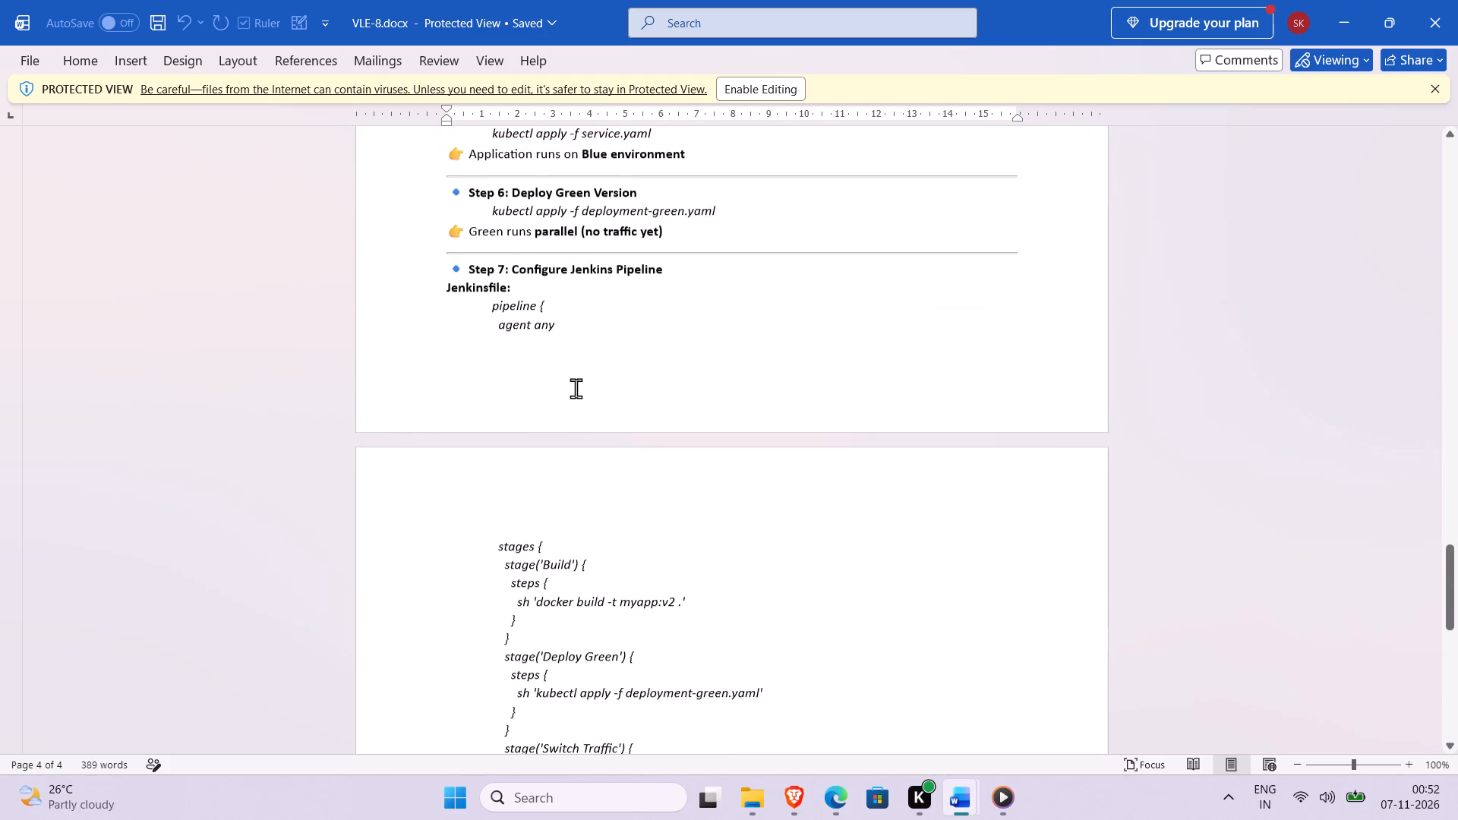
pyautogui.scroll(1, 576, 388)
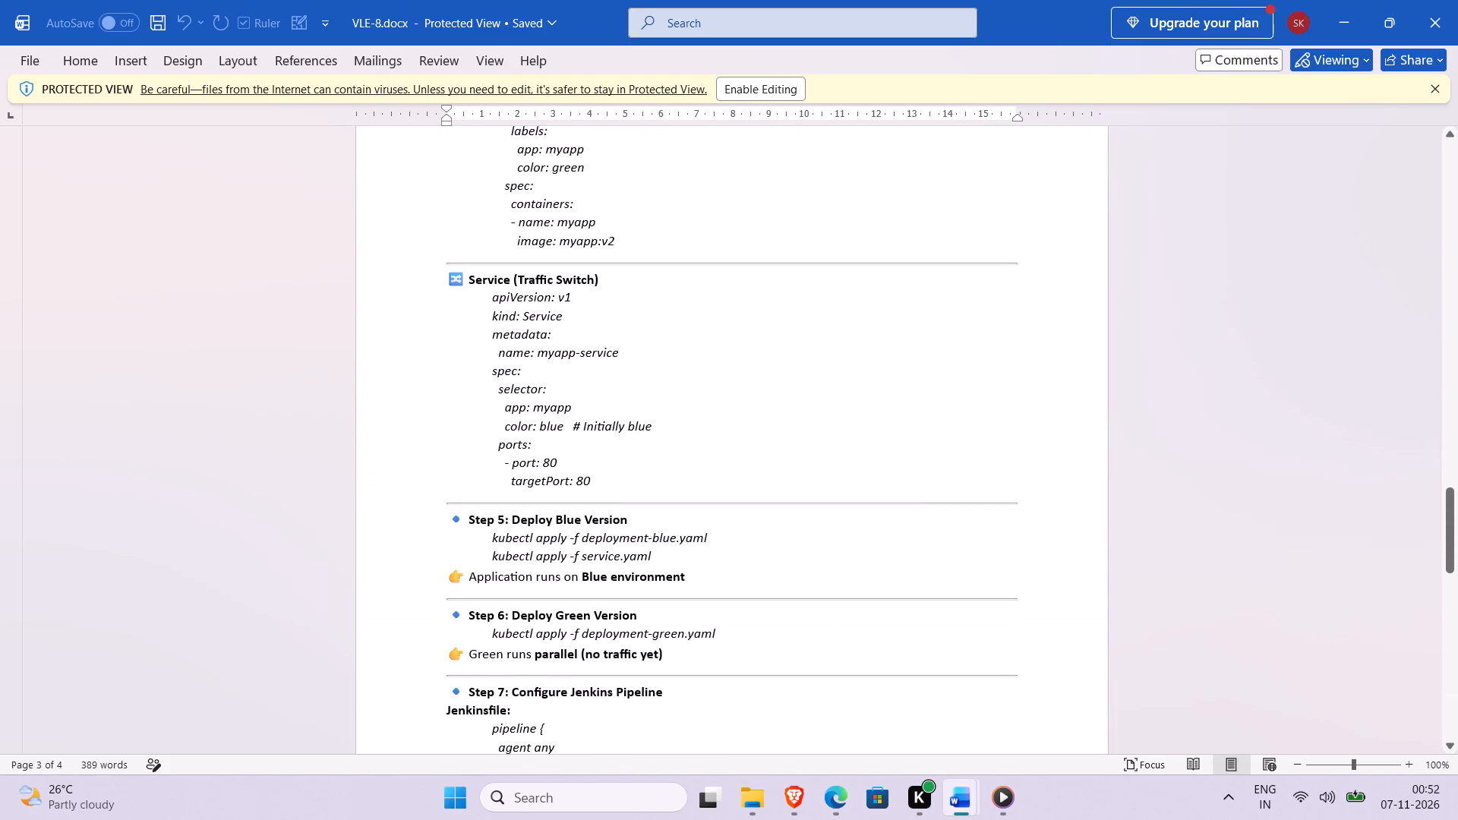
pyautogui.scroll(1, 576, 388)
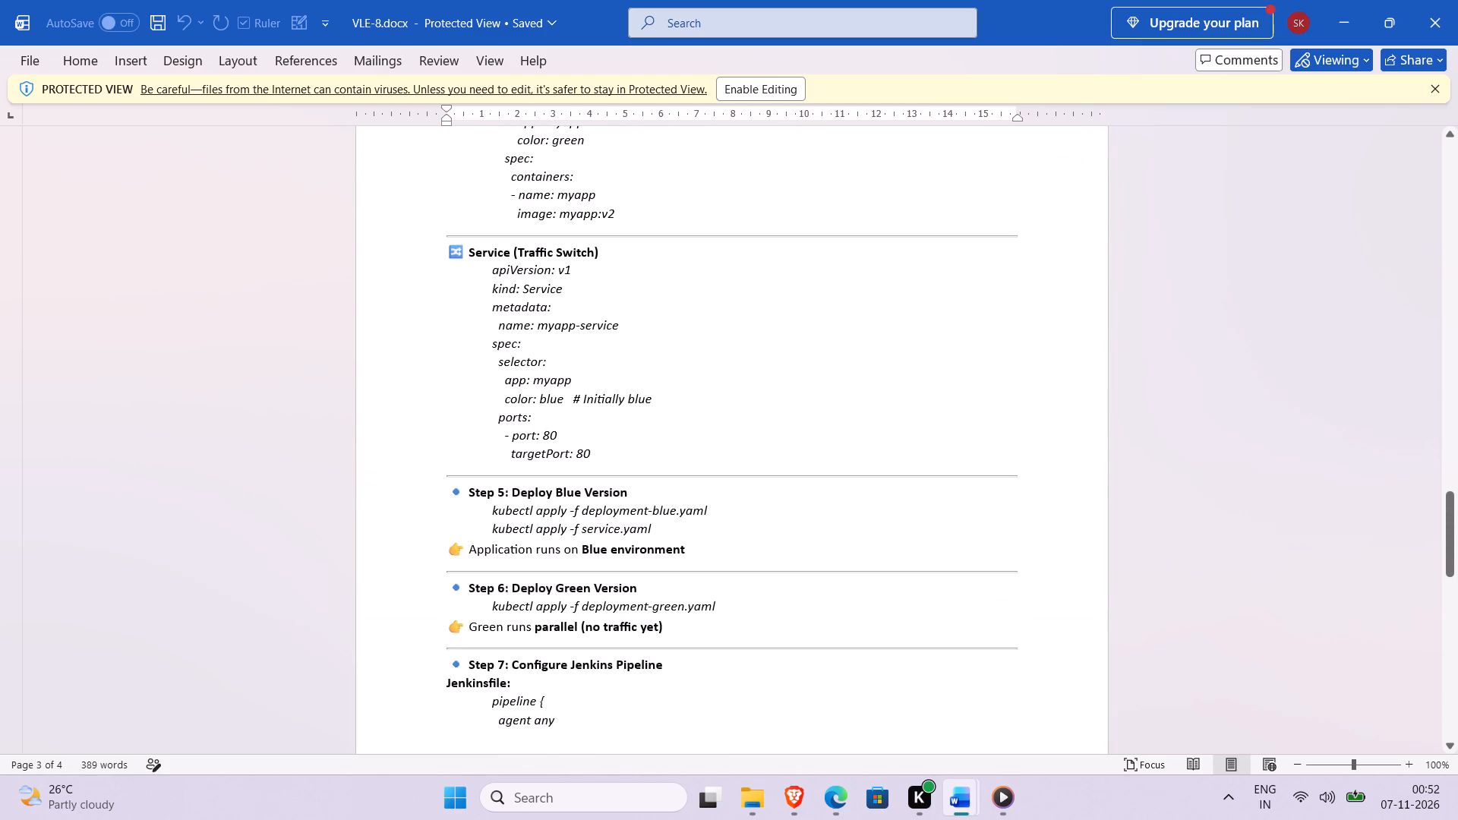
pyautogui.scroll(1, 576, 388)
pyautogui.click(1457, 0)
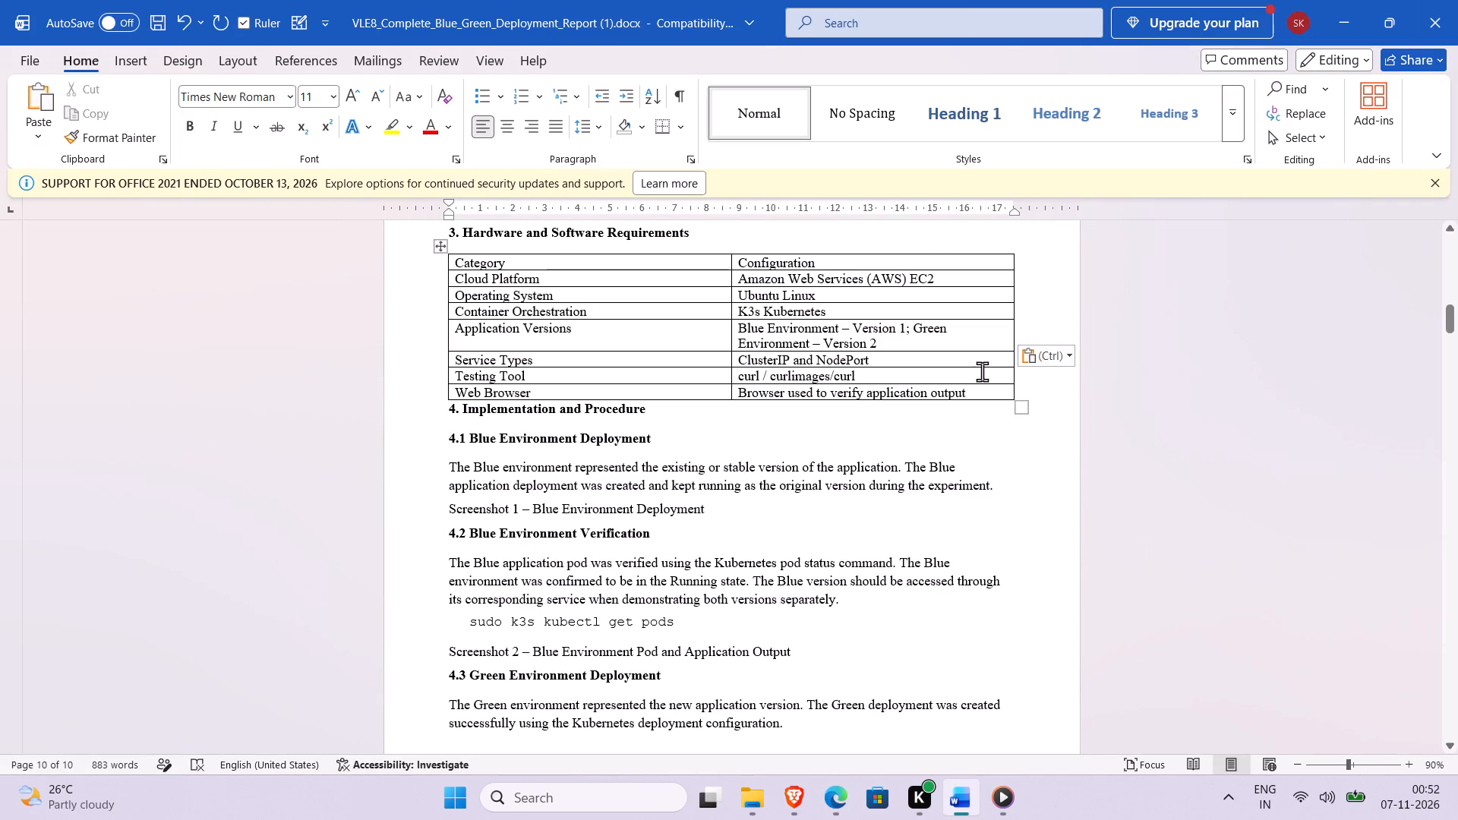
# Review the Blue-Green Deployment report from its title page through to the Green environment screenshot on the last page.
pyautogui.scroll(4, 982, 371)
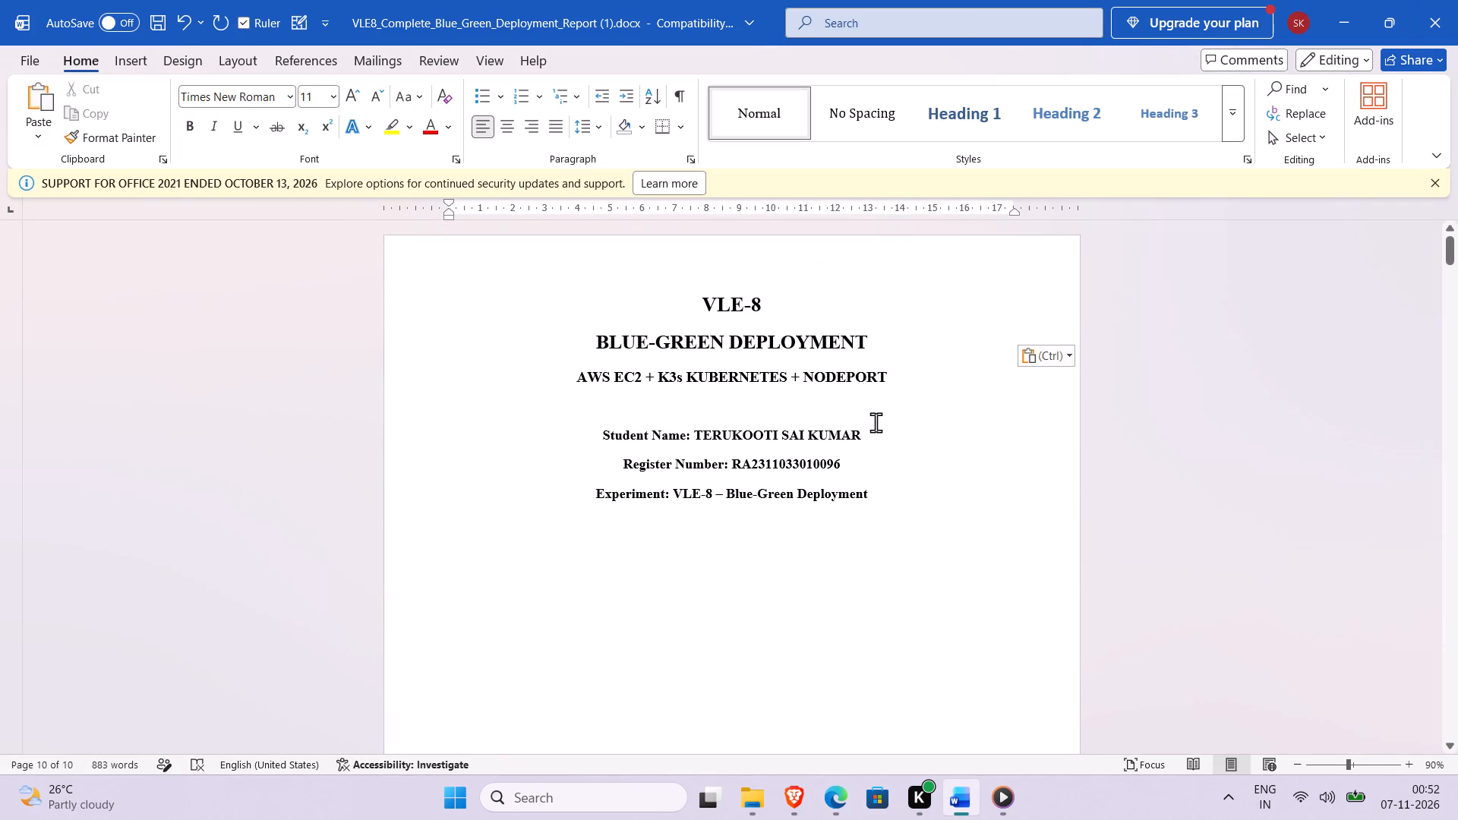
pyautogui.scroll(-1, 876, 422)
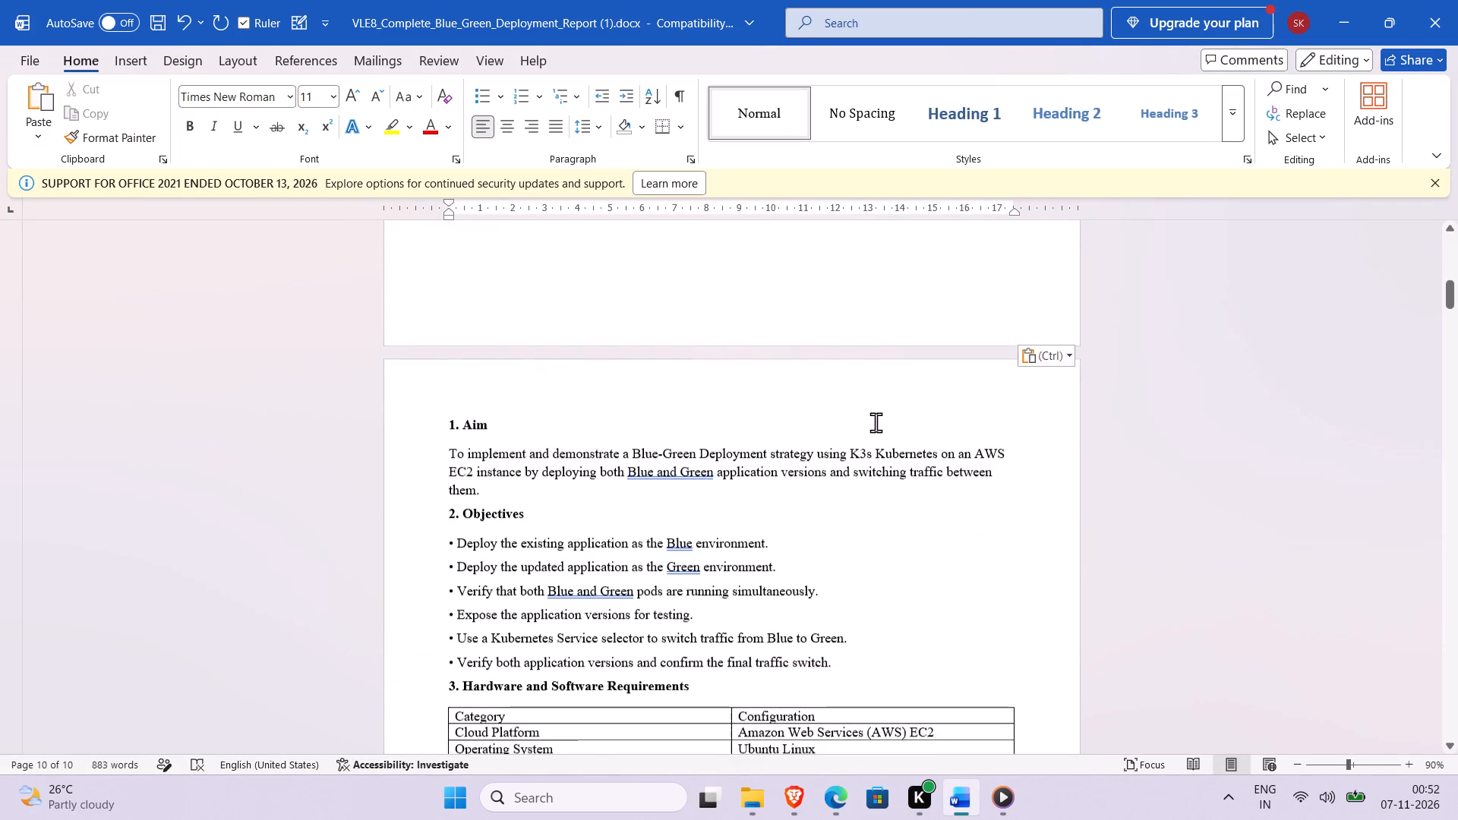
pyautogui.scroll(-3, 876, 422)
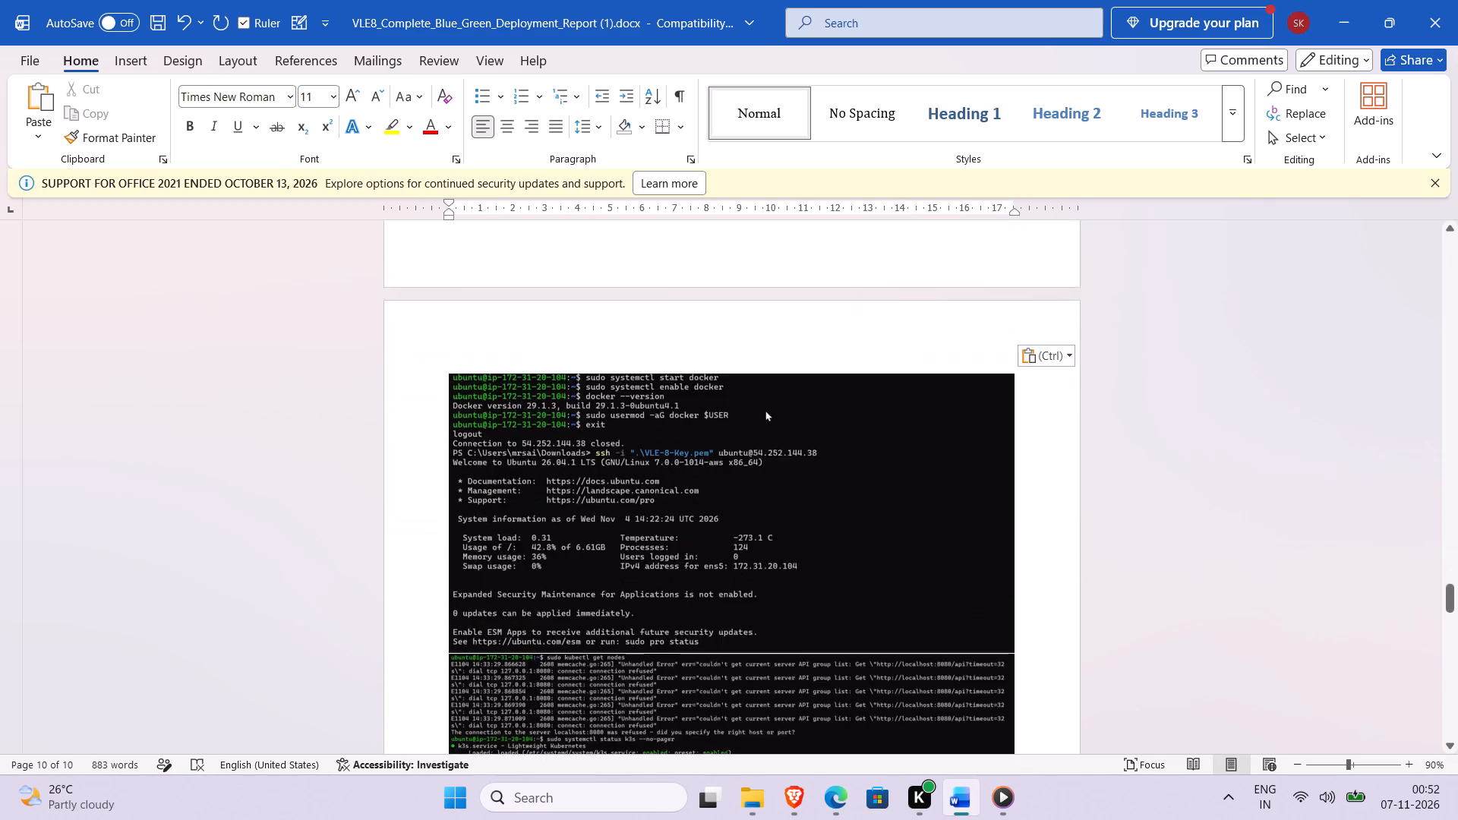
pyautogui.scroll(-3, 876, 422)
pyautogui.scroll(2, 876, 422)
pyautogui.scroll(-1, 876, 422)
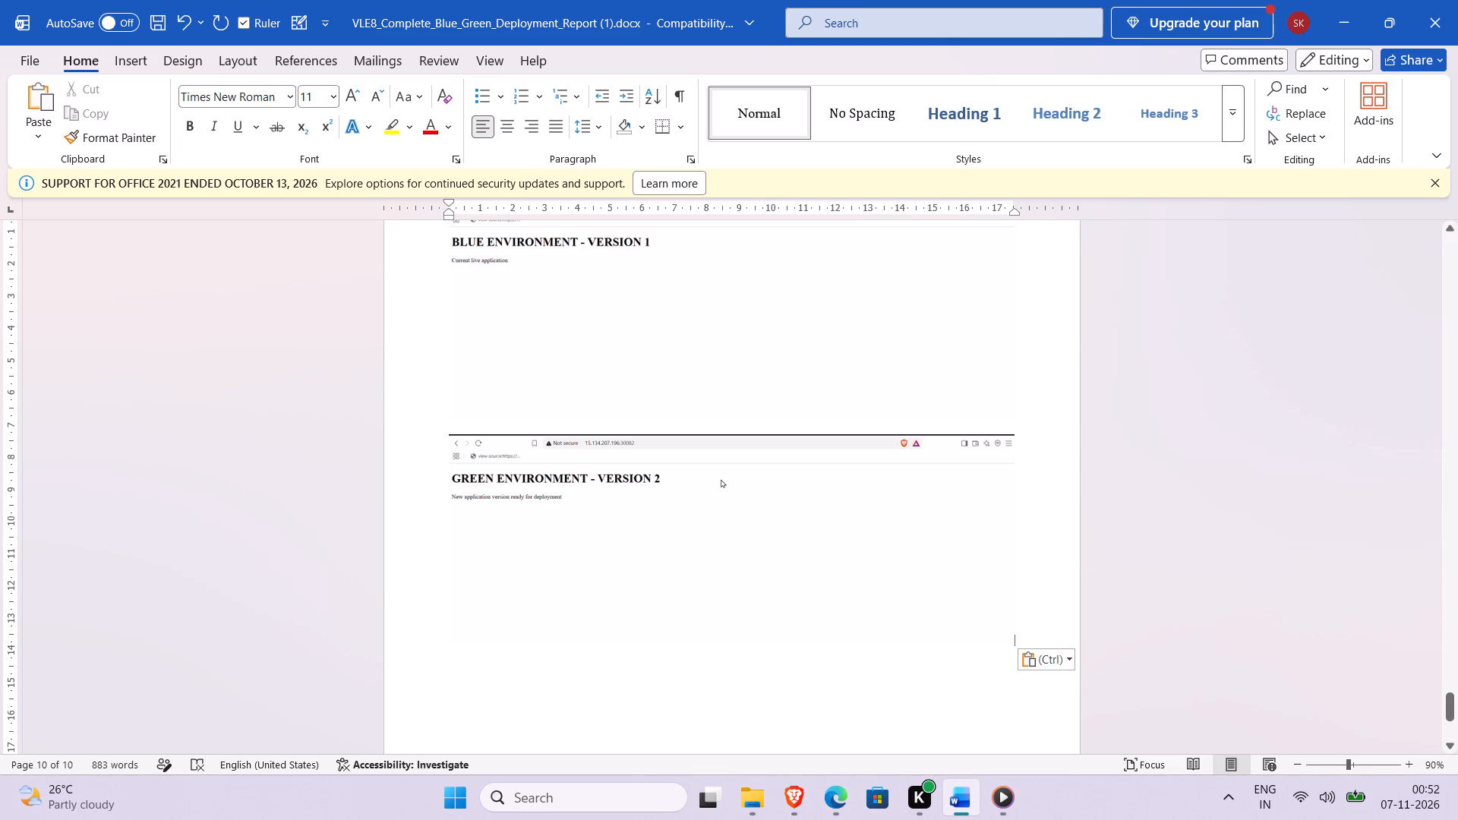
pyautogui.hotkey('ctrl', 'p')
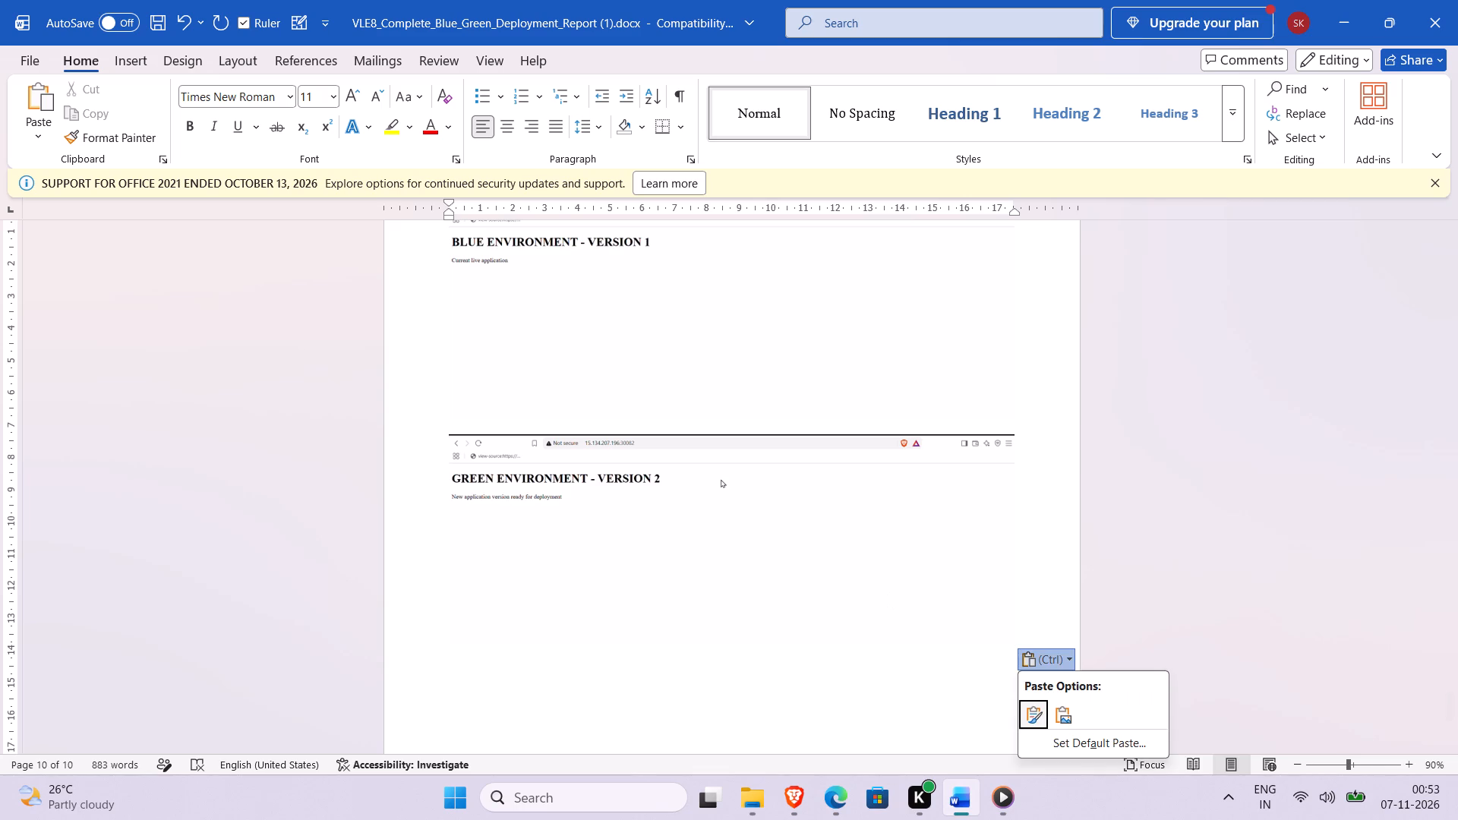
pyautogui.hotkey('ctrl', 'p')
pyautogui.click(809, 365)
# Save the completed Blue-Green Deployment report document.
pyautogui.scroll(4, 809, 365)
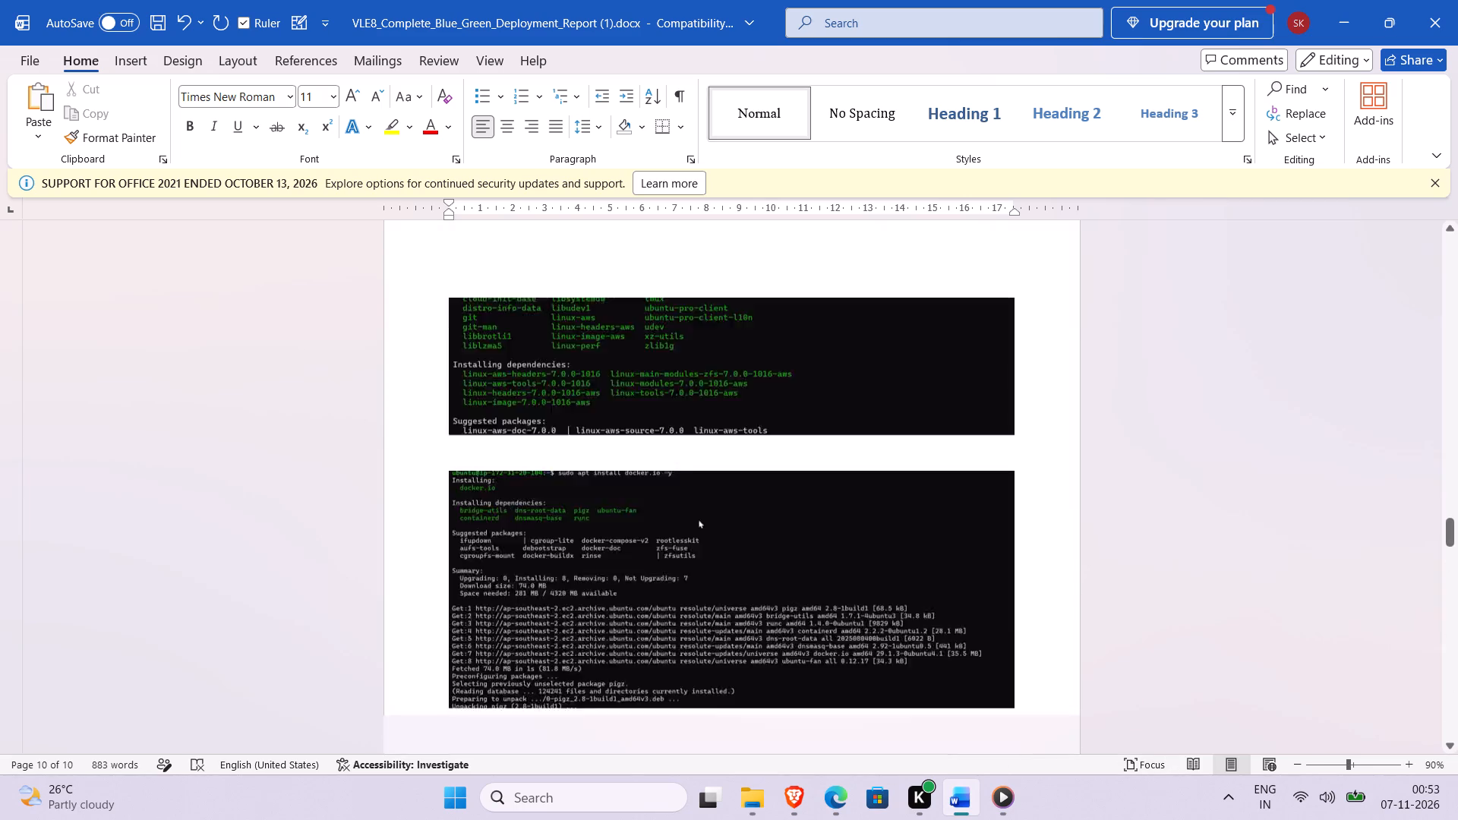
pyautogui.scroll(3, 809, 365)
pyautogui.hotkey('ctrl', 's')
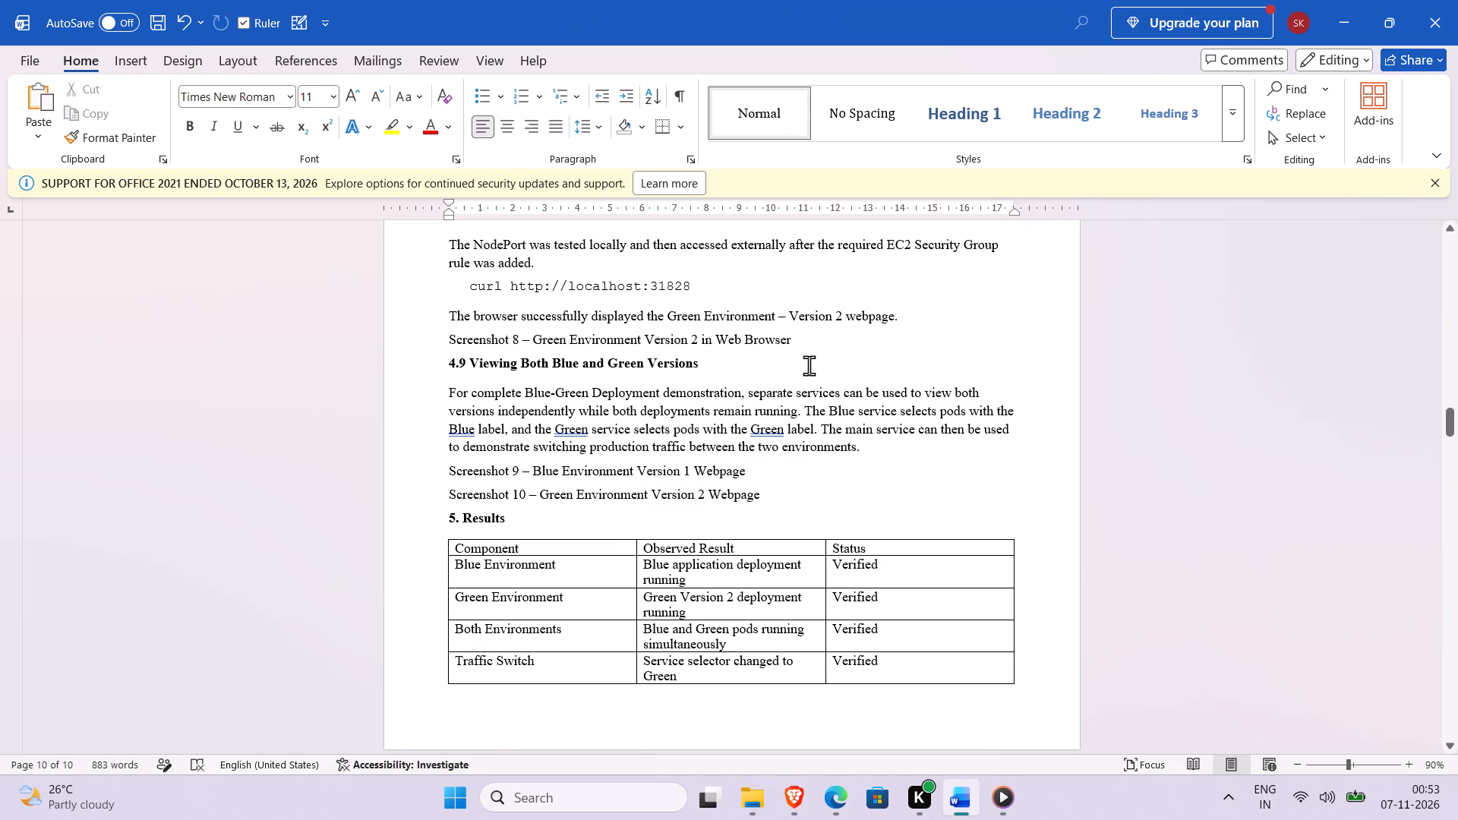
# Set up a copy of the report for saving in the Downloads folder with PDF as the file type.
pyautogui.hotkey('ctrl', 'p')
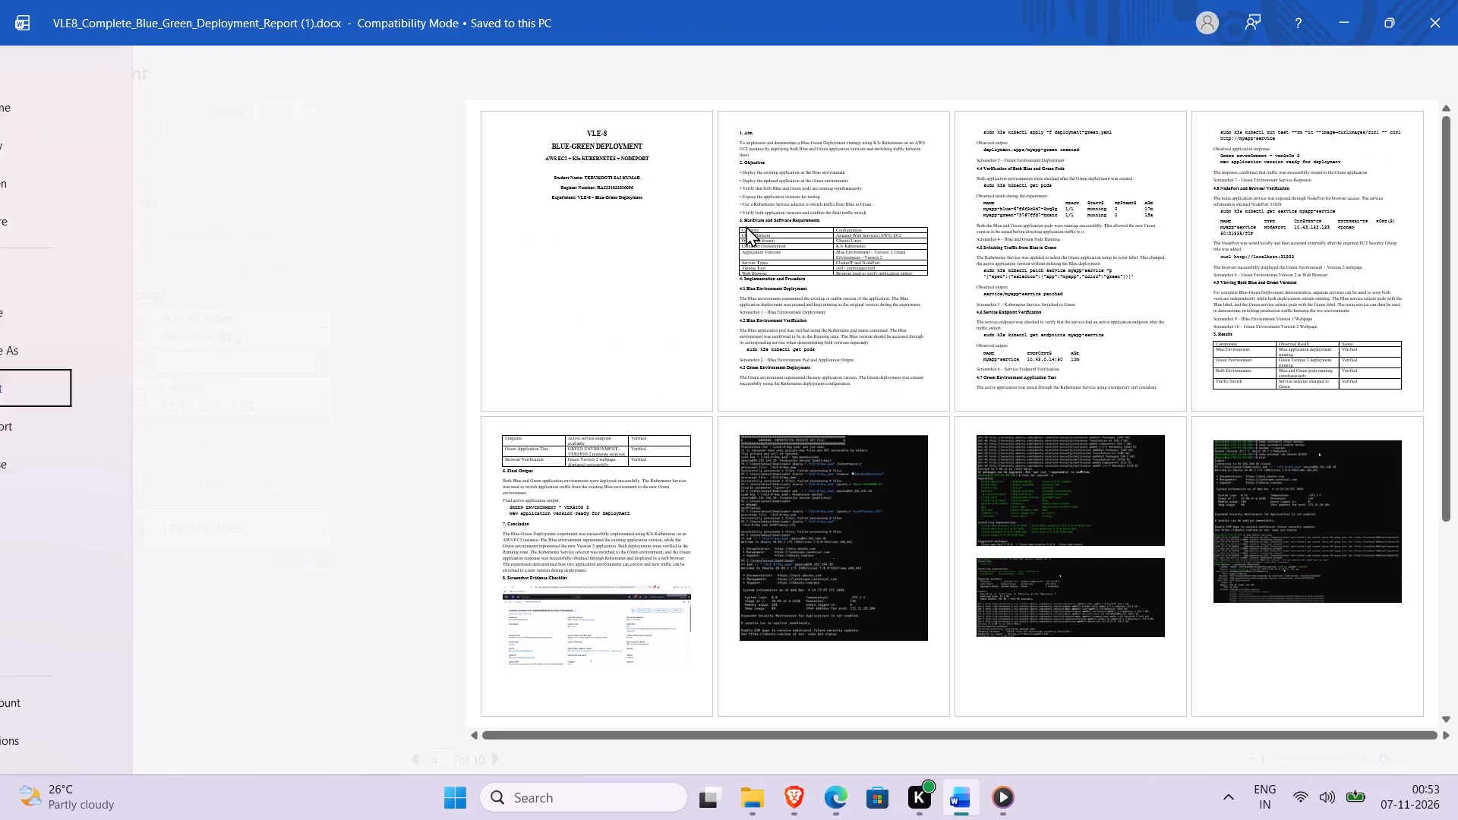
pyautogui.click(71, 341)
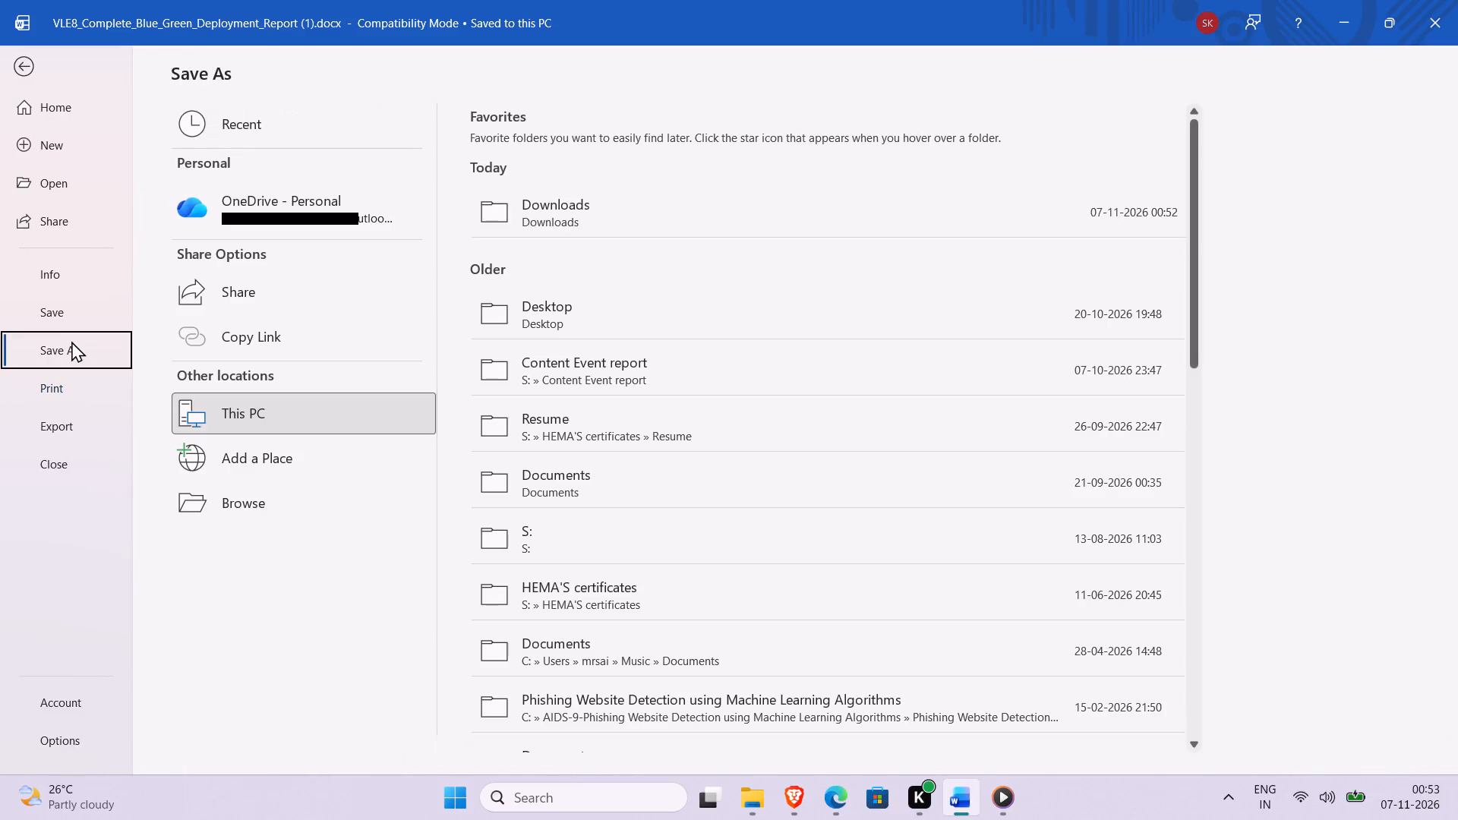
pyautogui.click(611, 210)
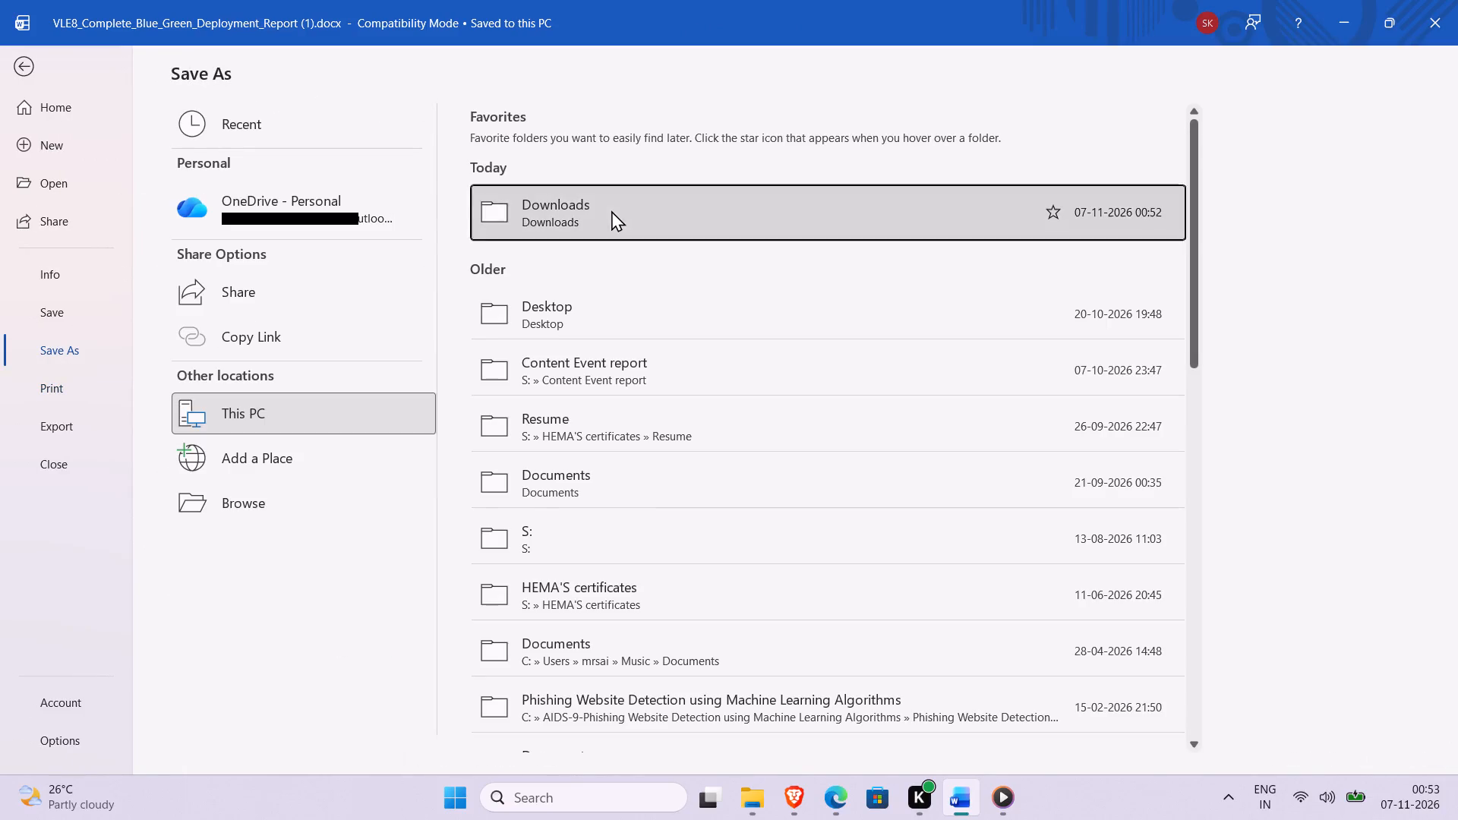
pyautogui.click(382, 345)
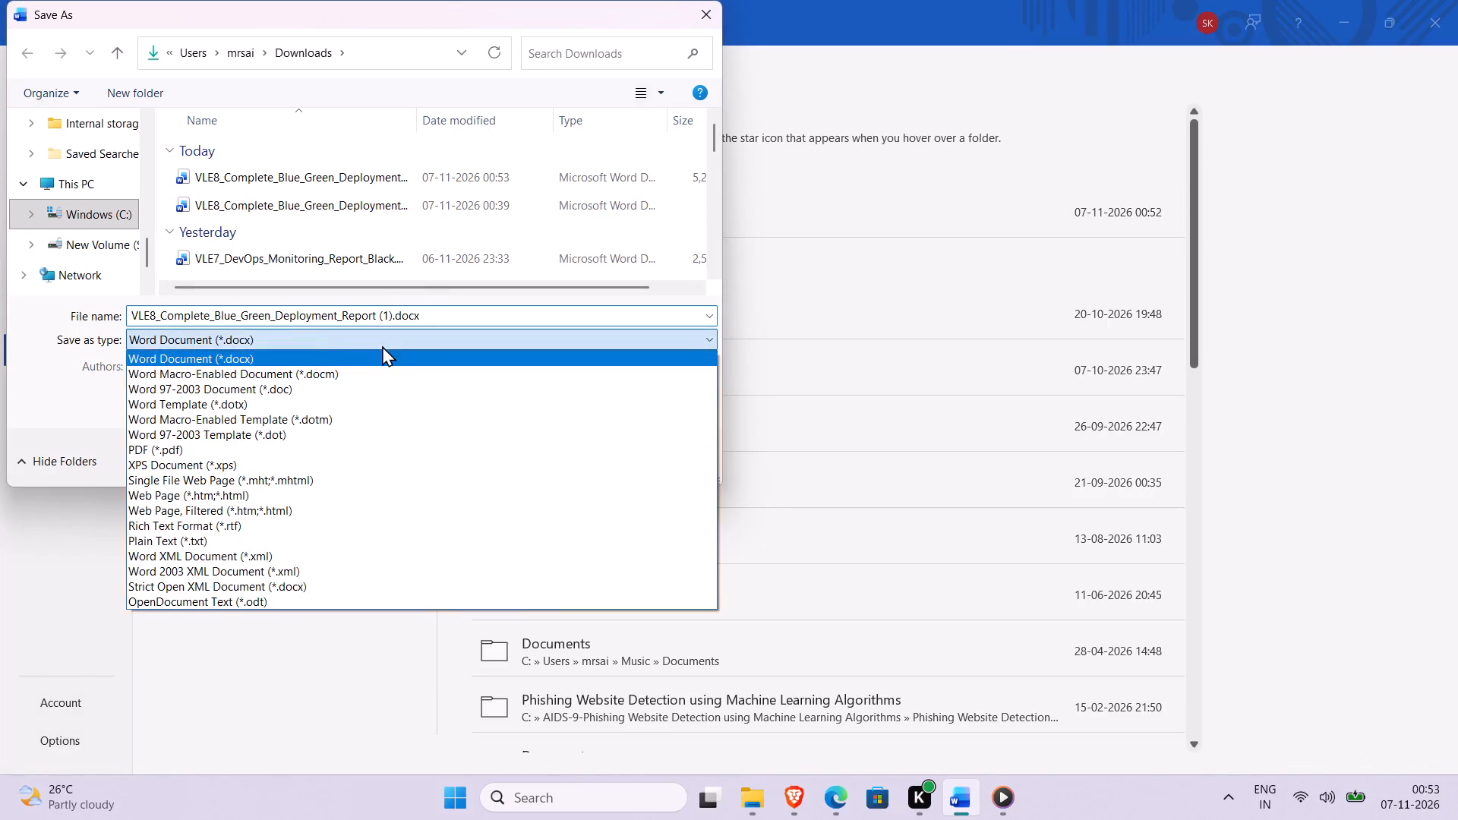
pyautogui.click(299, 442)
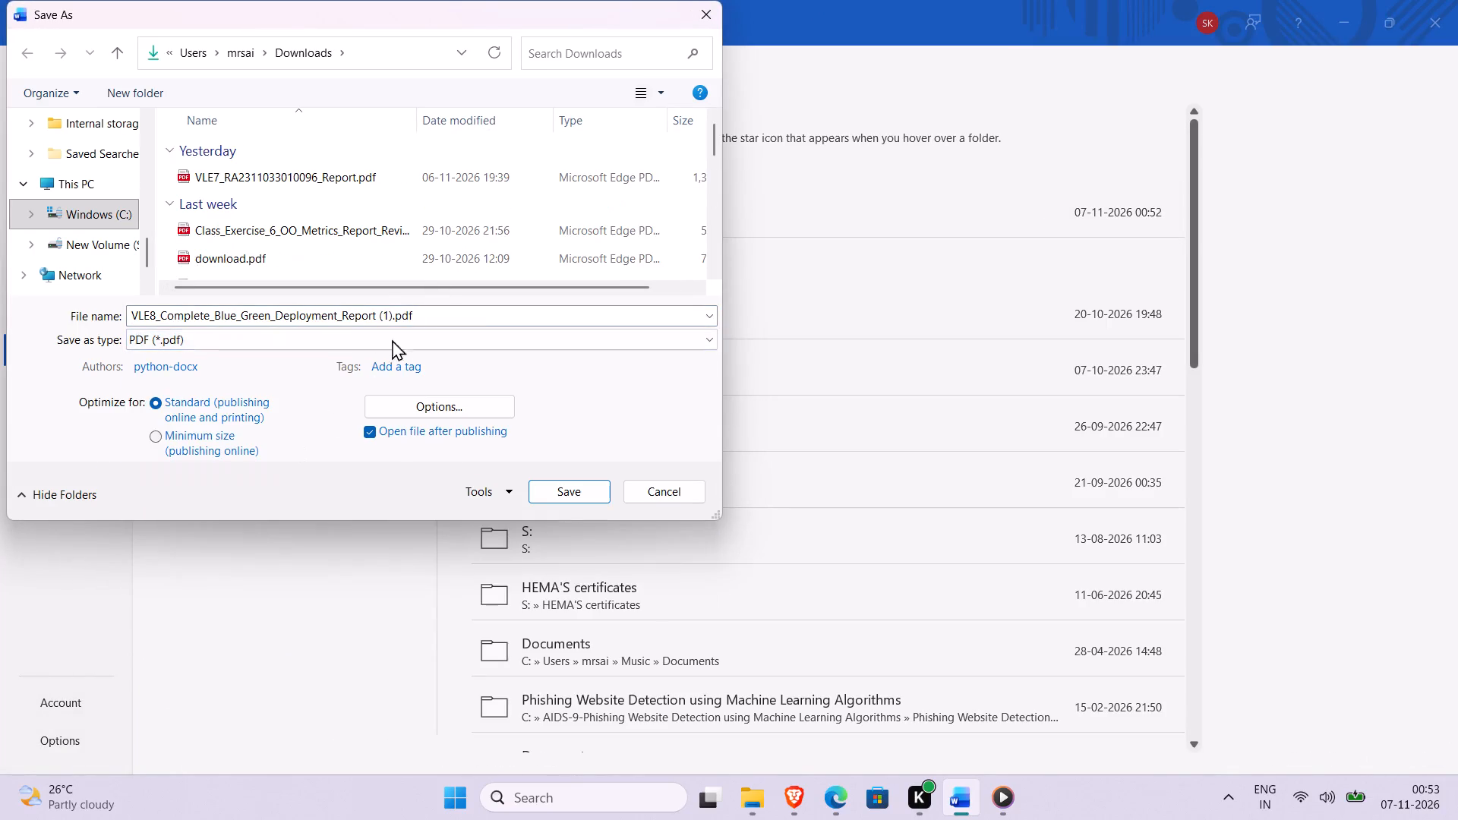
# Name the PDF with VLE8, the student's register number and Report, joined by underscores, and save it.
pyautogui.doubleClick(437, 302)
pyautogui.doubleClick(433, 307)
pyautogui.press('BackSpace')
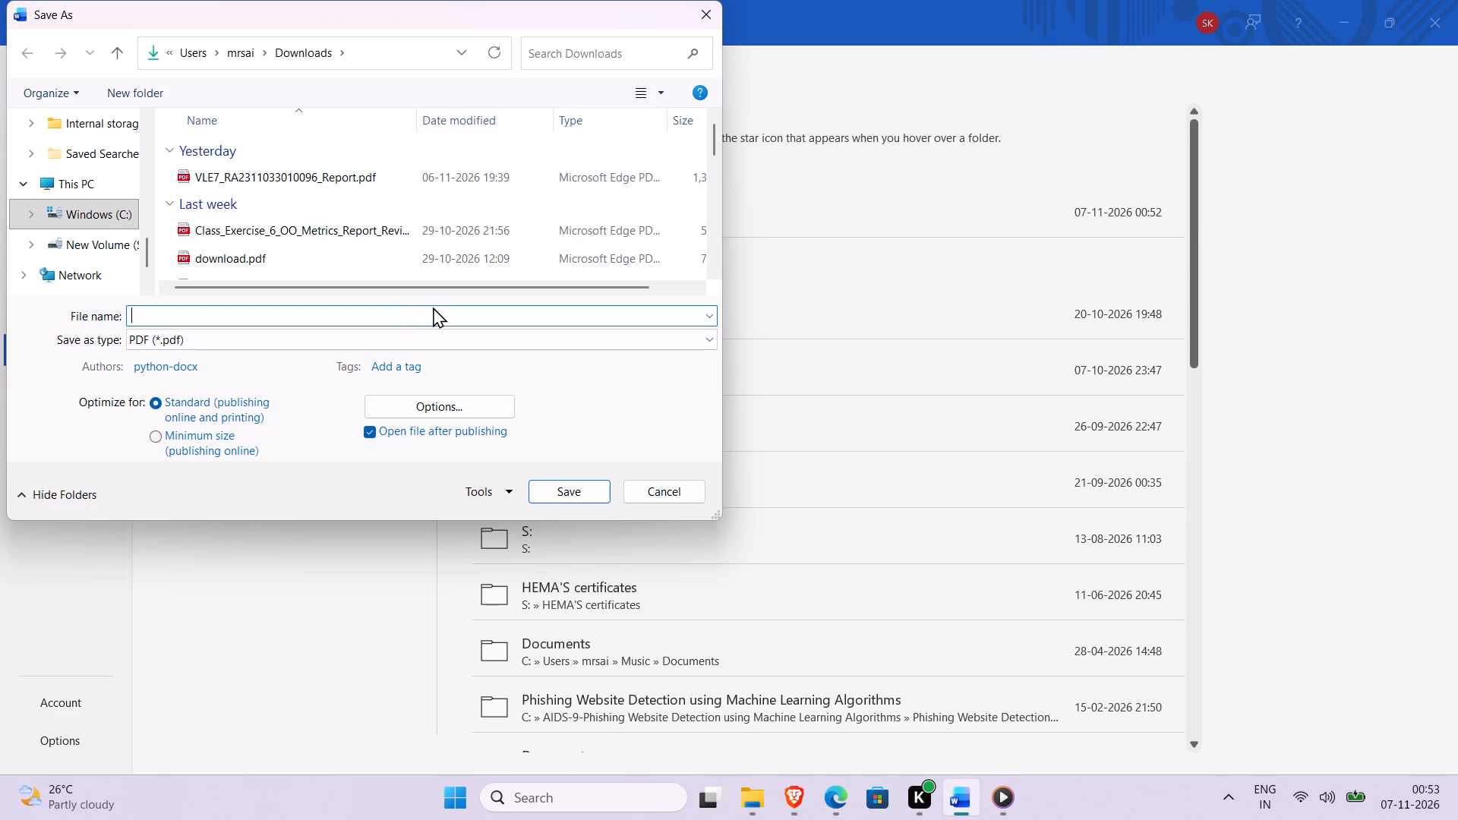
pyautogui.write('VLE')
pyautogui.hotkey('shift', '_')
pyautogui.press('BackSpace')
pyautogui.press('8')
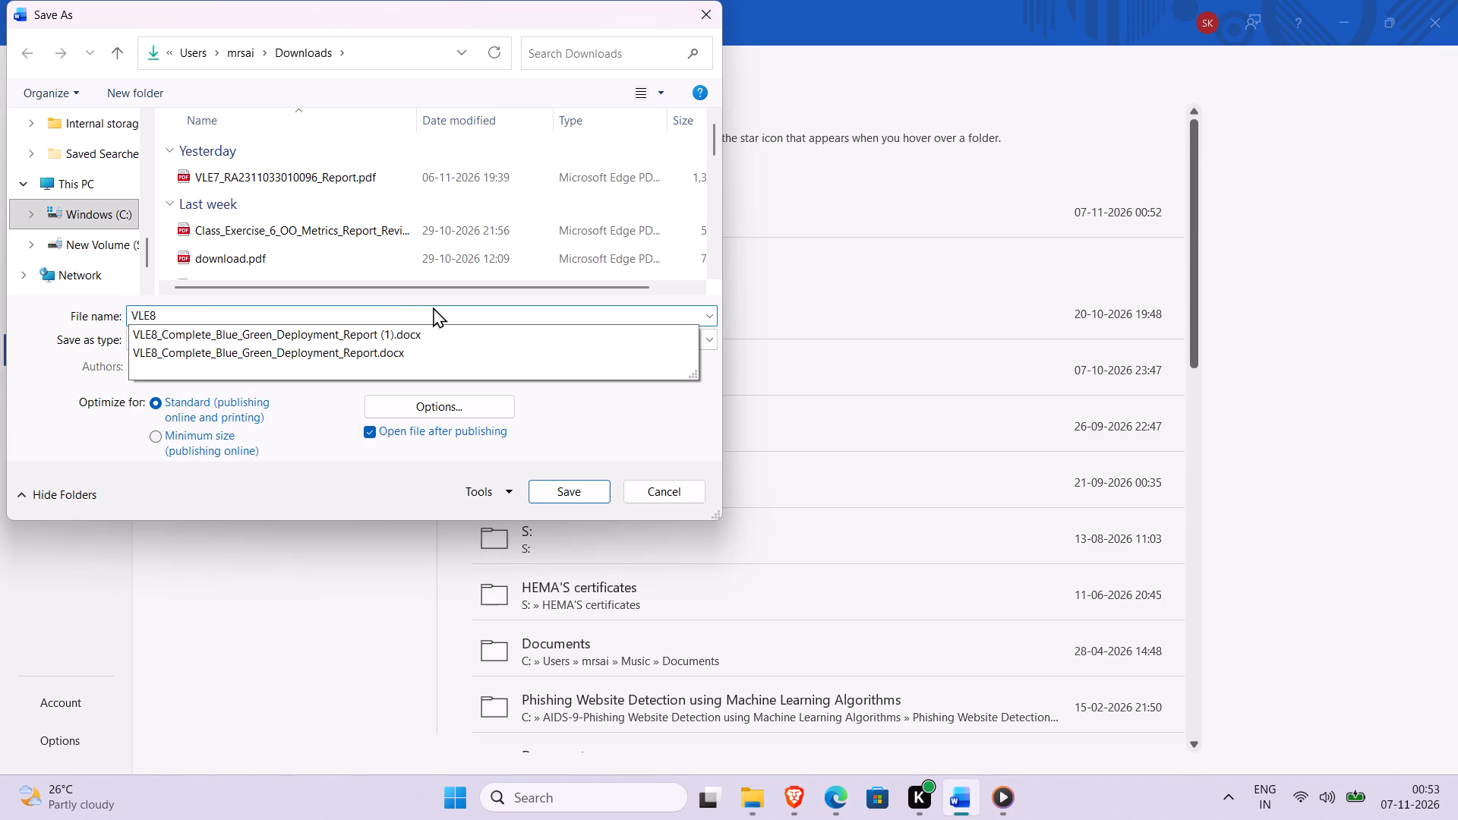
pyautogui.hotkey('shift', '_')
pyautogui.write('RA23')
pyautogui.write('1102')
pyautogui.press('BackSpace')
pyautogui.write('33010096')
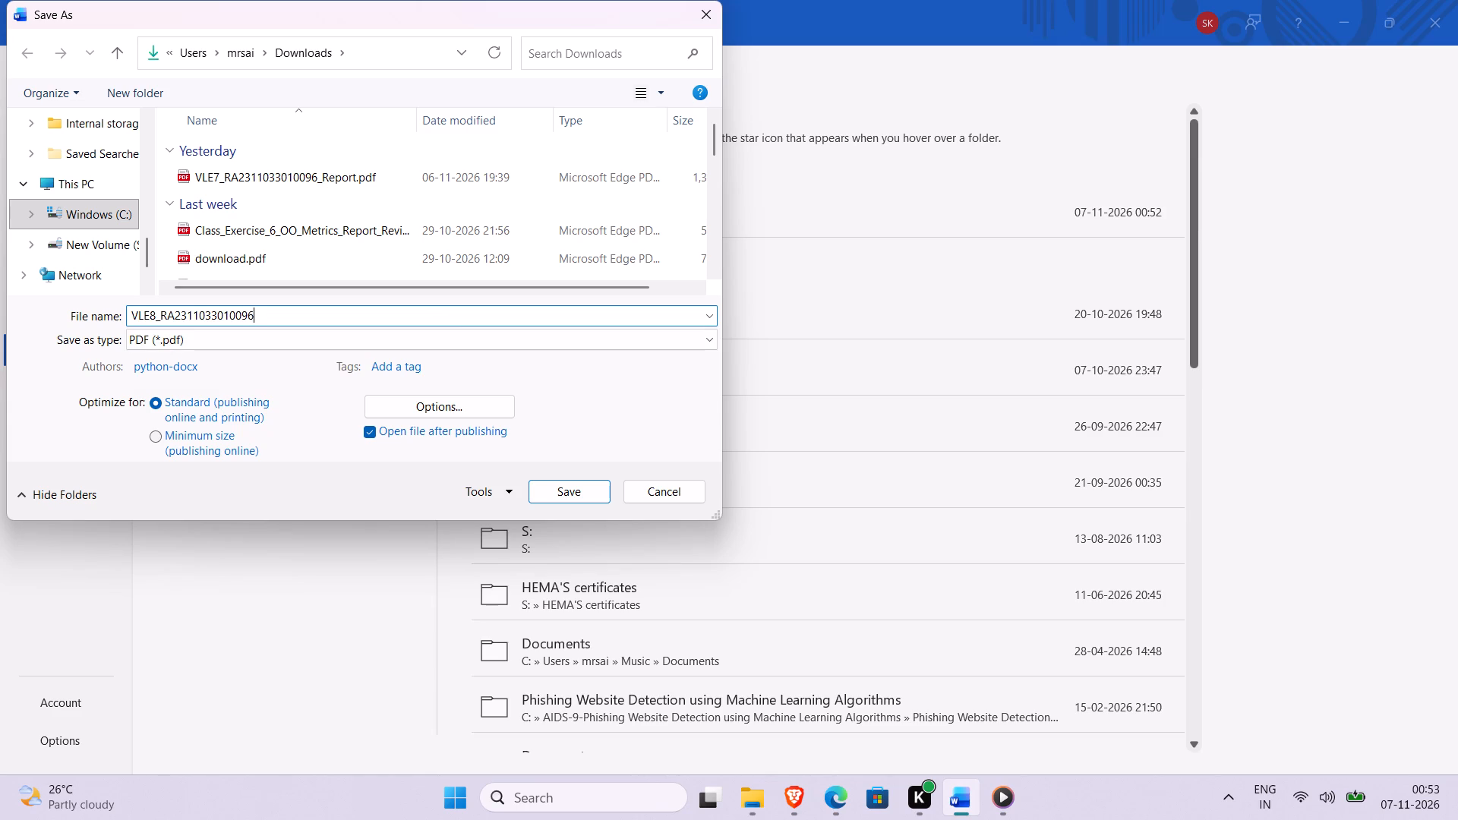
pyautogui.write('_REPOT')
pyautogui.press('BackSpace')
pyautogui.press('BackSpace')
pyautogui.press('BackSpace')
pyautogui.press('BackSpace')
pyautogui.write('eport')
pyautogui.click(572, 484)
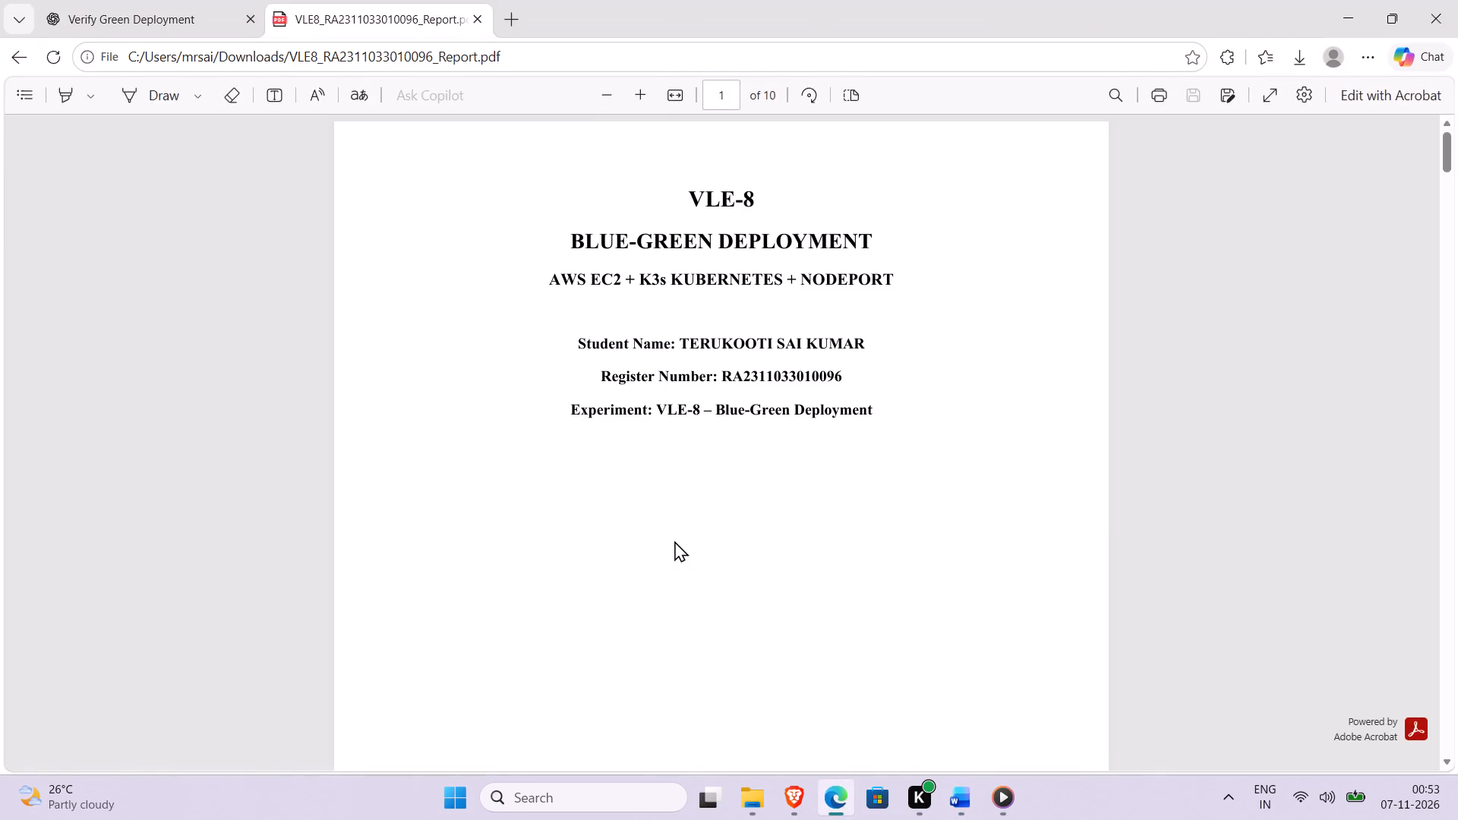
# Look through the exported PDF from the title page to the last page to check its text and screenshots.
pyautogui.scroll(-15, 674, 541)
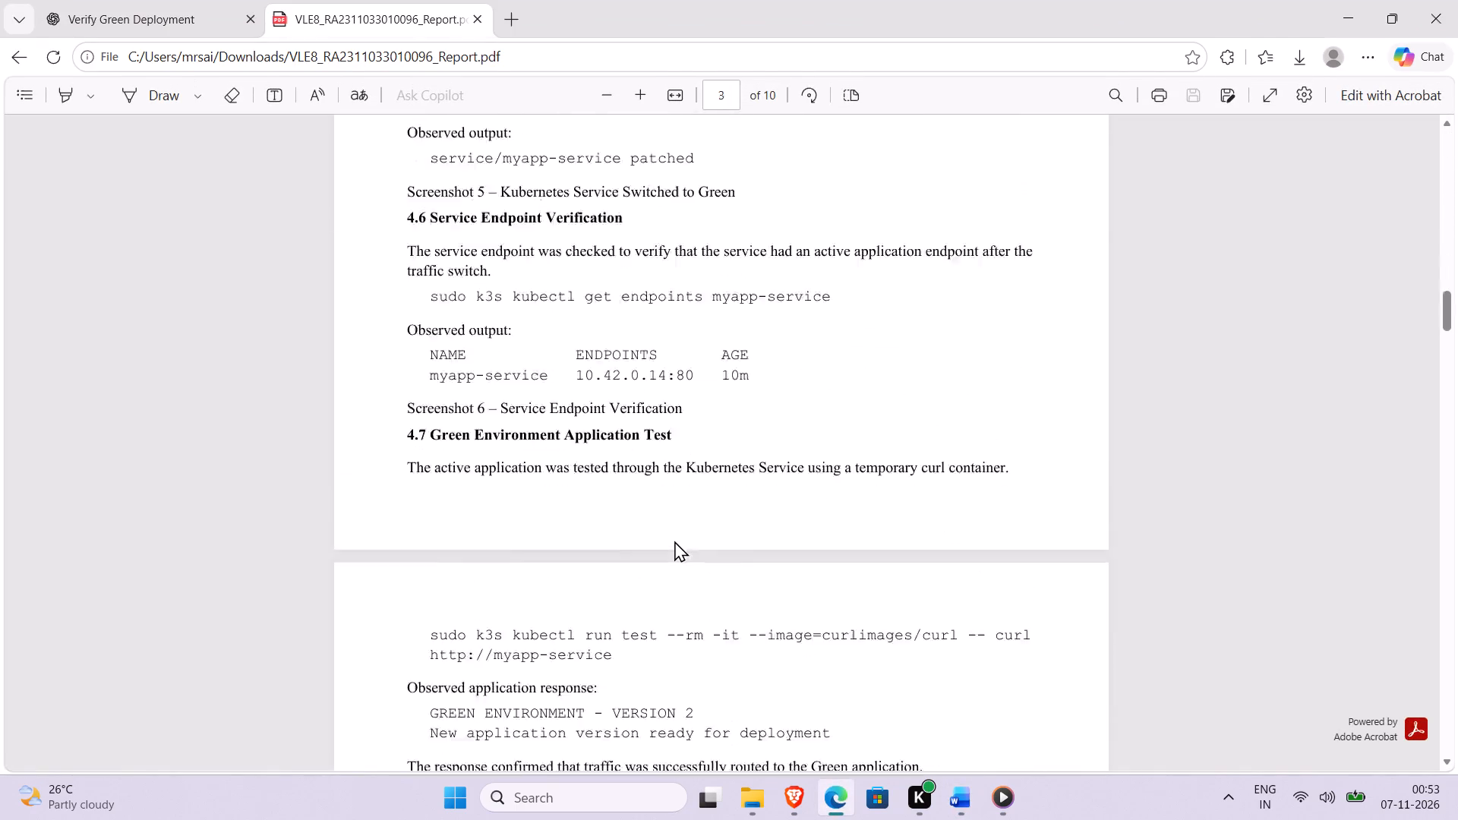
pyautogui.scroll(-8, 674, 541)
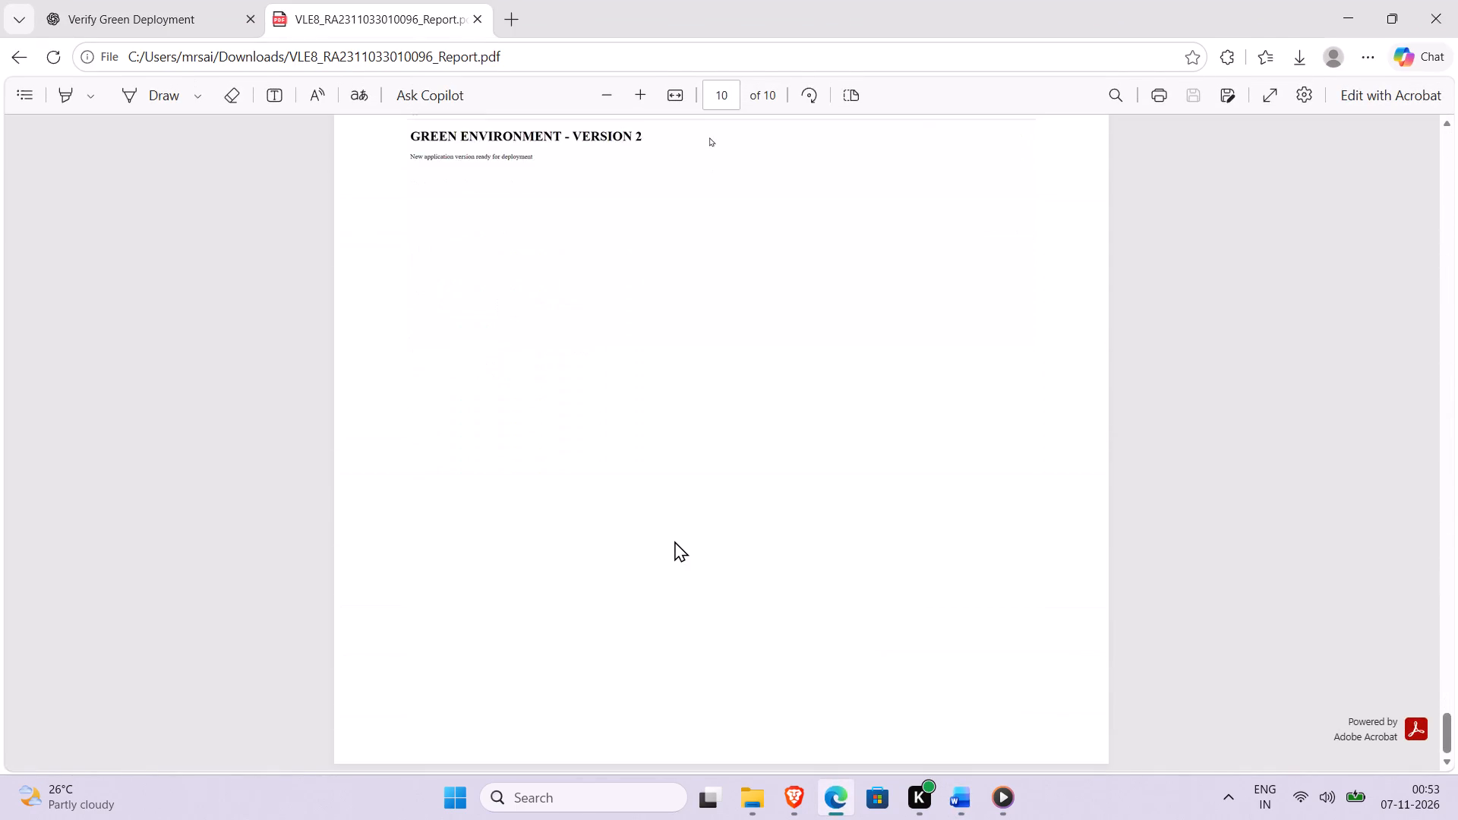
pyautogui.scroll(2, 674, 541)
# Close the browser window showing the PDF and the Word report window.
pyautogui.click(1457, 0)
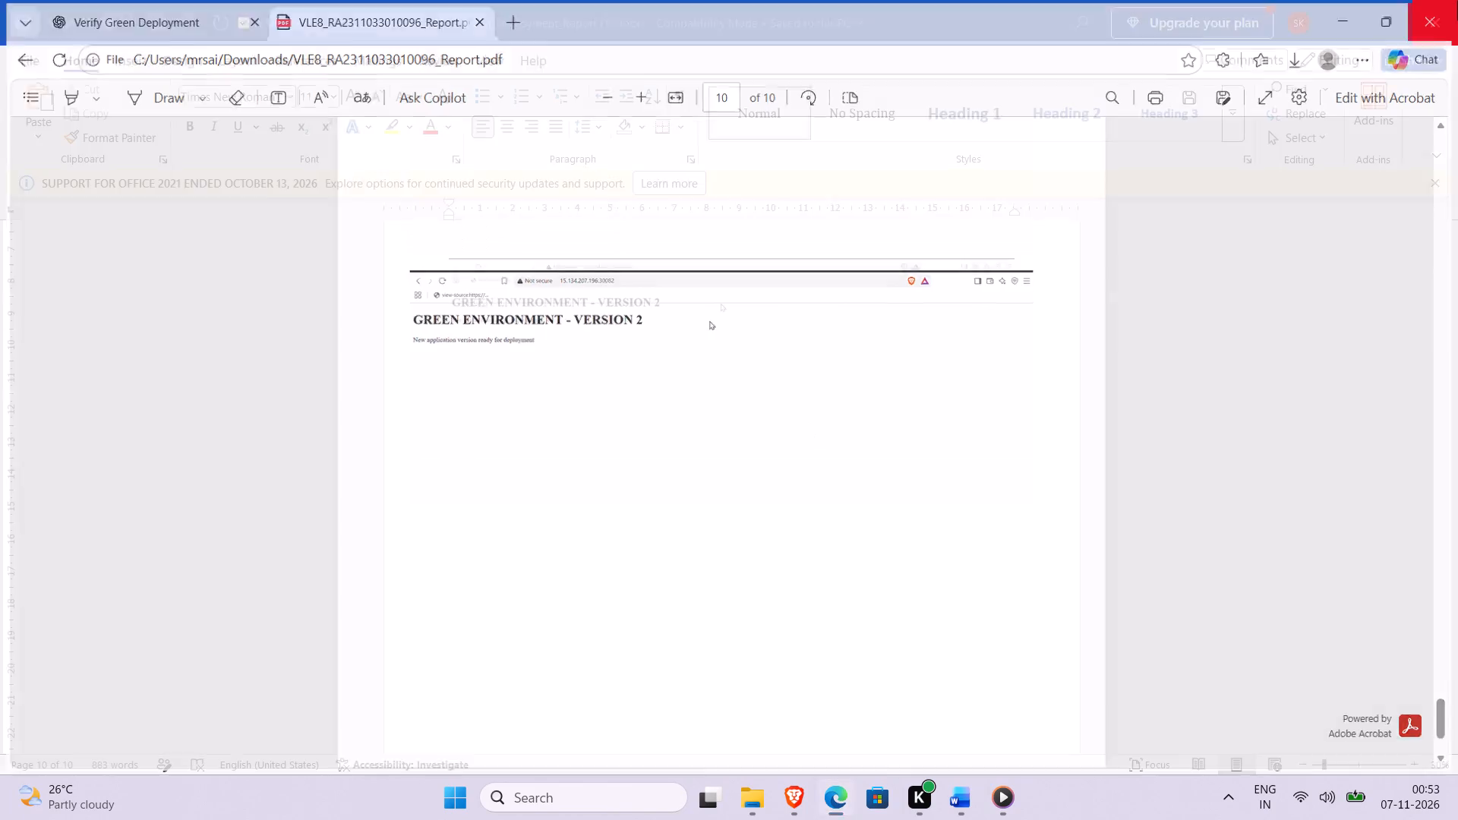
pyautogui.click(1457, 0)
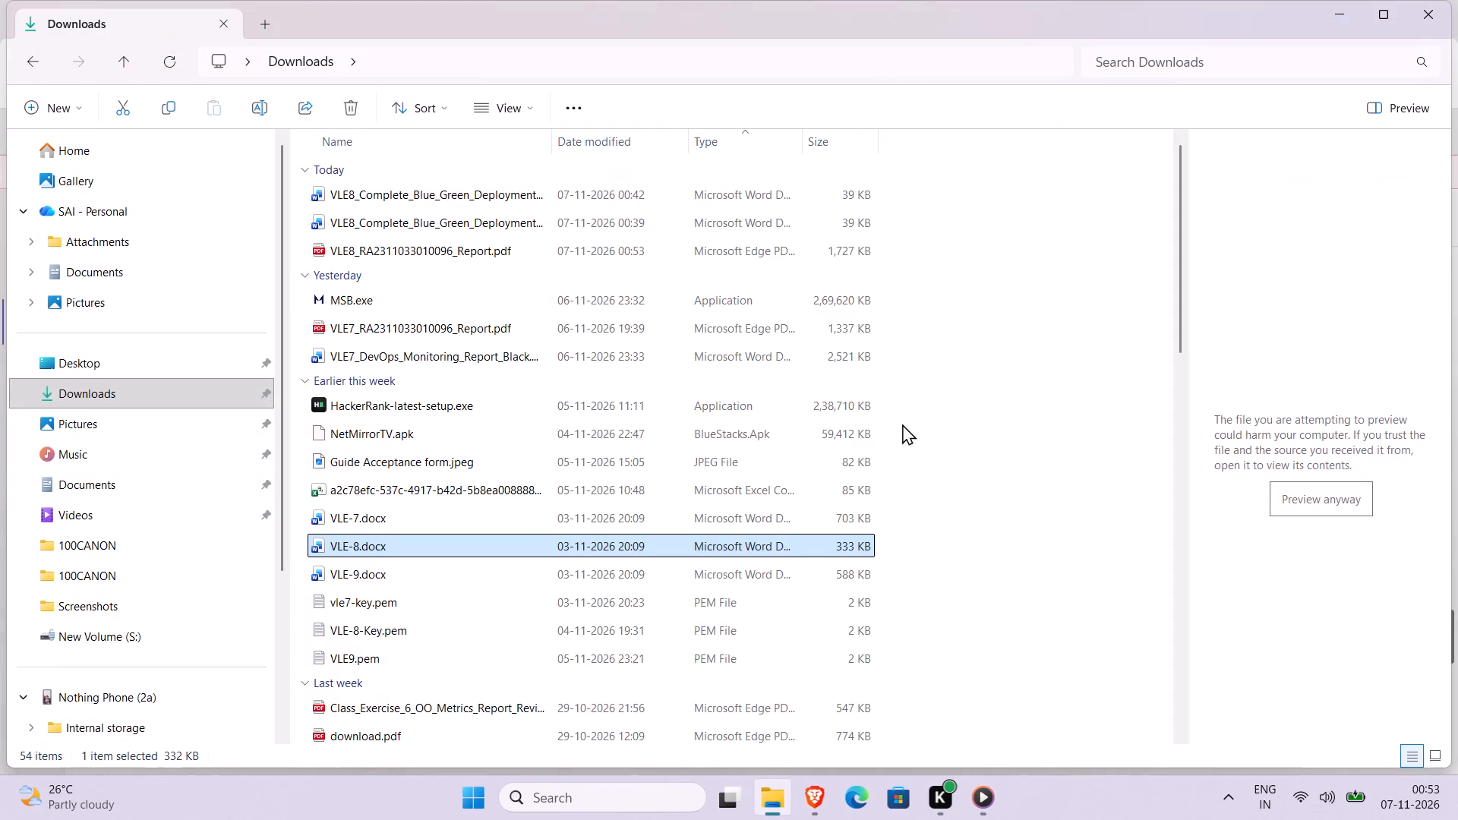
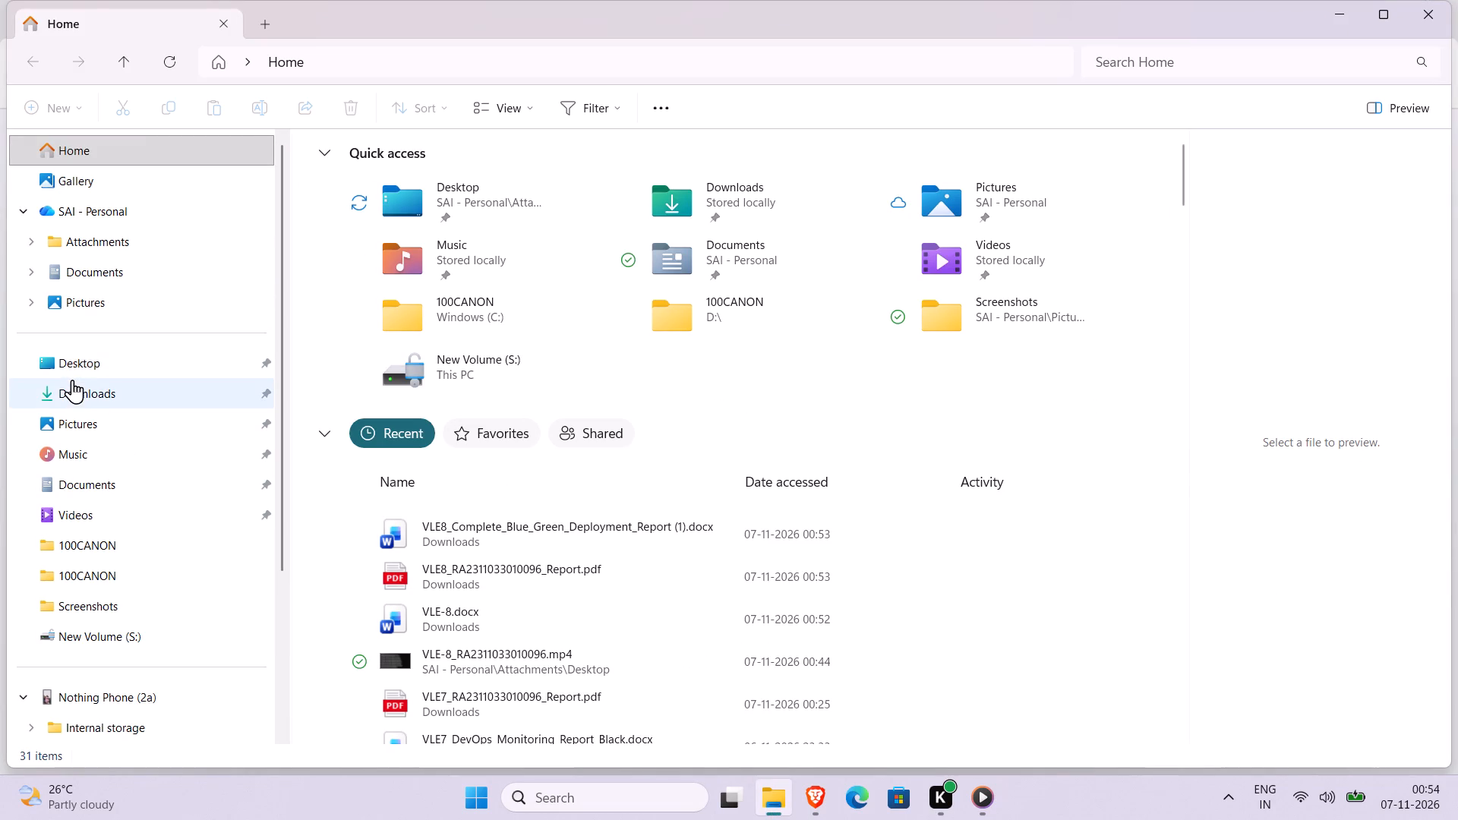
# Upload the exported VLE8 report PDF from the Downloads folder to the Google Drive home page in Brave.
pyautogui.moveTo(461, 192); pyautogui.dragTo(909, 450)
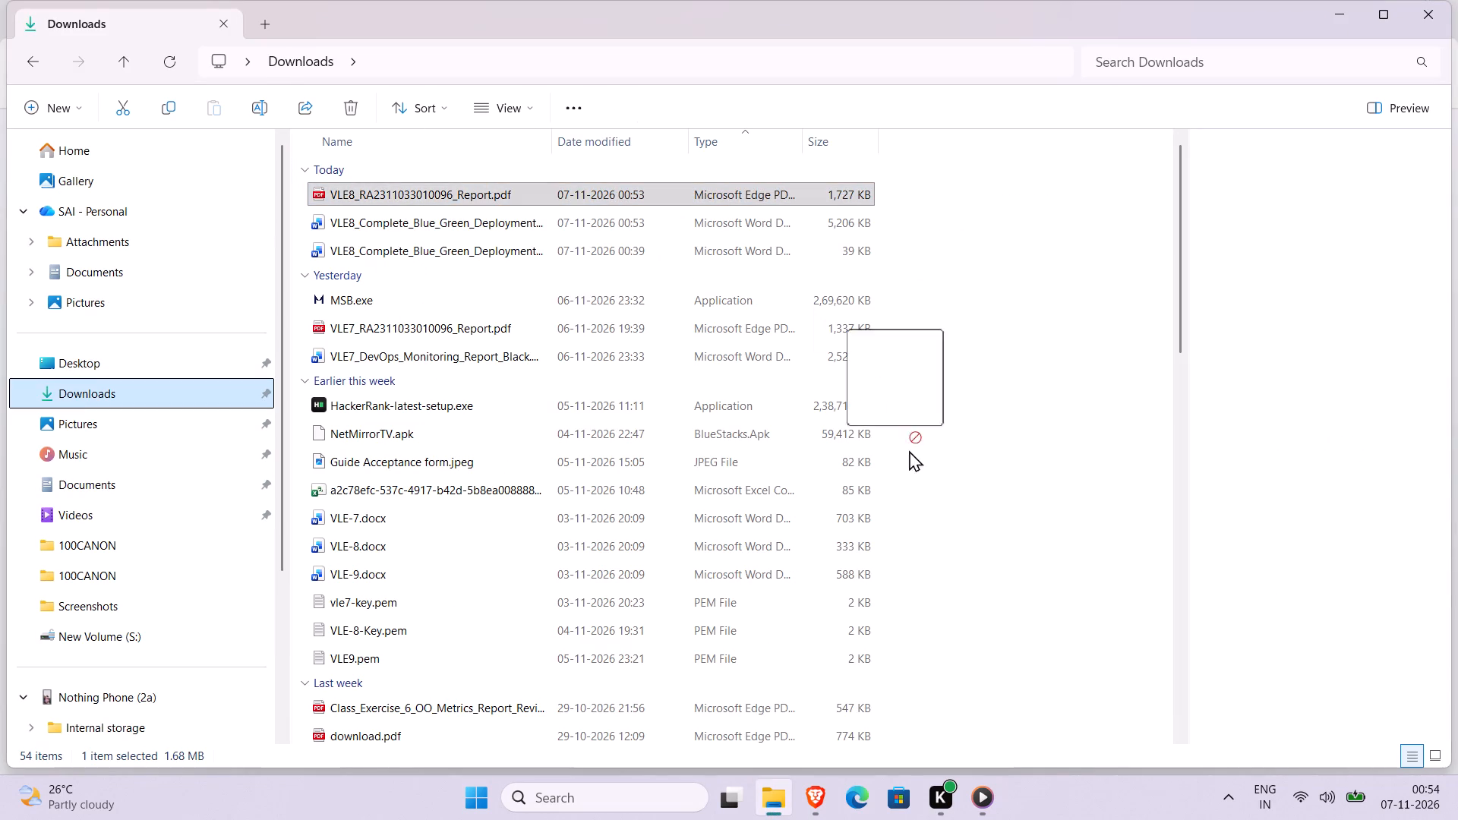
pyautogui.moveTo(909, 450); pyautogui.dragTo(708, 481)
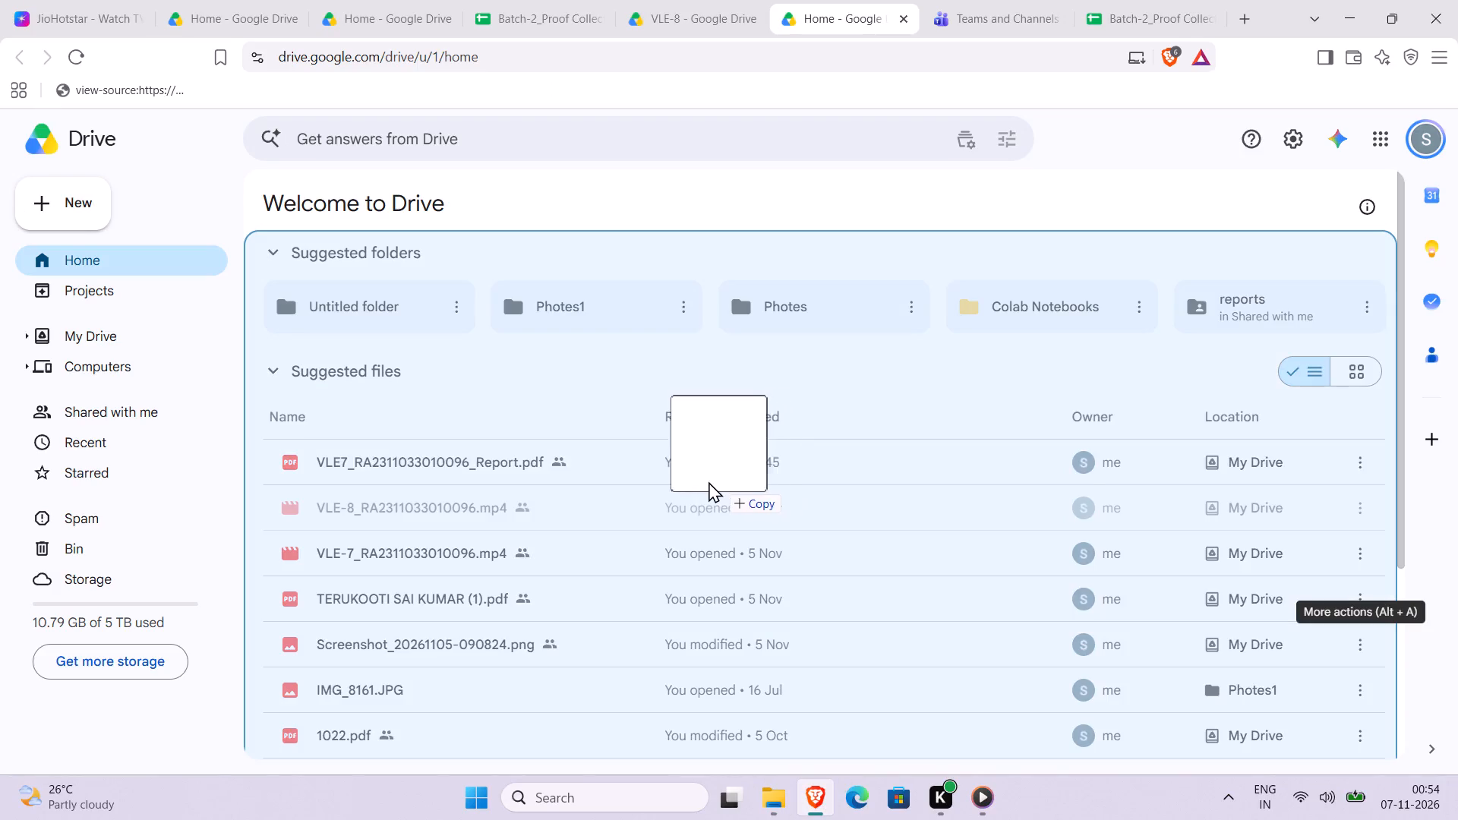
pyautogui.moveTo(708, 481); pyautogui.dragTo(702, 480)
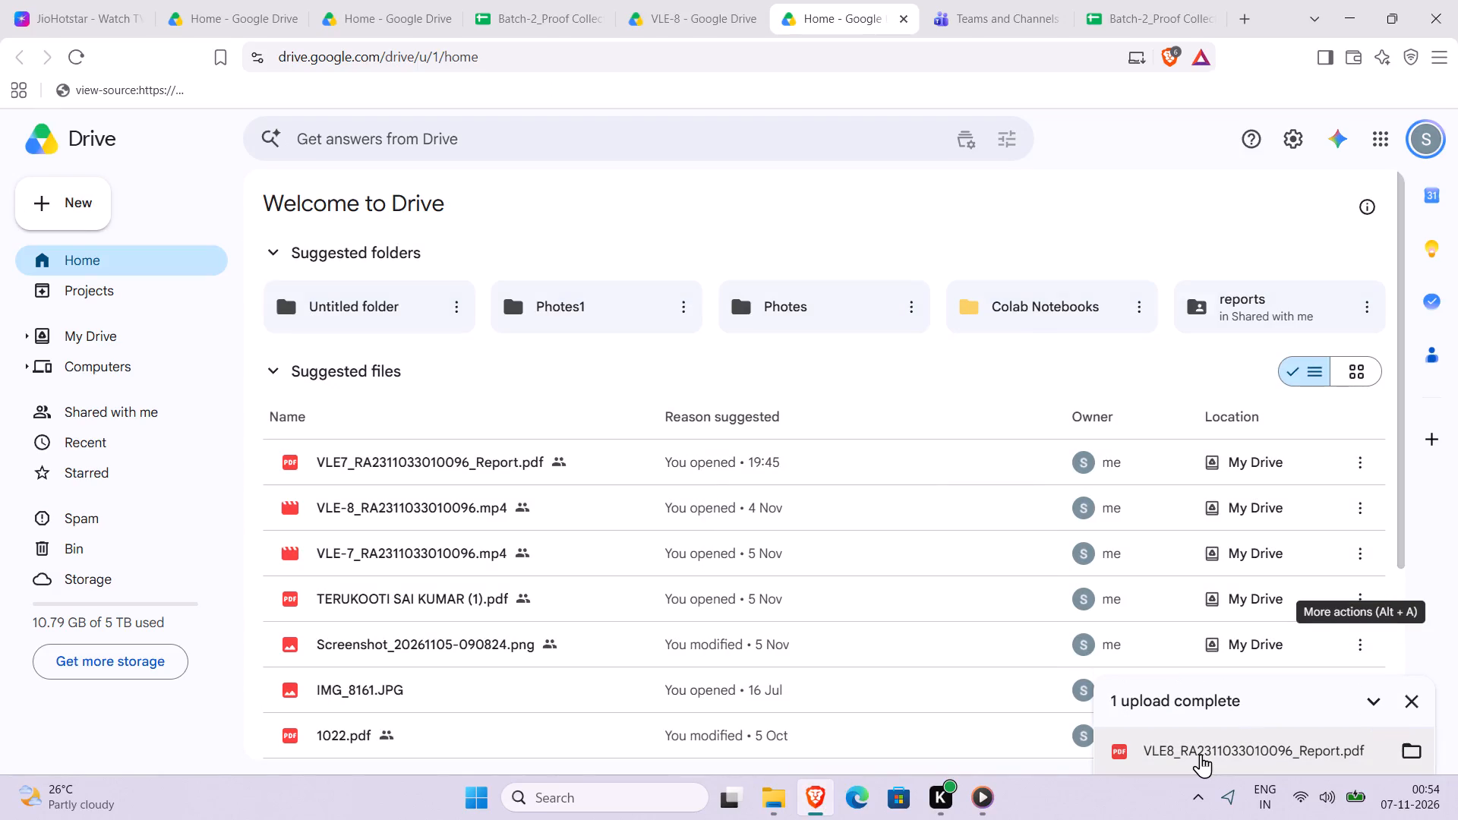
# Open the uploaded VLE8 report PDF, copy its share link and set general access to Anyone with the link.
pyautogui.doubleClick(1201, 754)
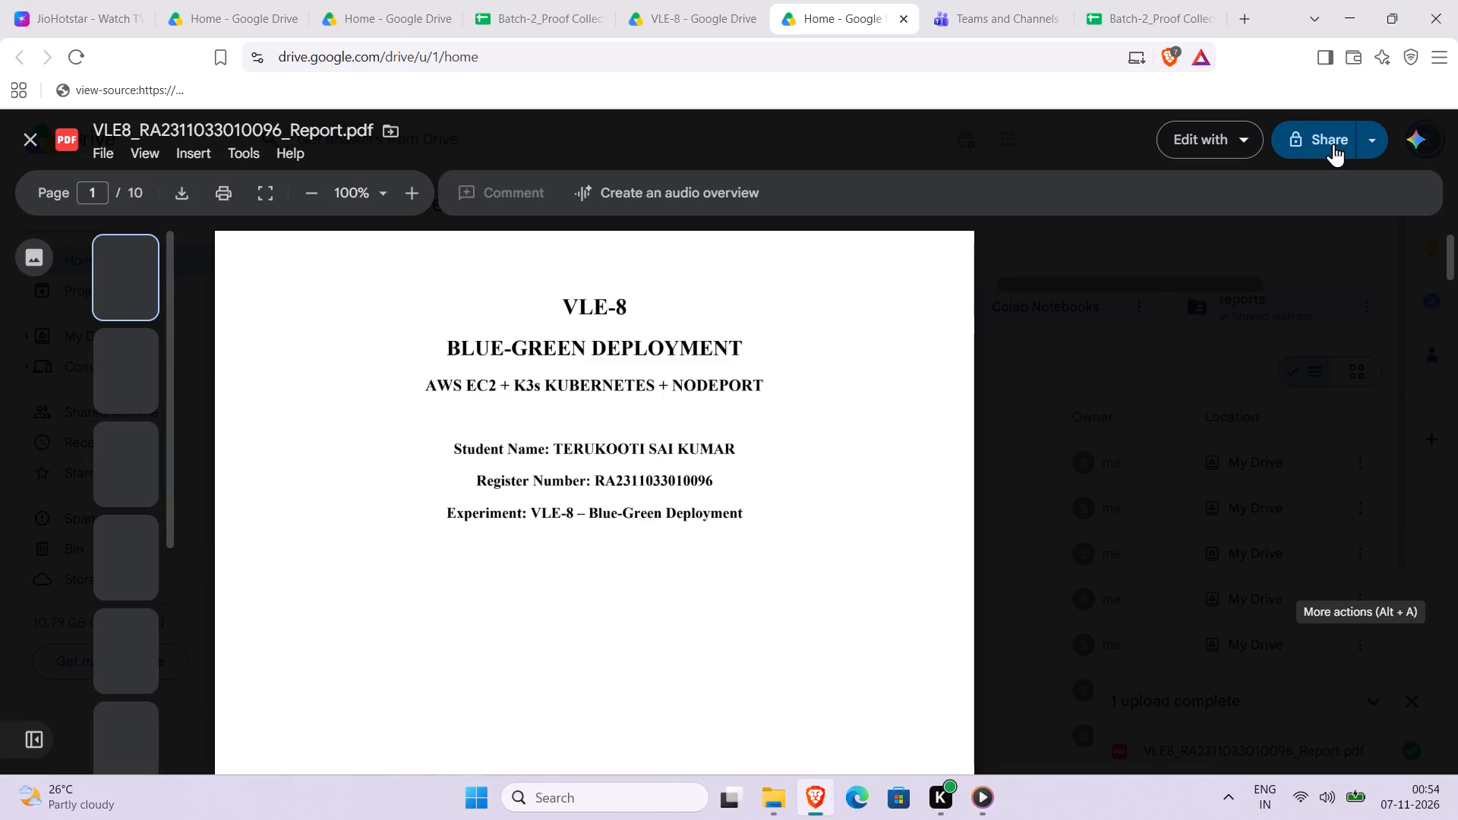
pyautogui.click(1333, 143)
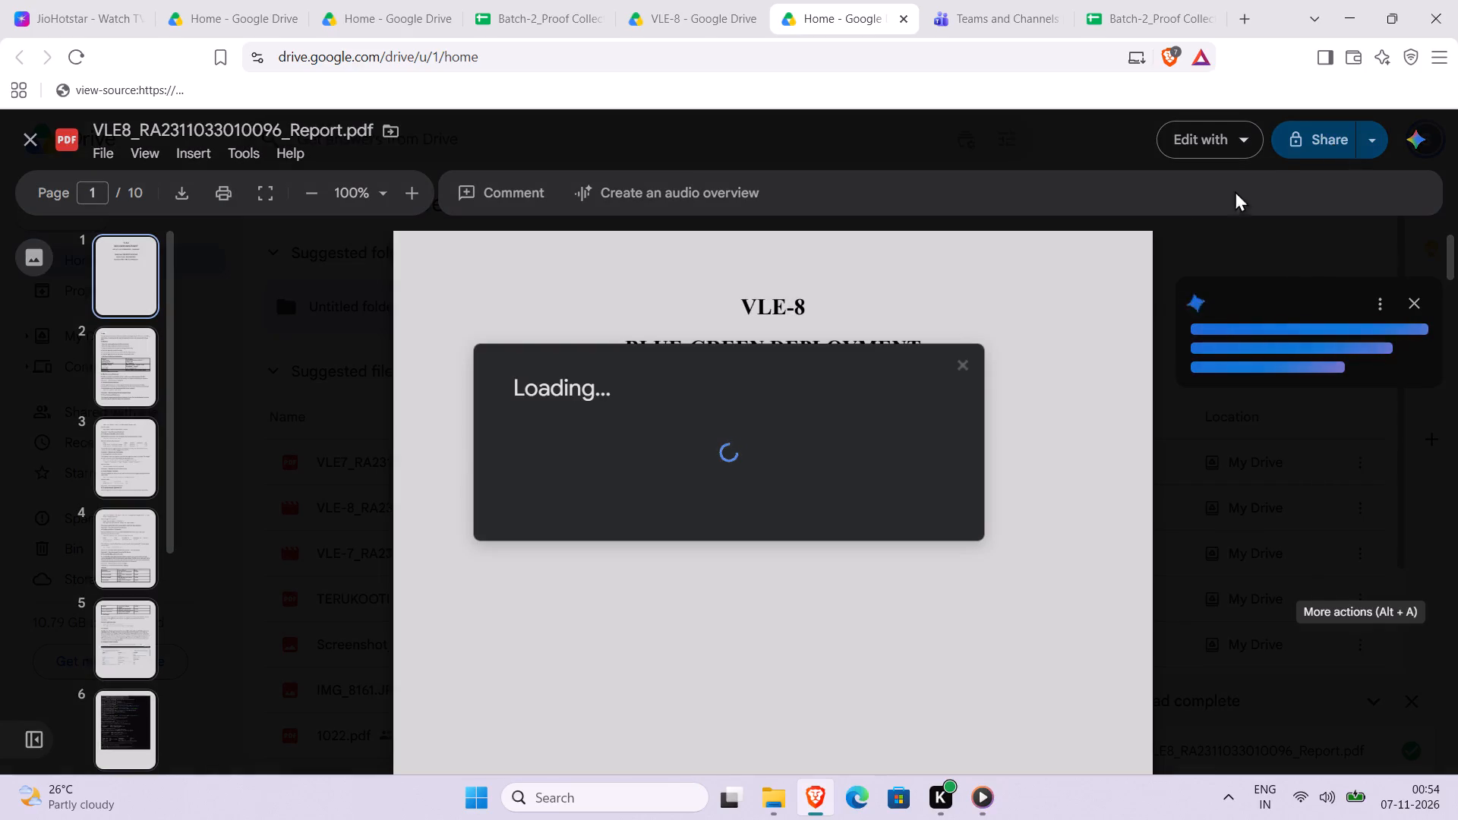
pyautogui.click(570, 615)
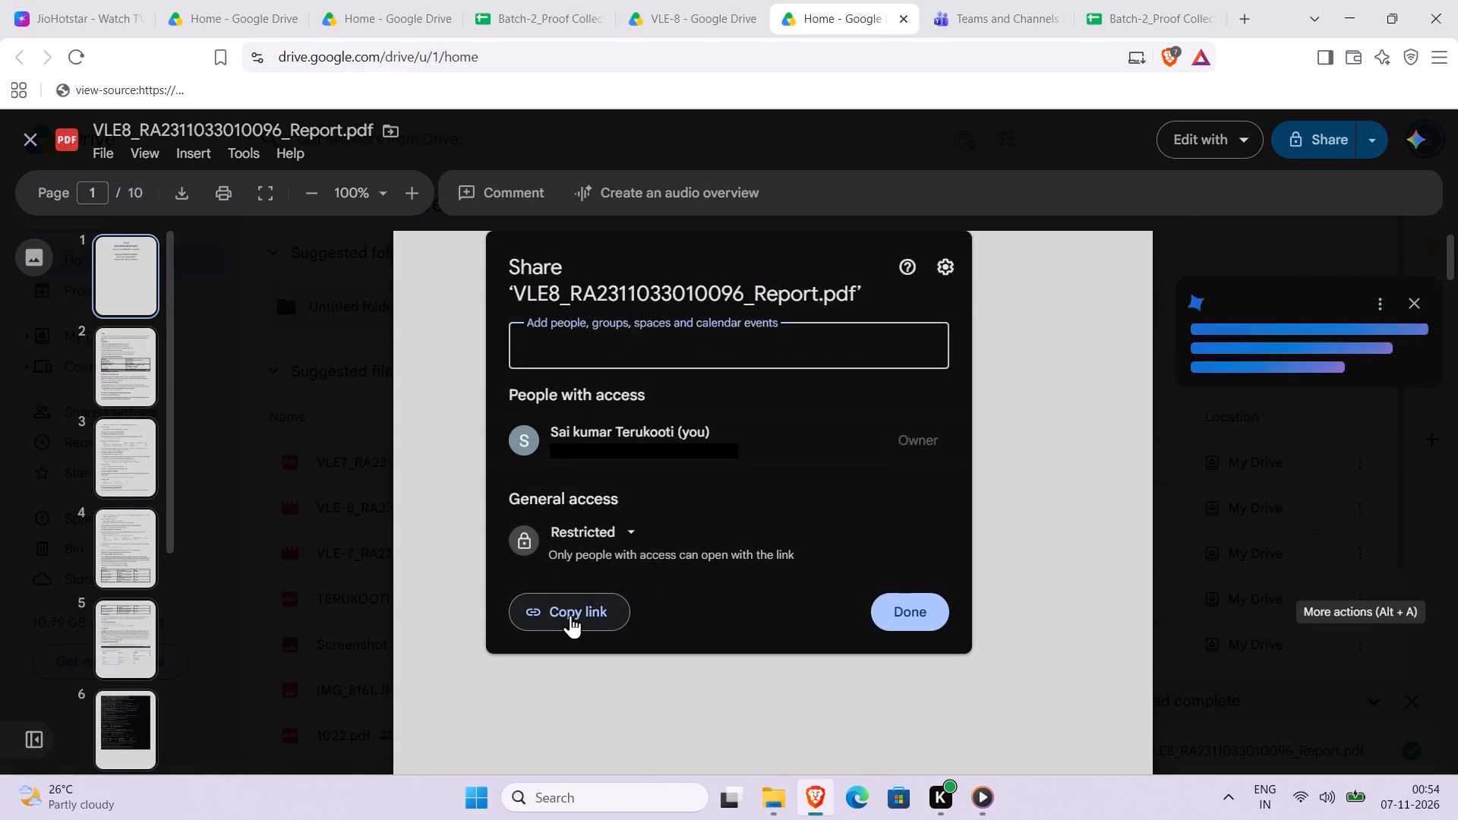
pyautogui.click(620, 557)
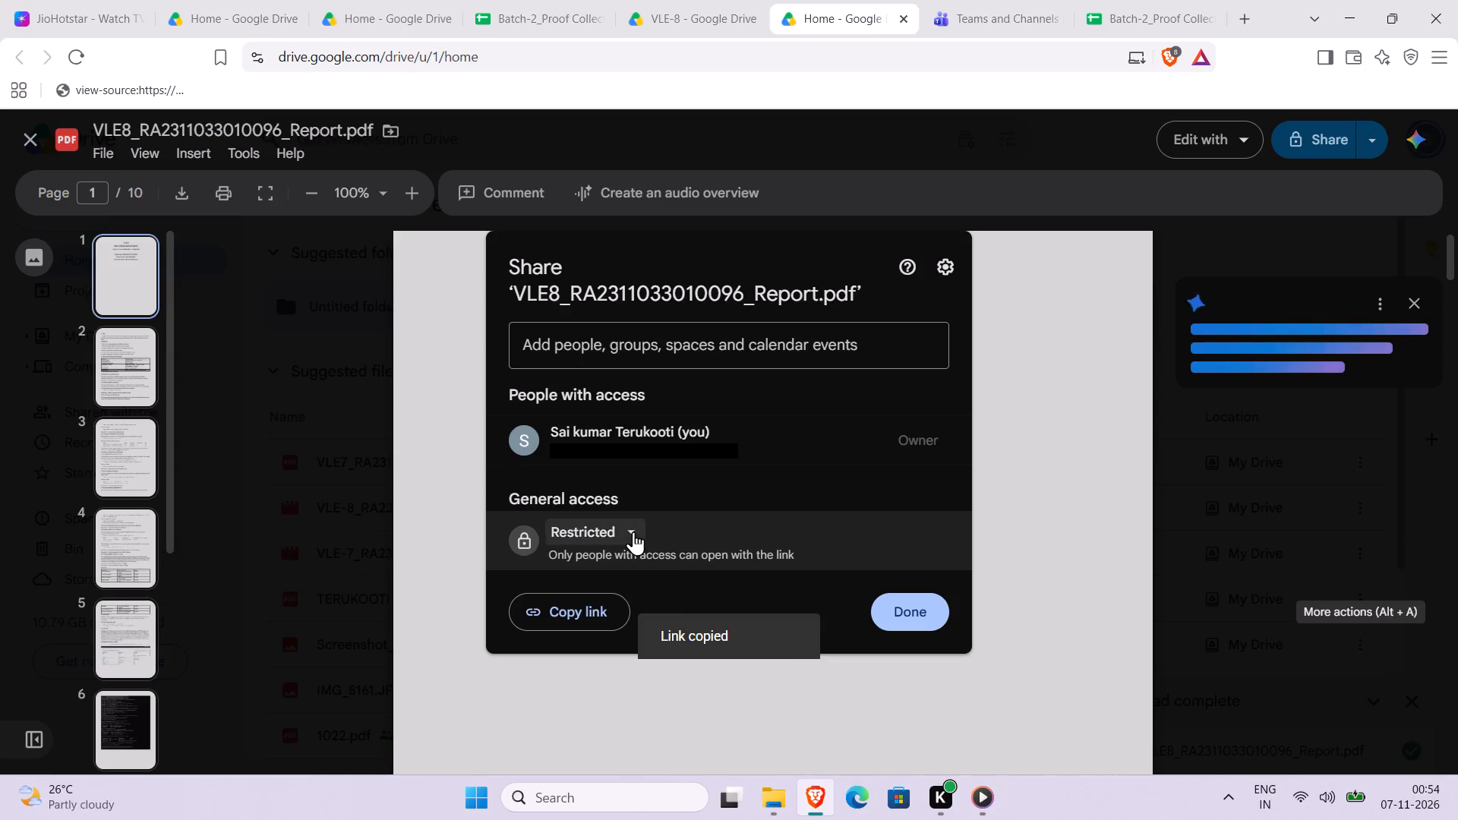
pyautogui.click(633, 531)
pyautogui.click(598, 620)
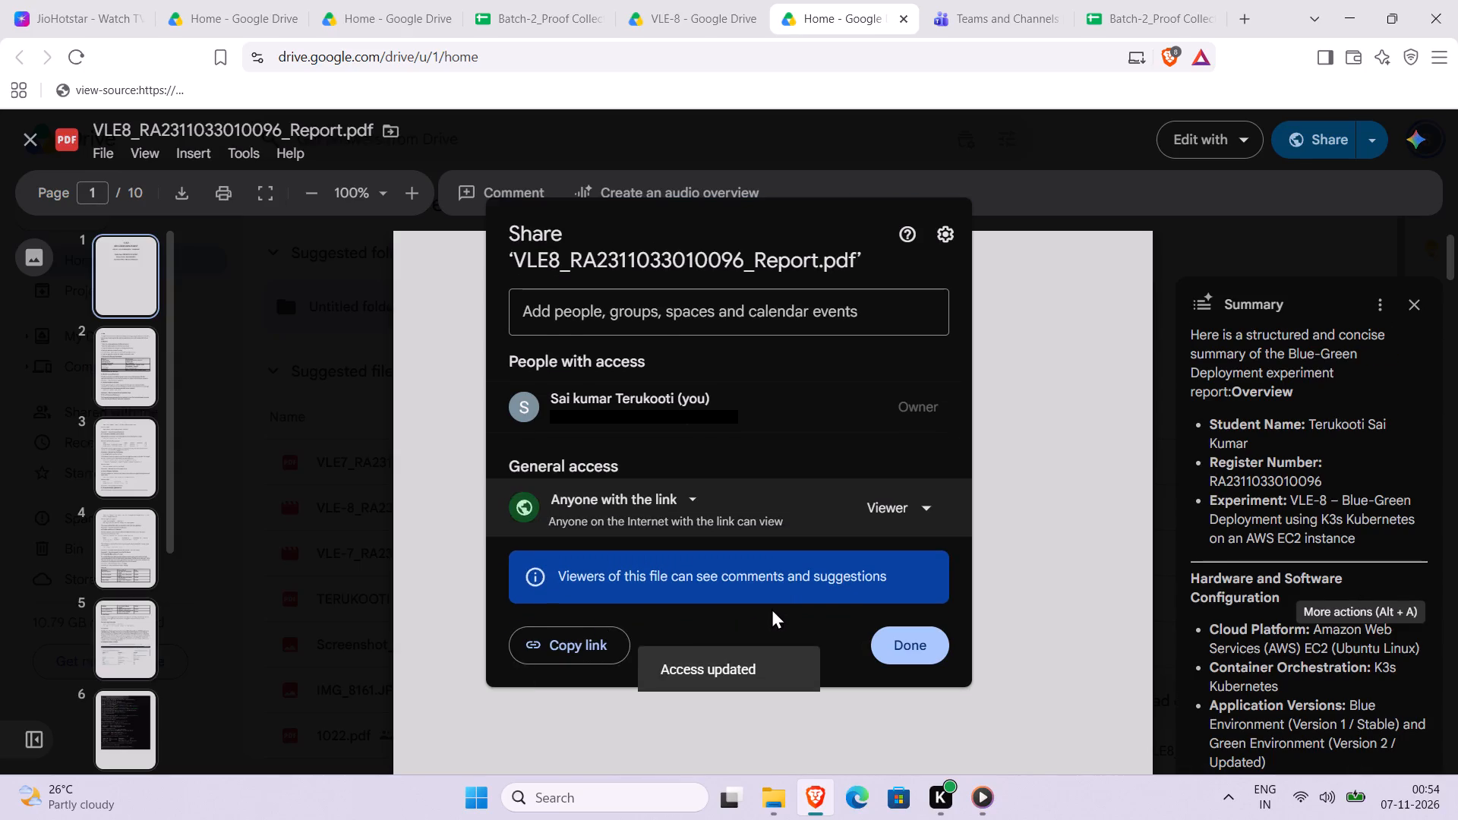
pyautogui.click(904, 657)
# In the Batch-2_Proof Collection spreadsheet's VLE 8 sheet, paste the report link into cell K25, the VLE-8 Document Link for S.No. 18.
pyautogui.click(1132, 0)
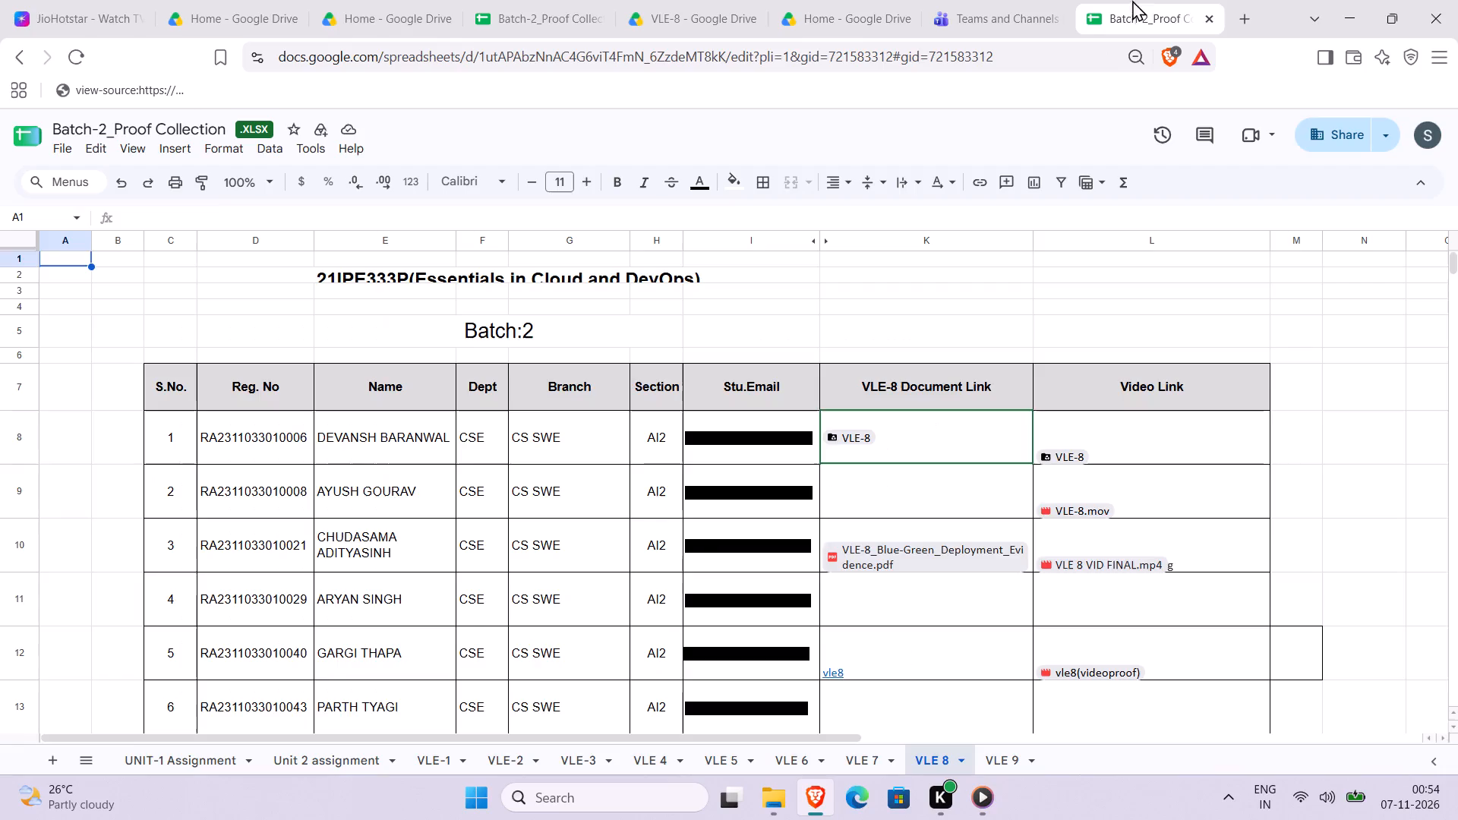
pyautogui.scroll(-4, 911, 439)
pyautogui.scroll(4, 911, 439)
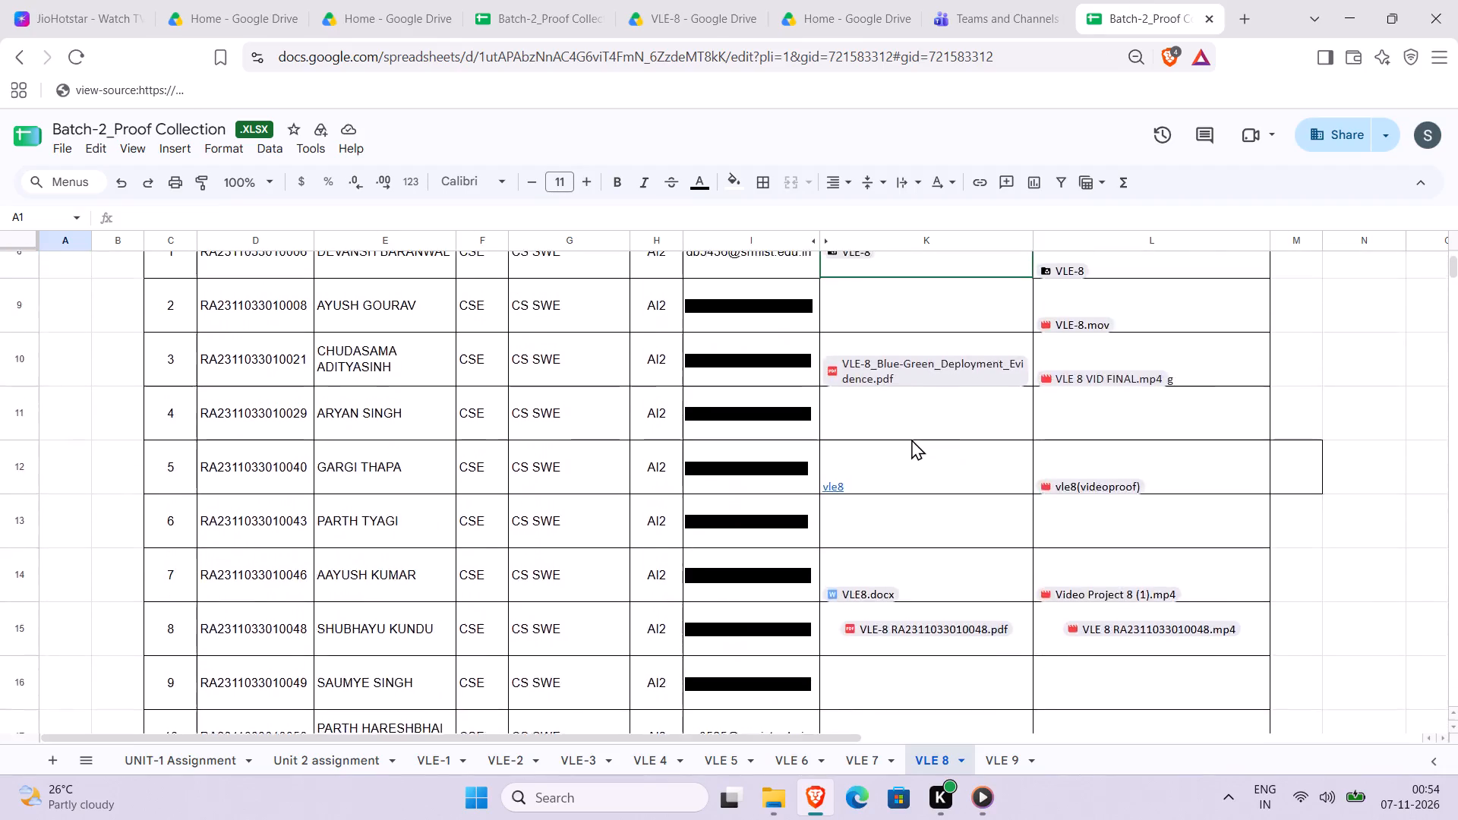
pyautogui.scroll(2, 911, 439)
pyautogui.scroll(-2, 911, 439)
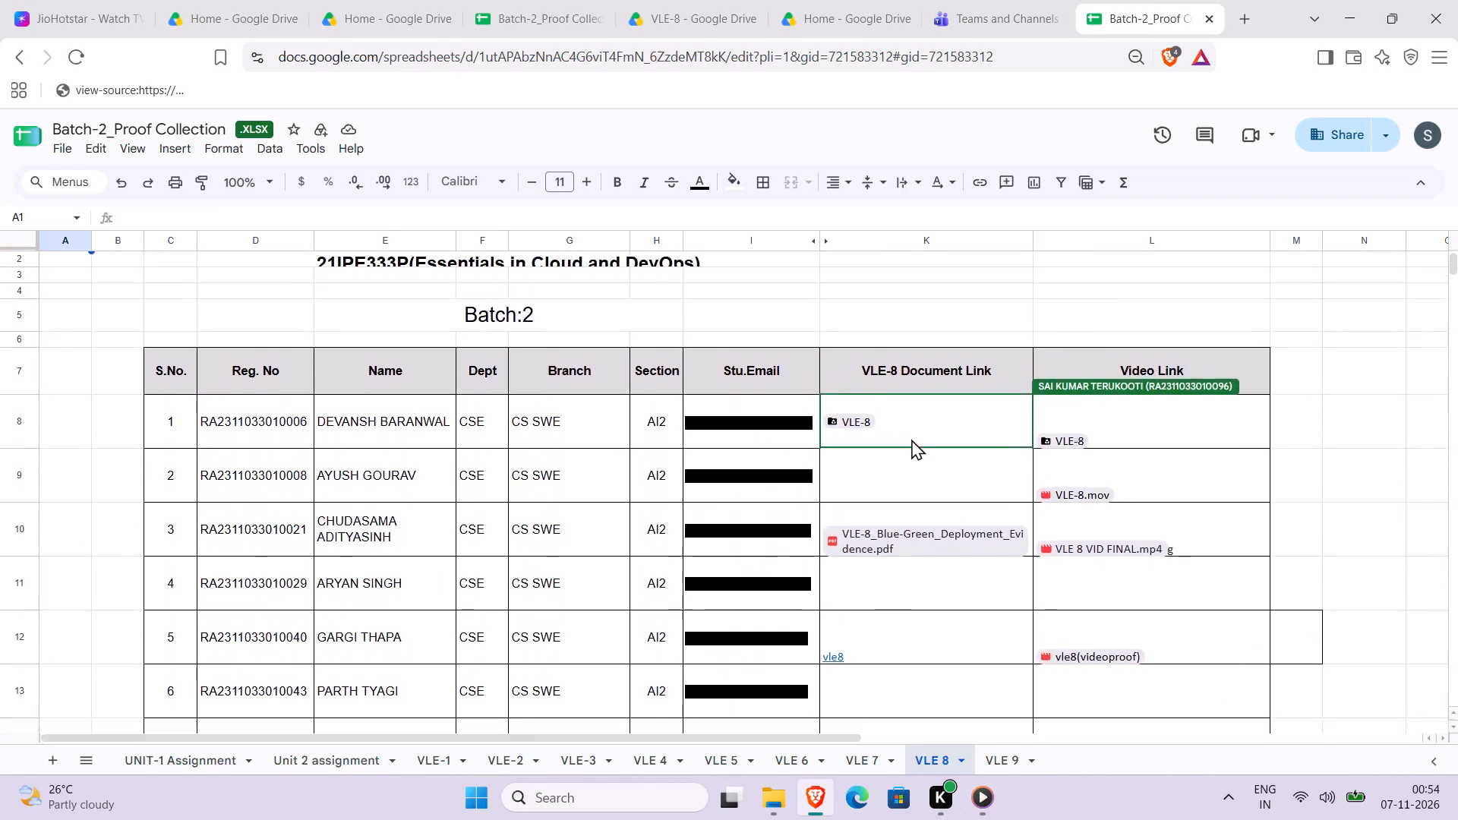
pyautogui.scroll(-2, 911, 439)
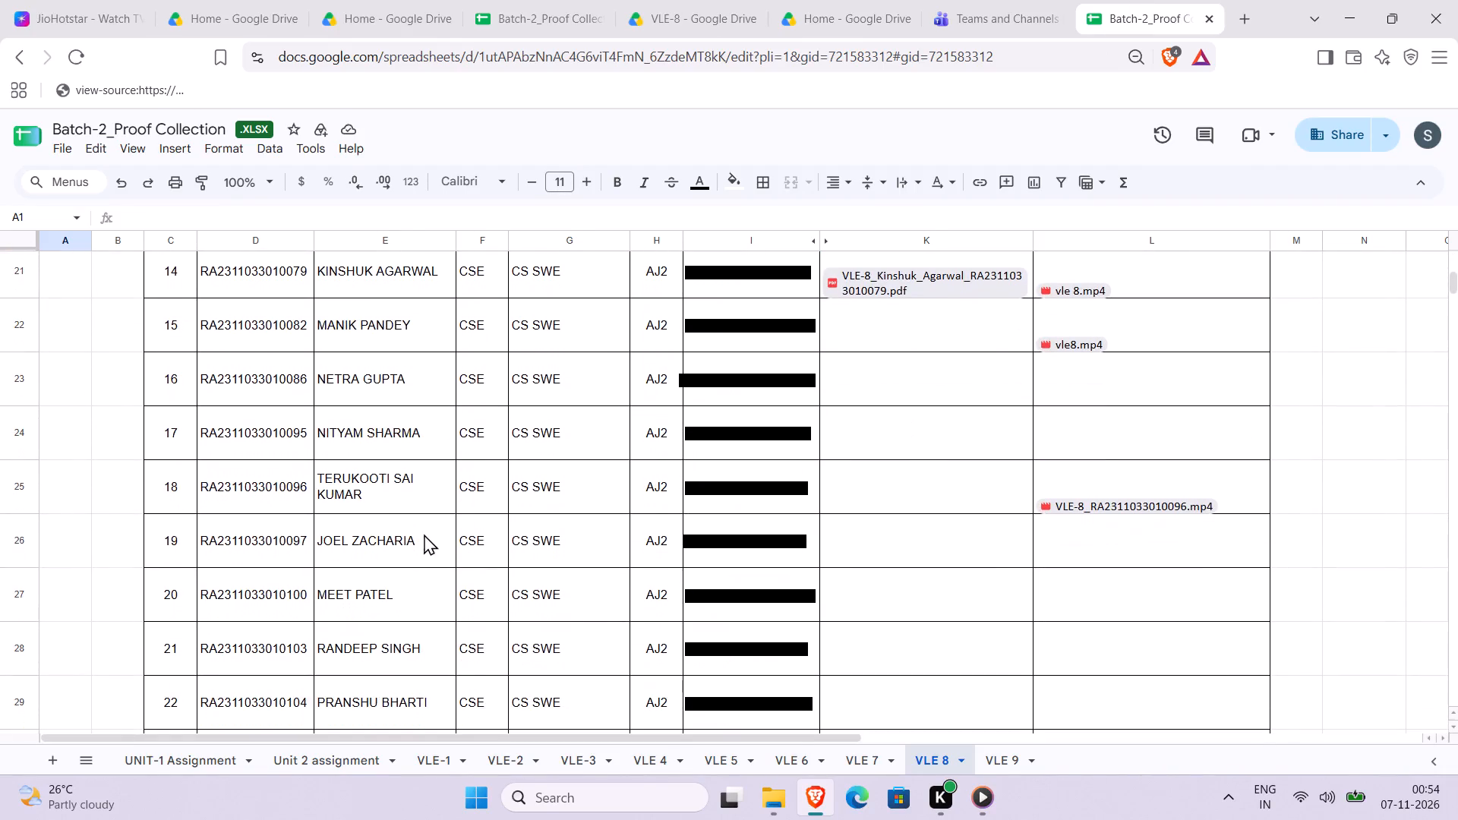
pyautogui.click(855, 478)
pyautogui.scroll(5, 855, 478)
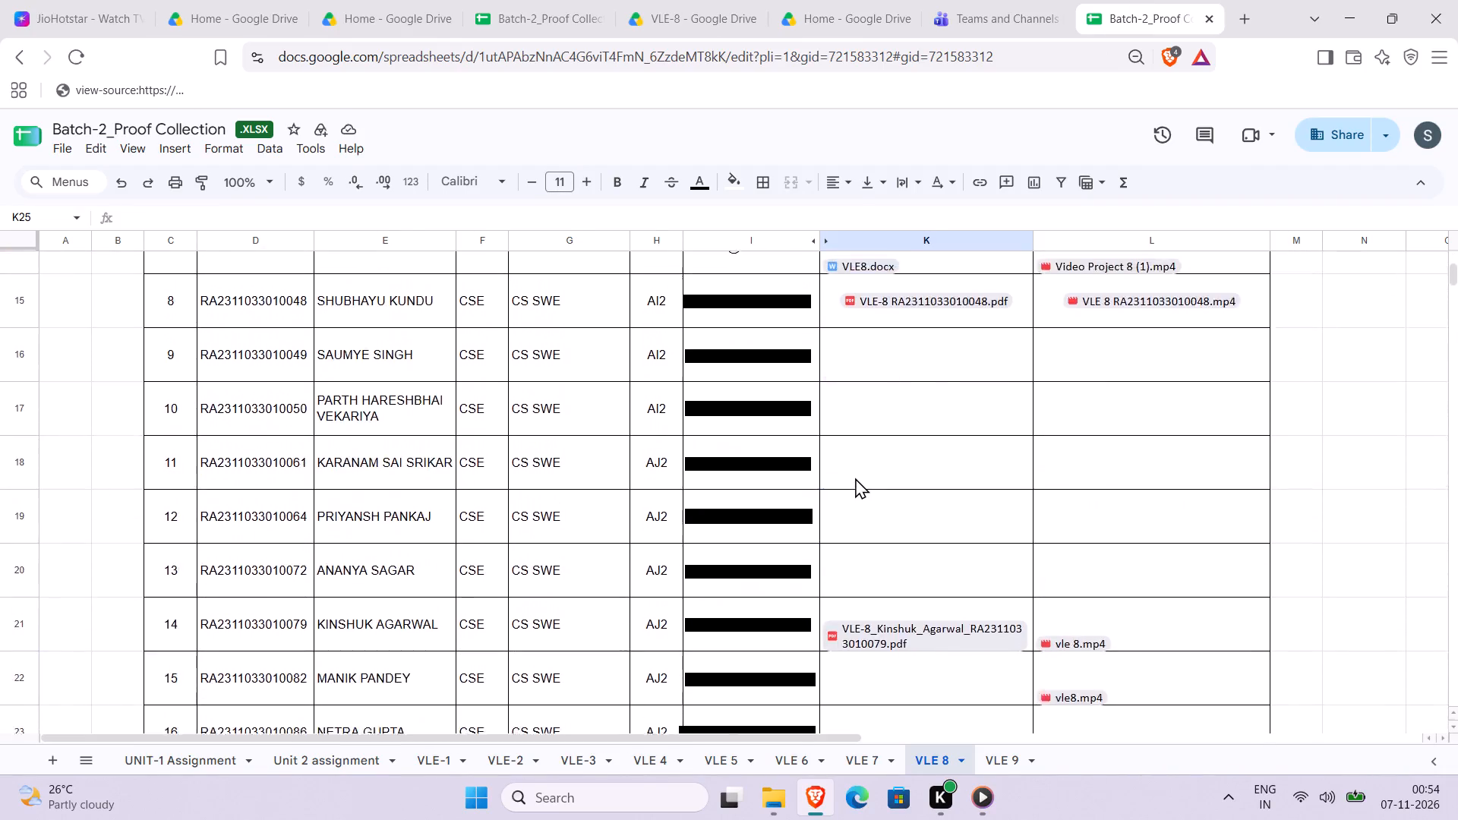
pyautogui.scroll(3, 855, 478)
pyautogui.scroll(-5, 855, 478)
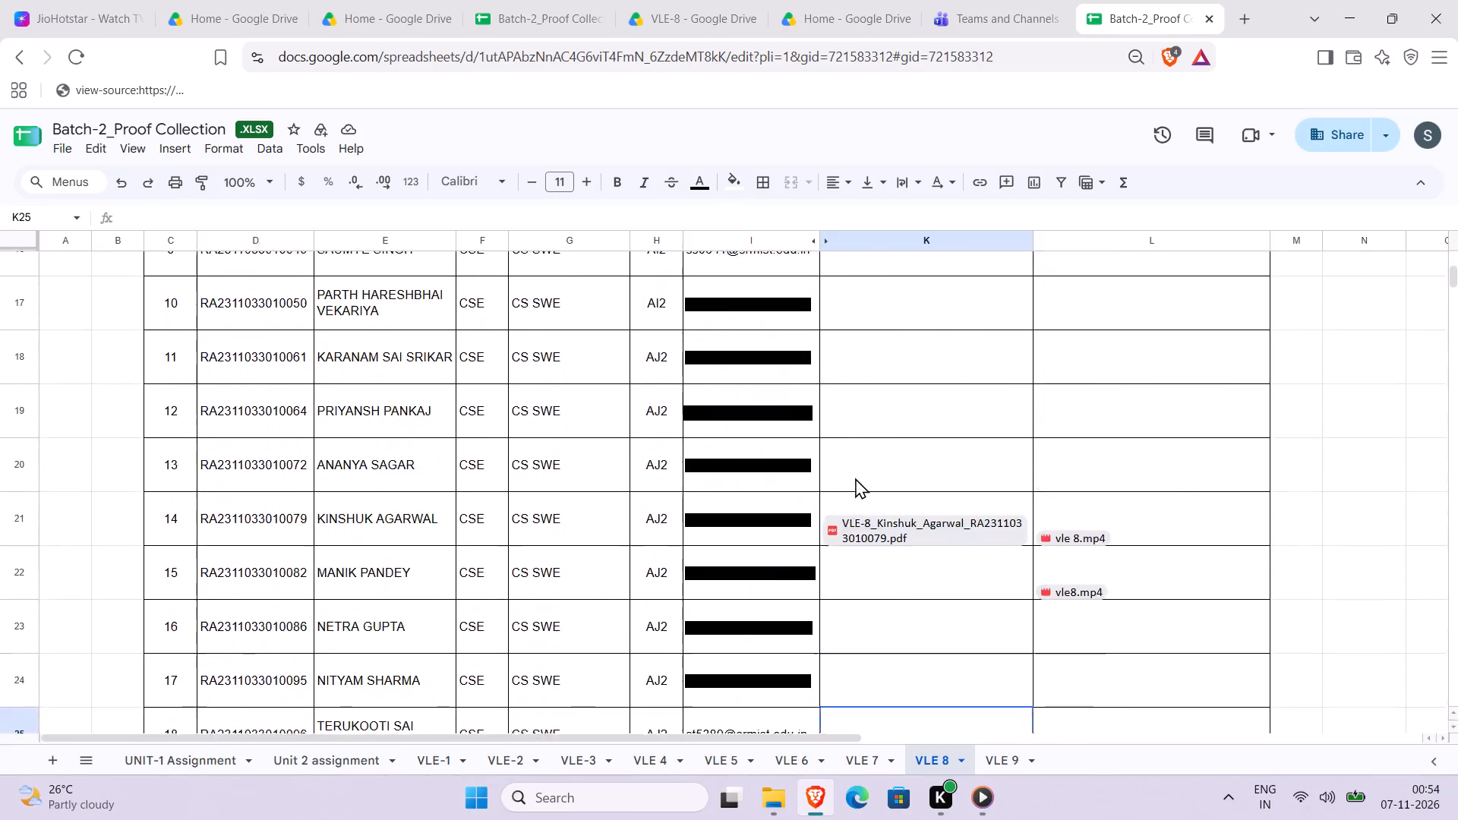
pyautogui.scroll(-1, 855, 478)
pyautogui.click(858, 544)
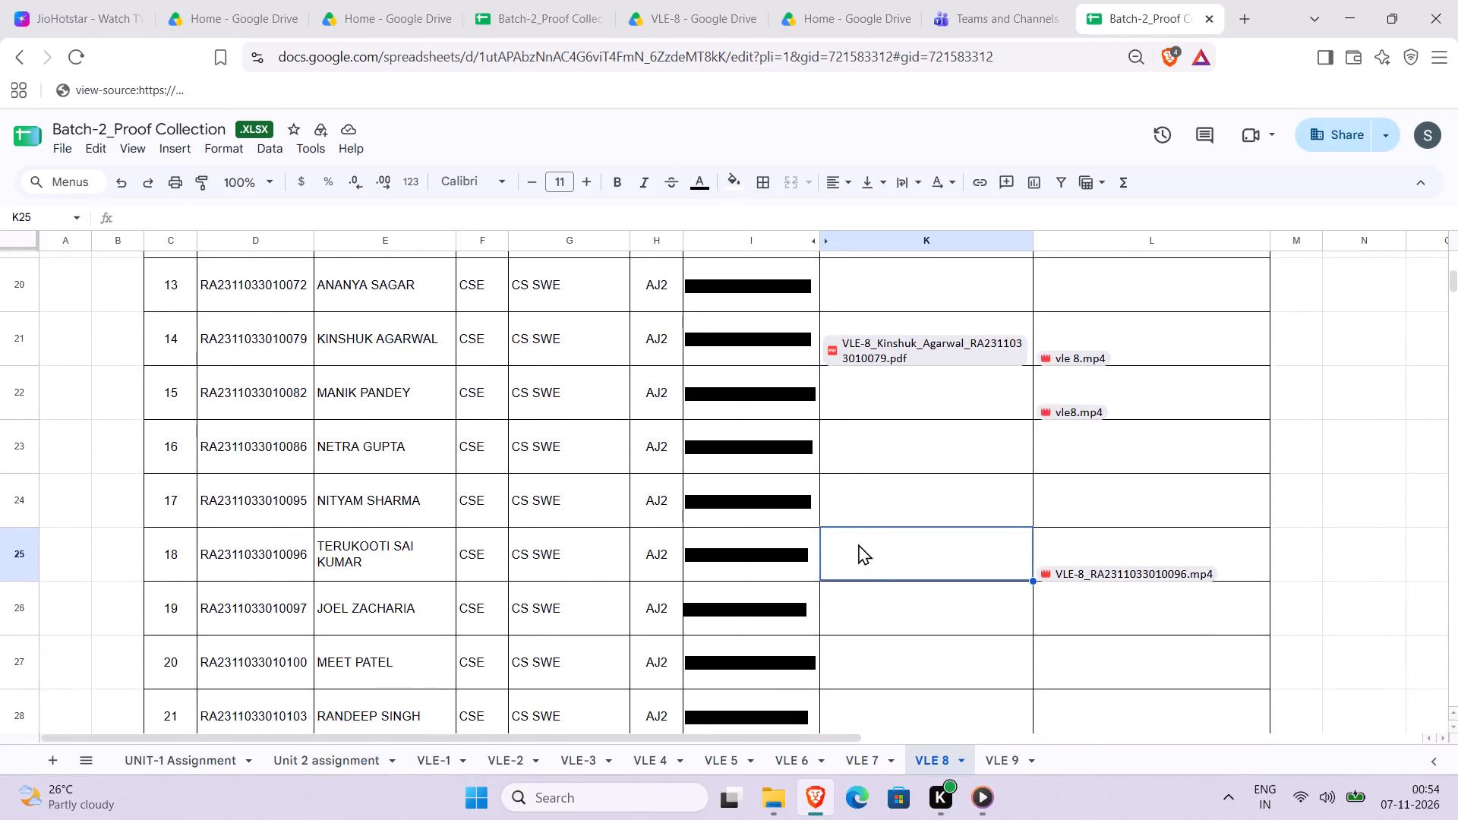
pyautogui.hotkey('ctrl', 'v')
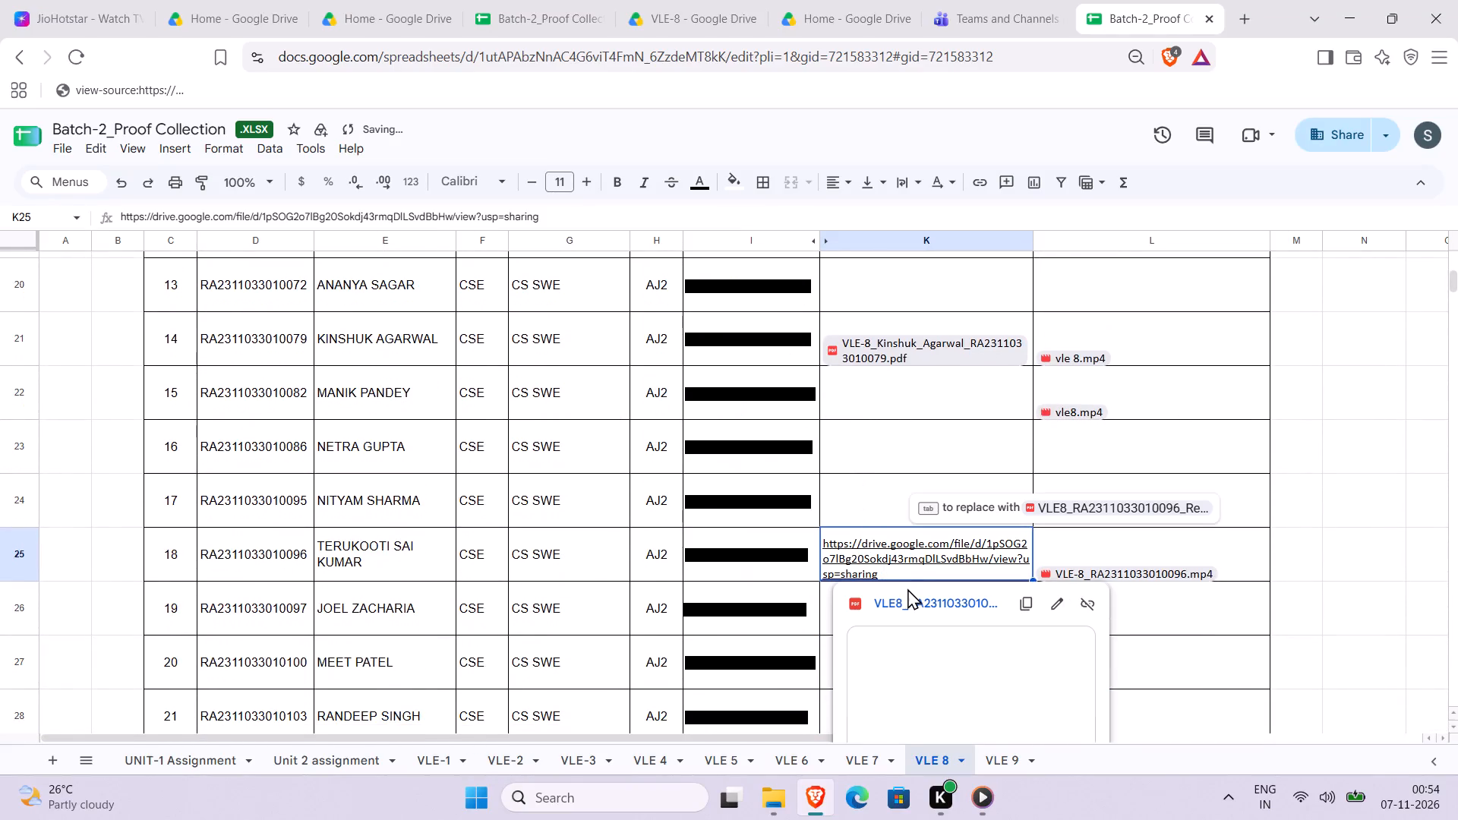
# Convert the pasted Drive URL in cell K25 into a file chip showing the report PDF's name.
pyautogui.scroll(-2, 907, 589)
pyautogui.scroll(-2, 912, 472)
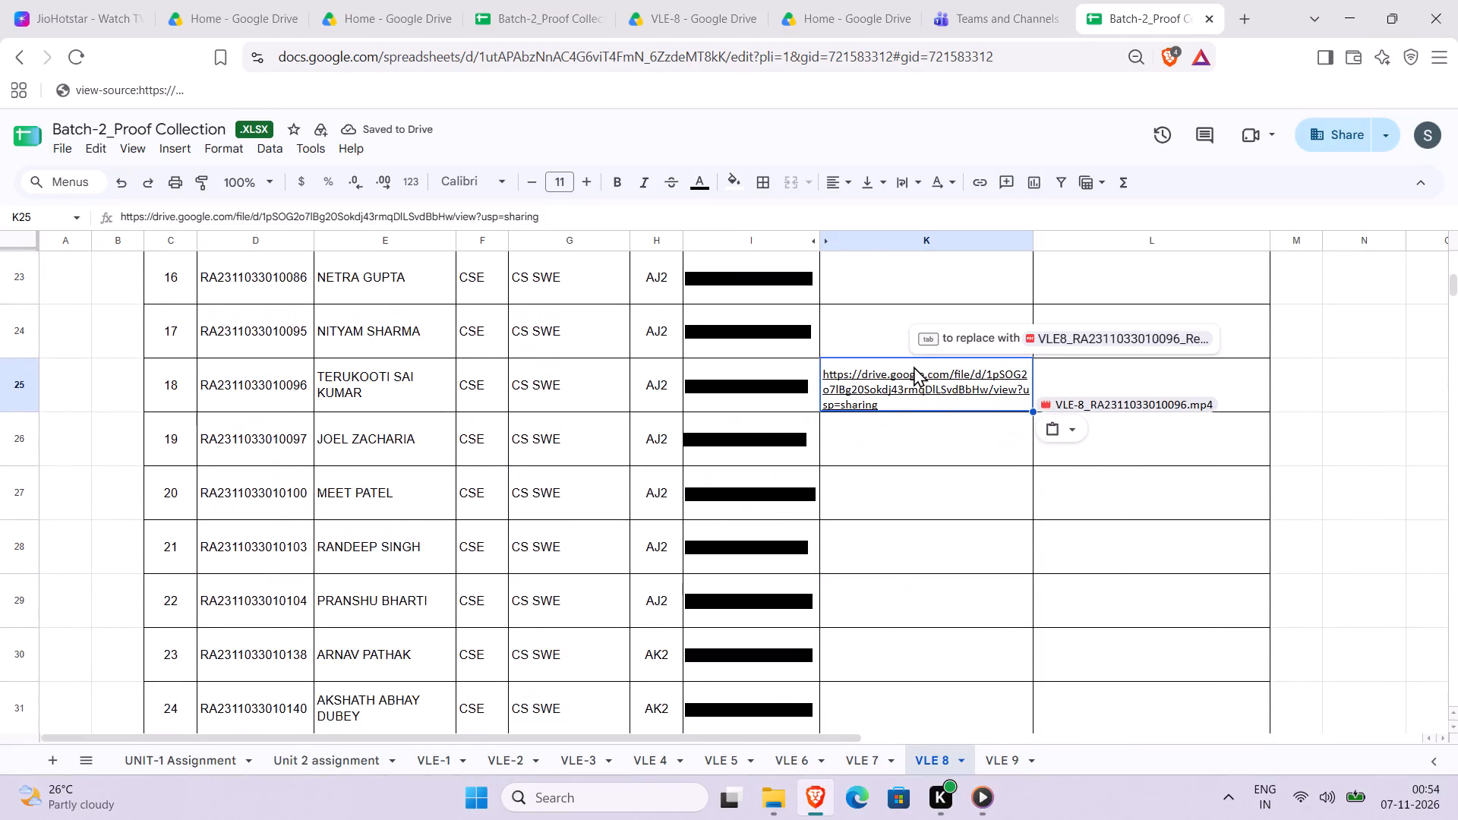
pyautogui.click(1067, 666)
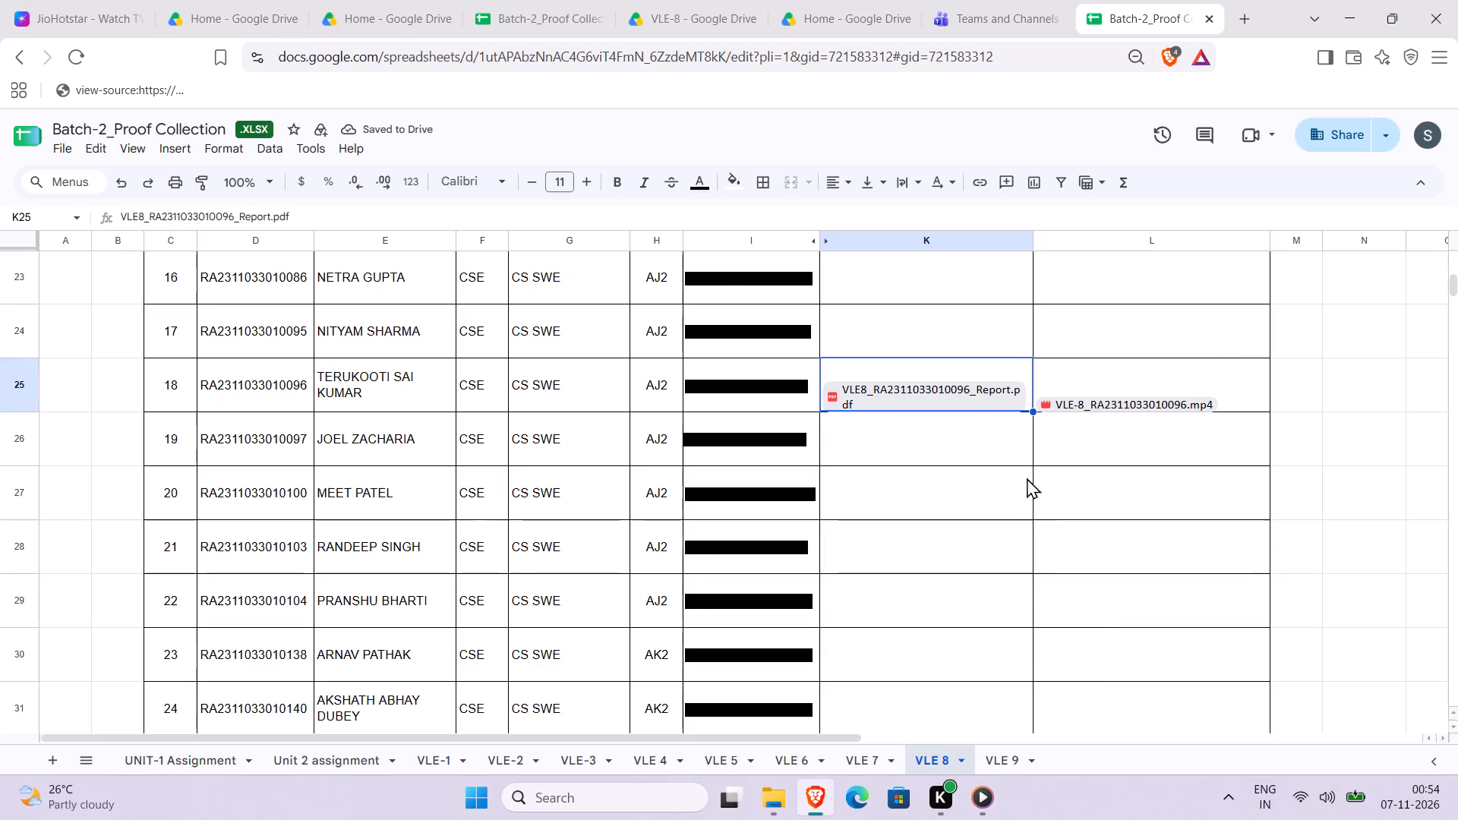
# Check the student's document and video links in row 25 of the VLE 7 sheet, including the report chip's preview.
pyautogui.click(857, 754)
pyautogui.scroll(-3, 890, 509)
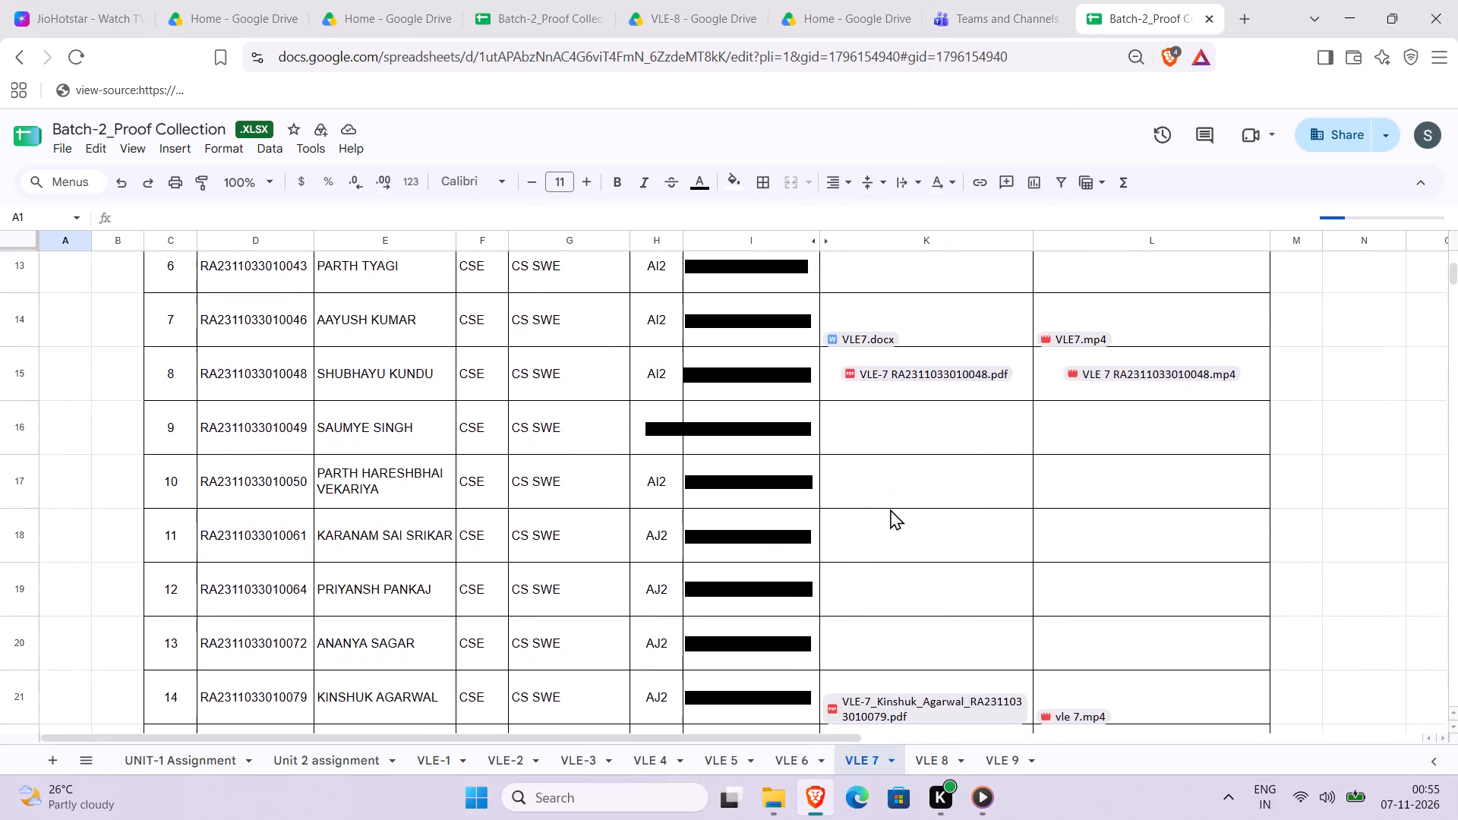
pyautogui.scroll(-5, 890, 509)
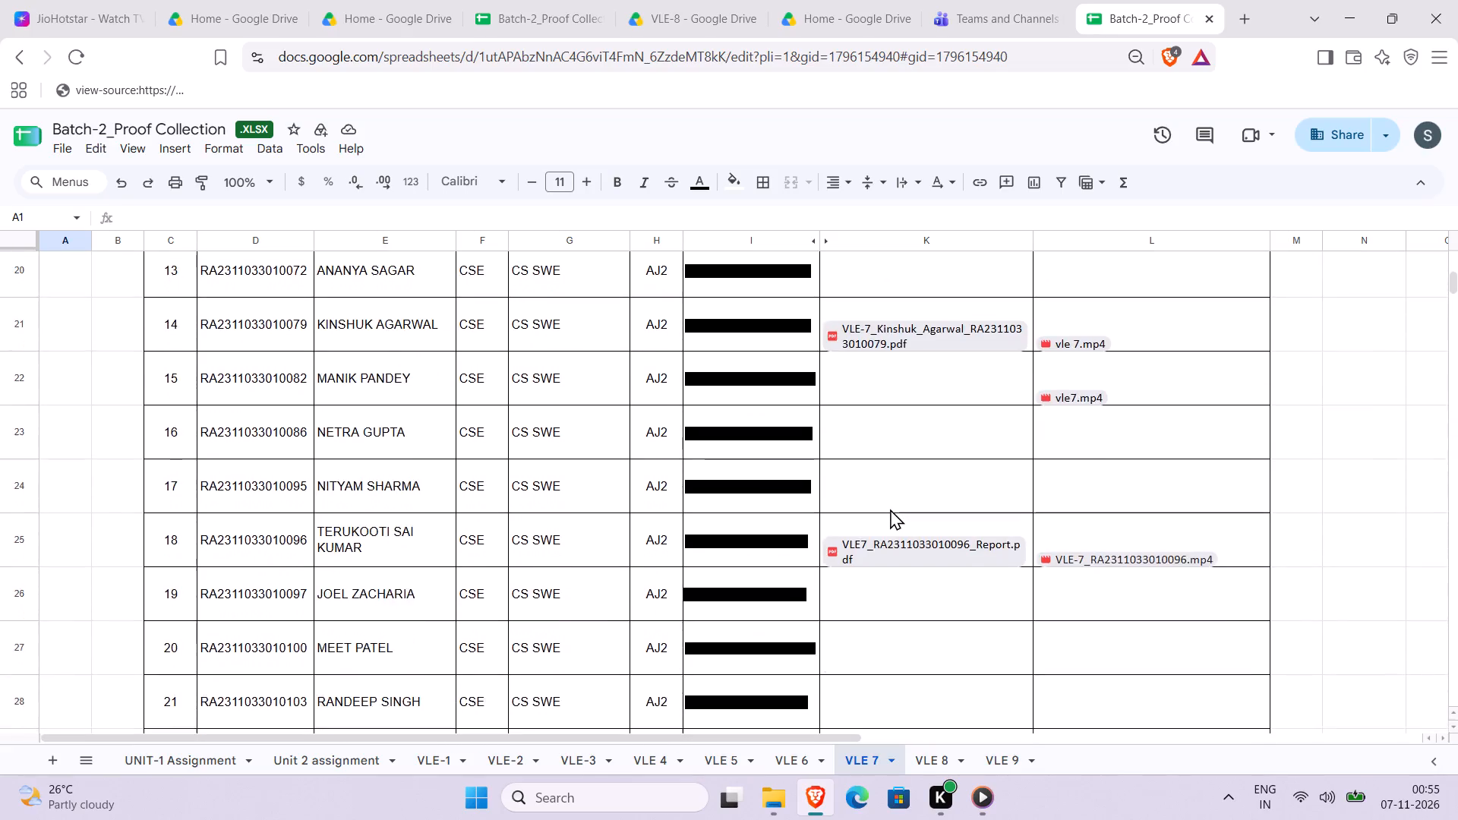
pyautogui.scroll(-2, 890, 509)
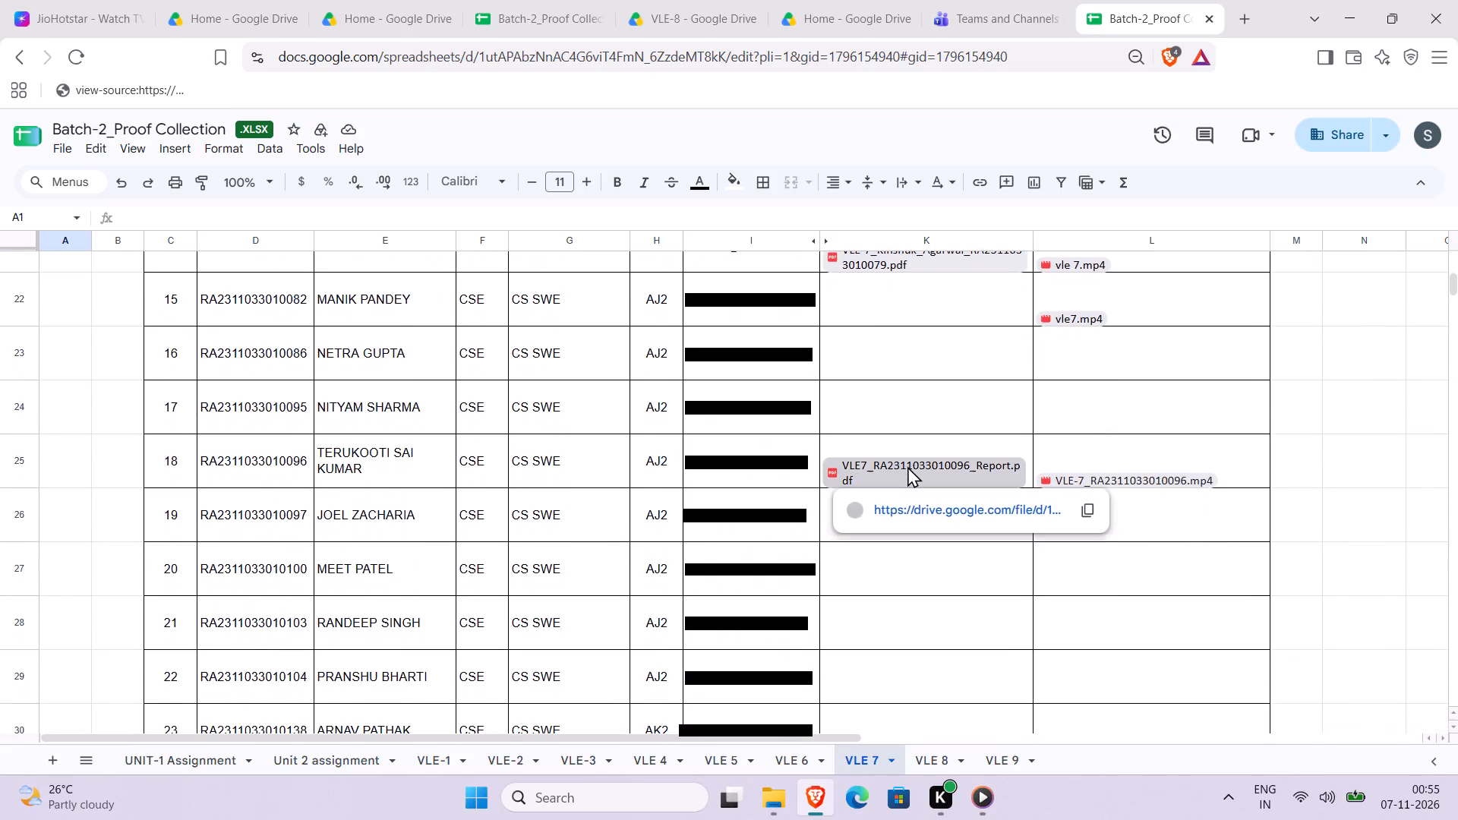
pyautogui.scroll(-2, 932, 550)
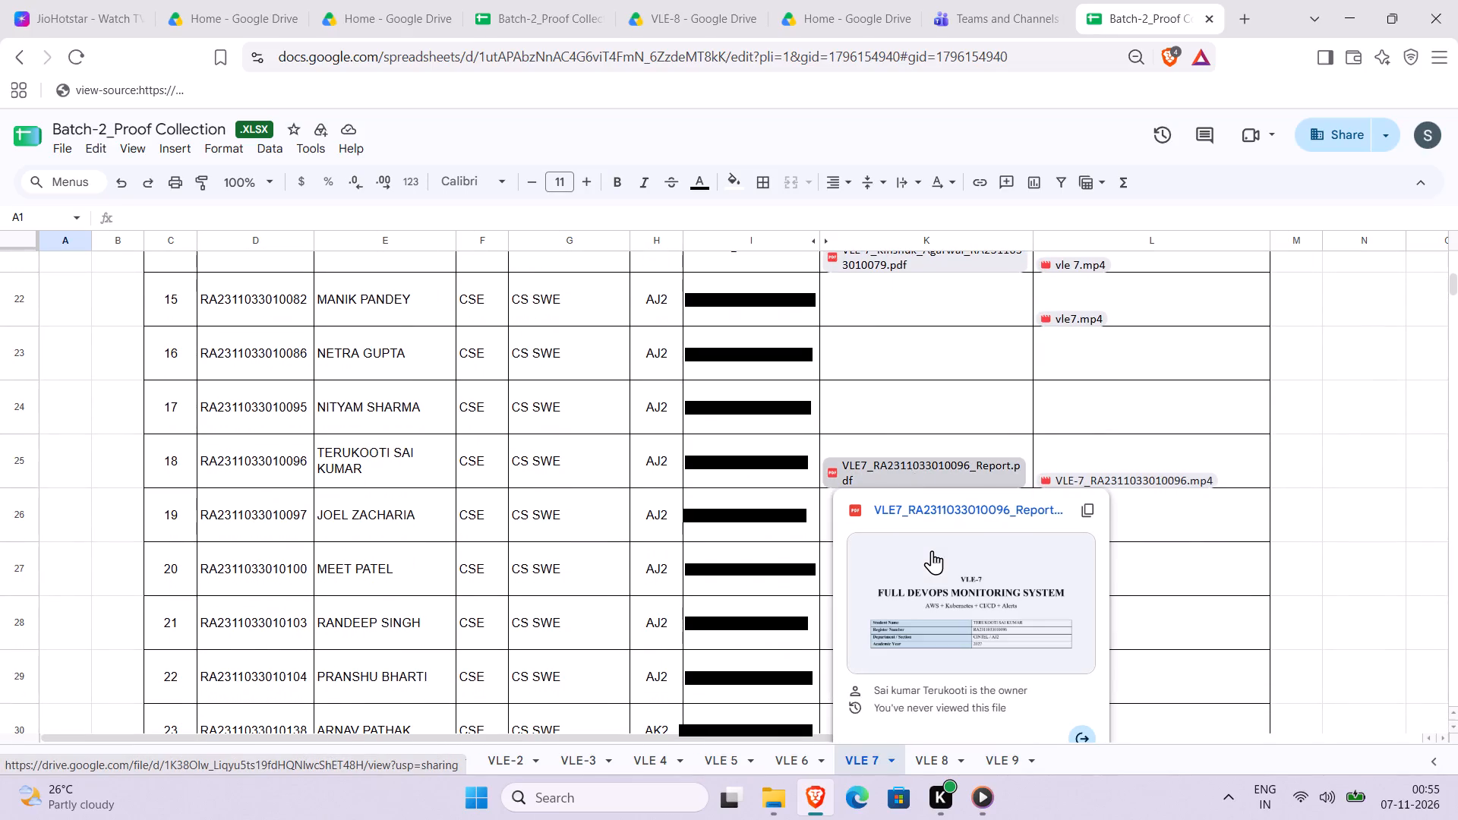
pyautogui.scroll(-2, 971, 535)
pyautogui.scroll(-1, 1101, 602)
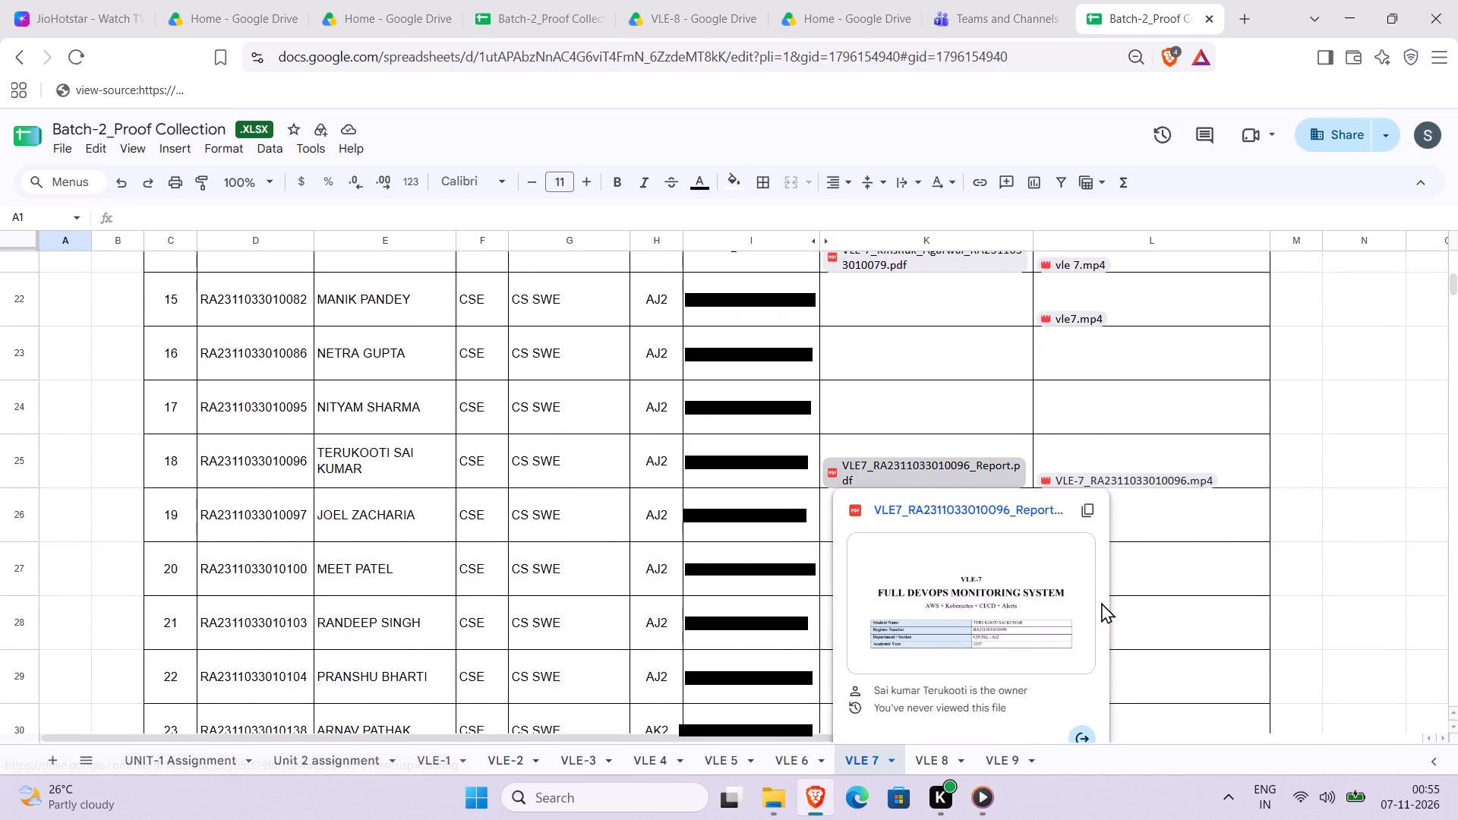
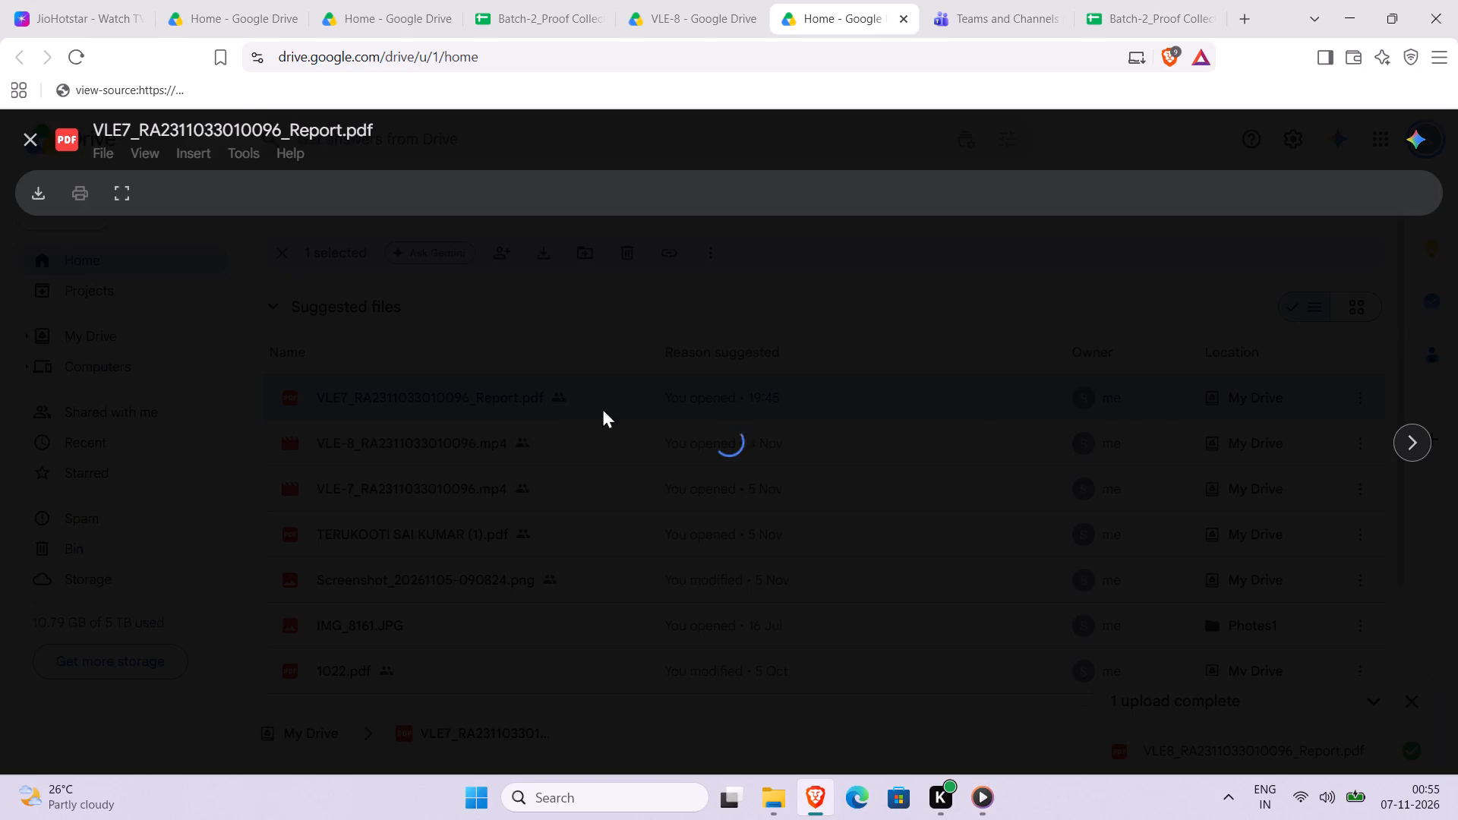
# Check the VLE7 report PDF's sharing settings, choosing Anyone with the link for general access.
pyautogui.click(1305, 140)
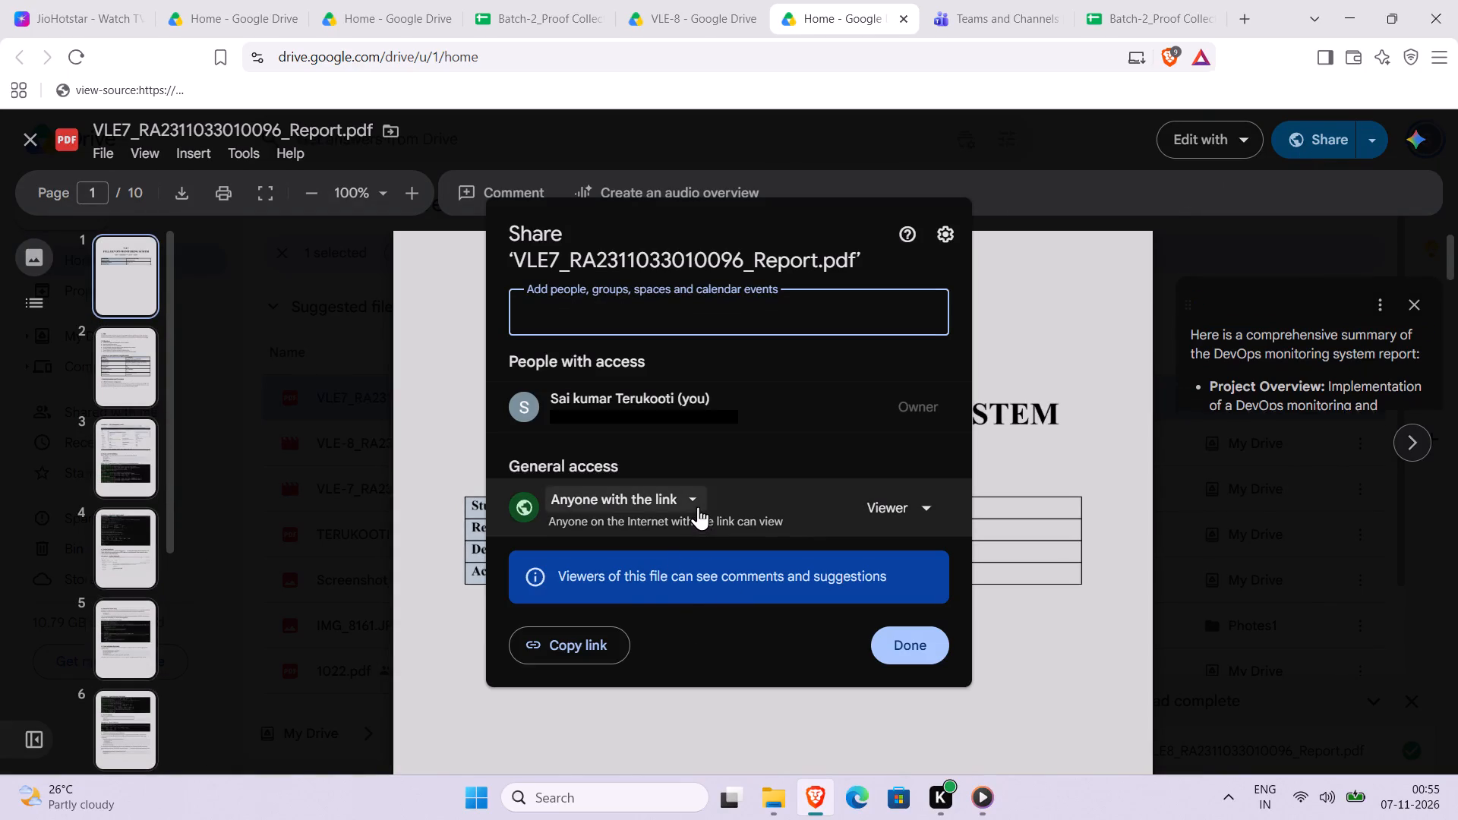
pyautogui.click(698, 506)
pyautogui.click(674, 583)
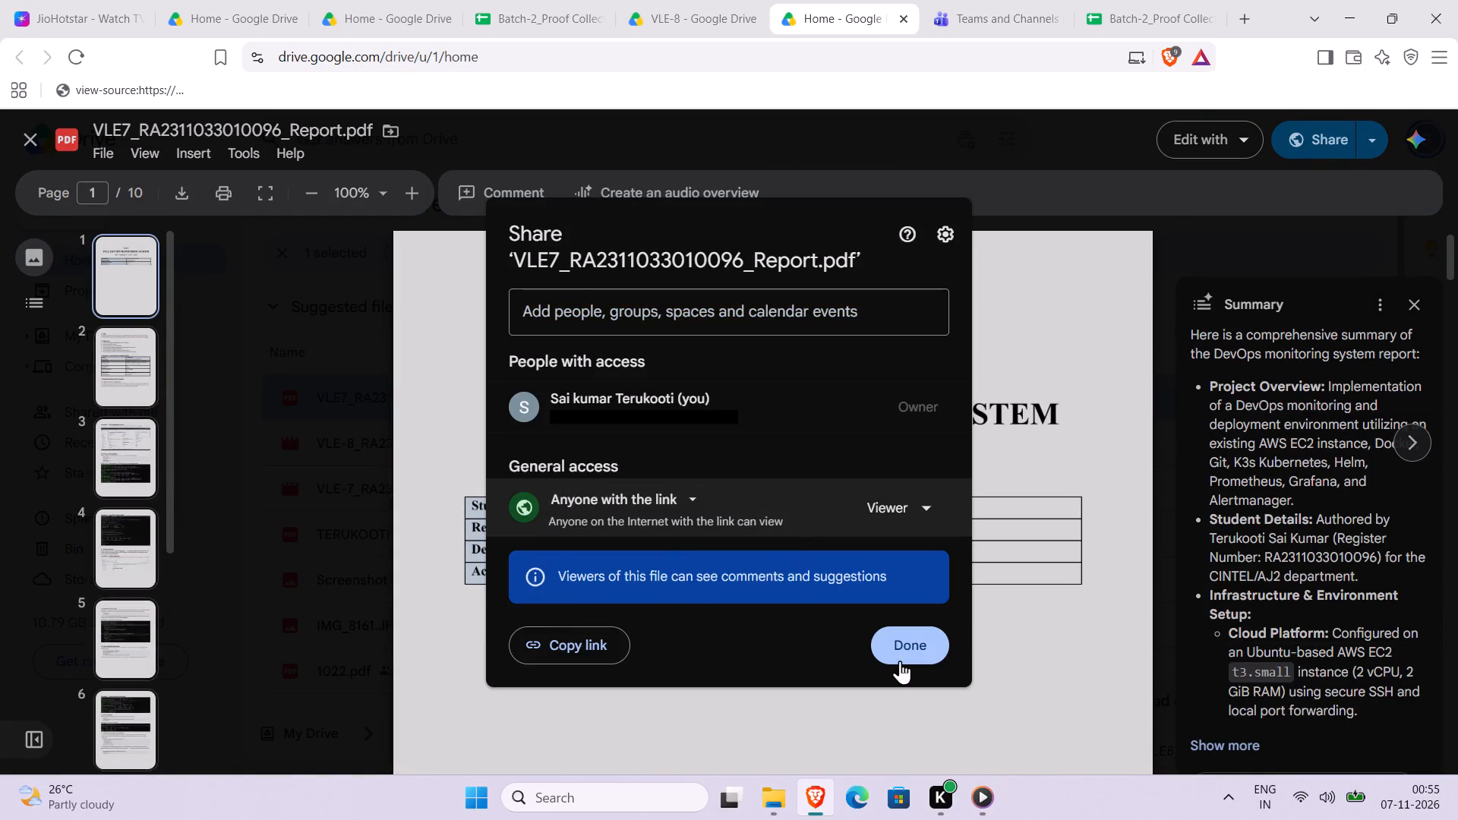
pyautogui.click(900, 661)
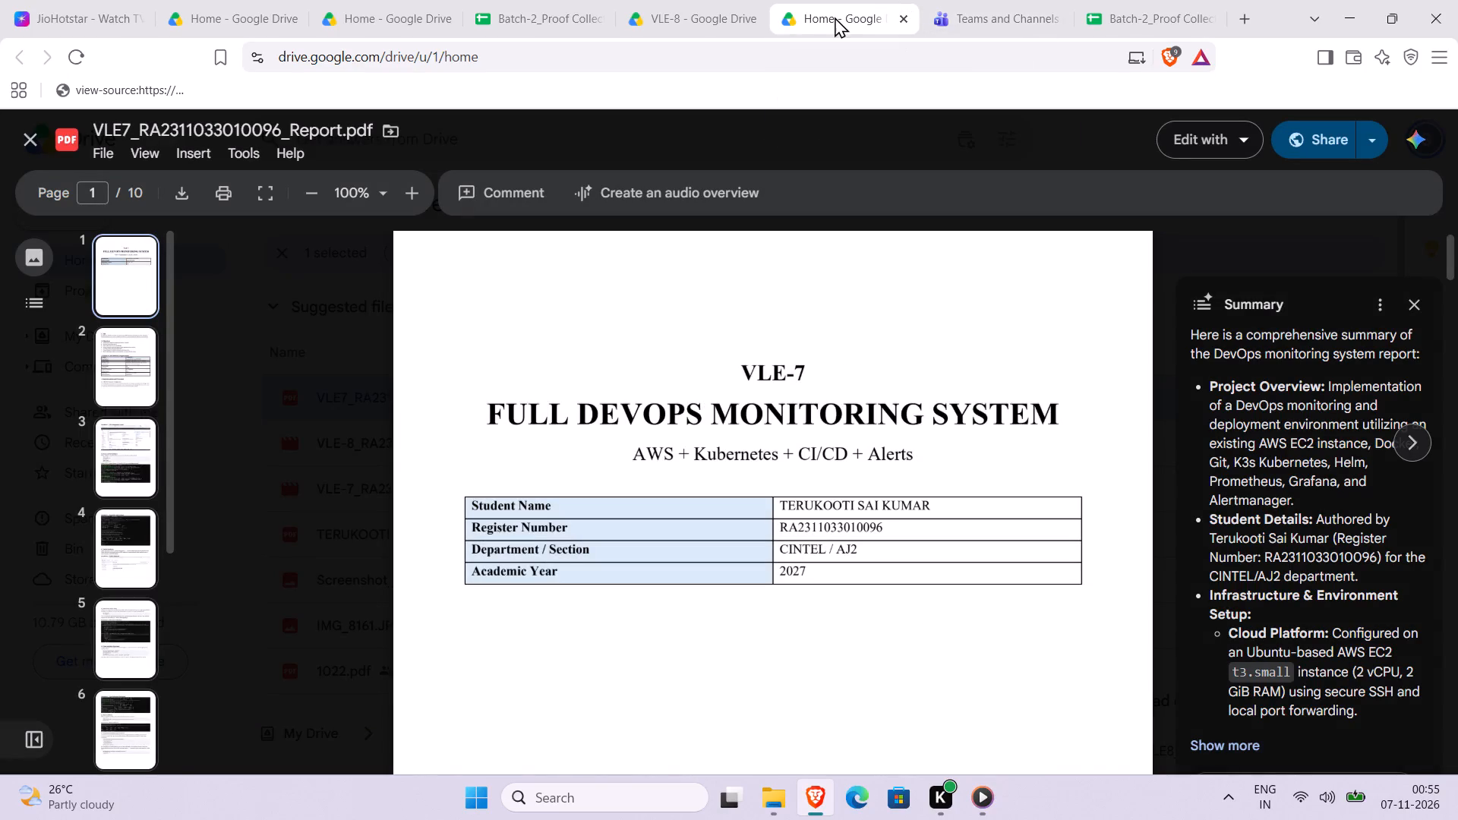
# Close the browser tab showing the shared VLE-8 Drive folder.
pyautogui.click(698, 17)
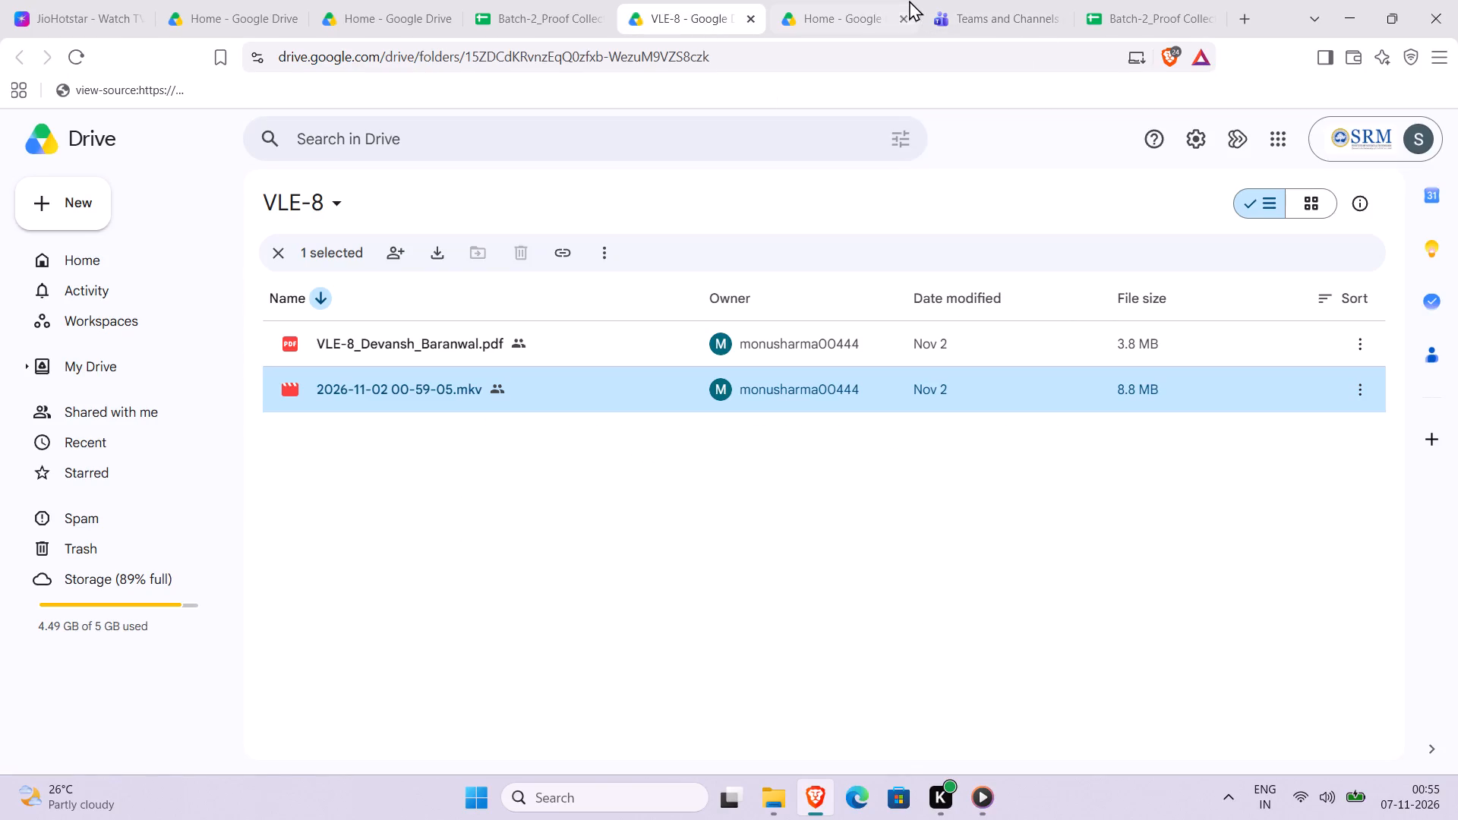
pyautogui.click(752, 17)
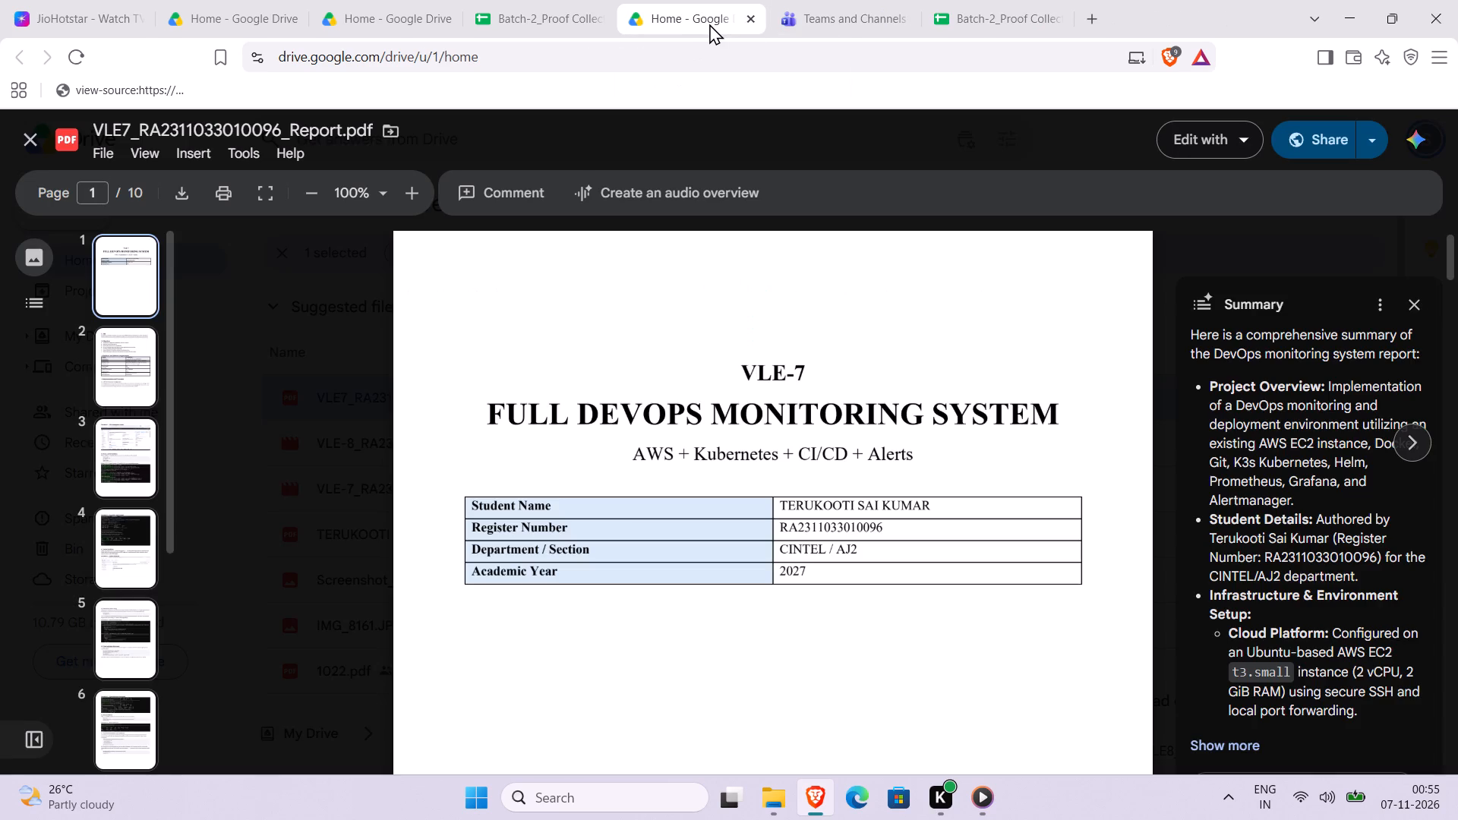
# Close the VLE7 report preview, open the uploaded VLE8 report PDF and check its sharing settings.
pyautogui.click(31, 150)
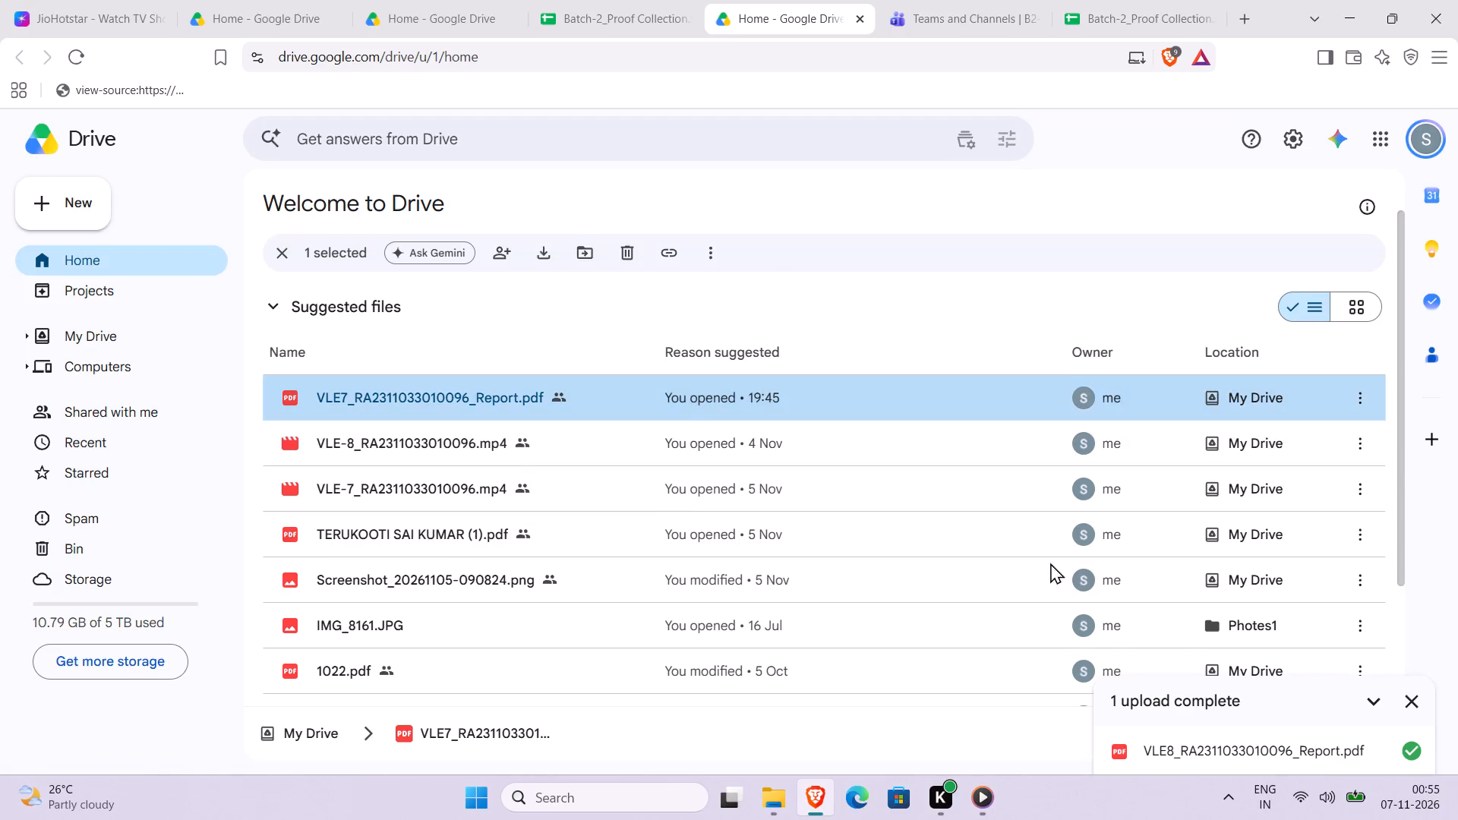
pyautogui.doubleClick(1202, 732)
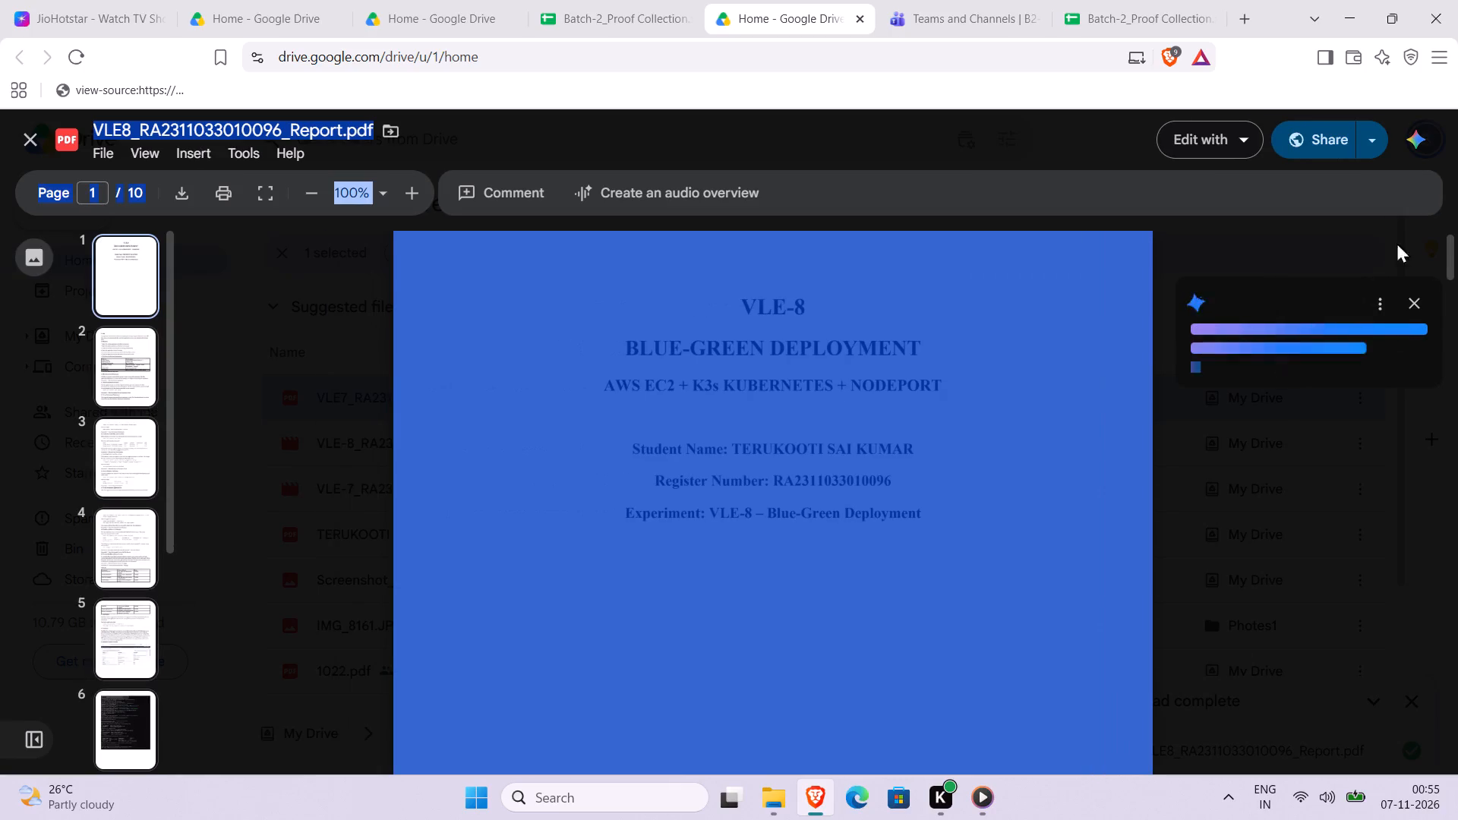
pyautogui.click(1321, 148)
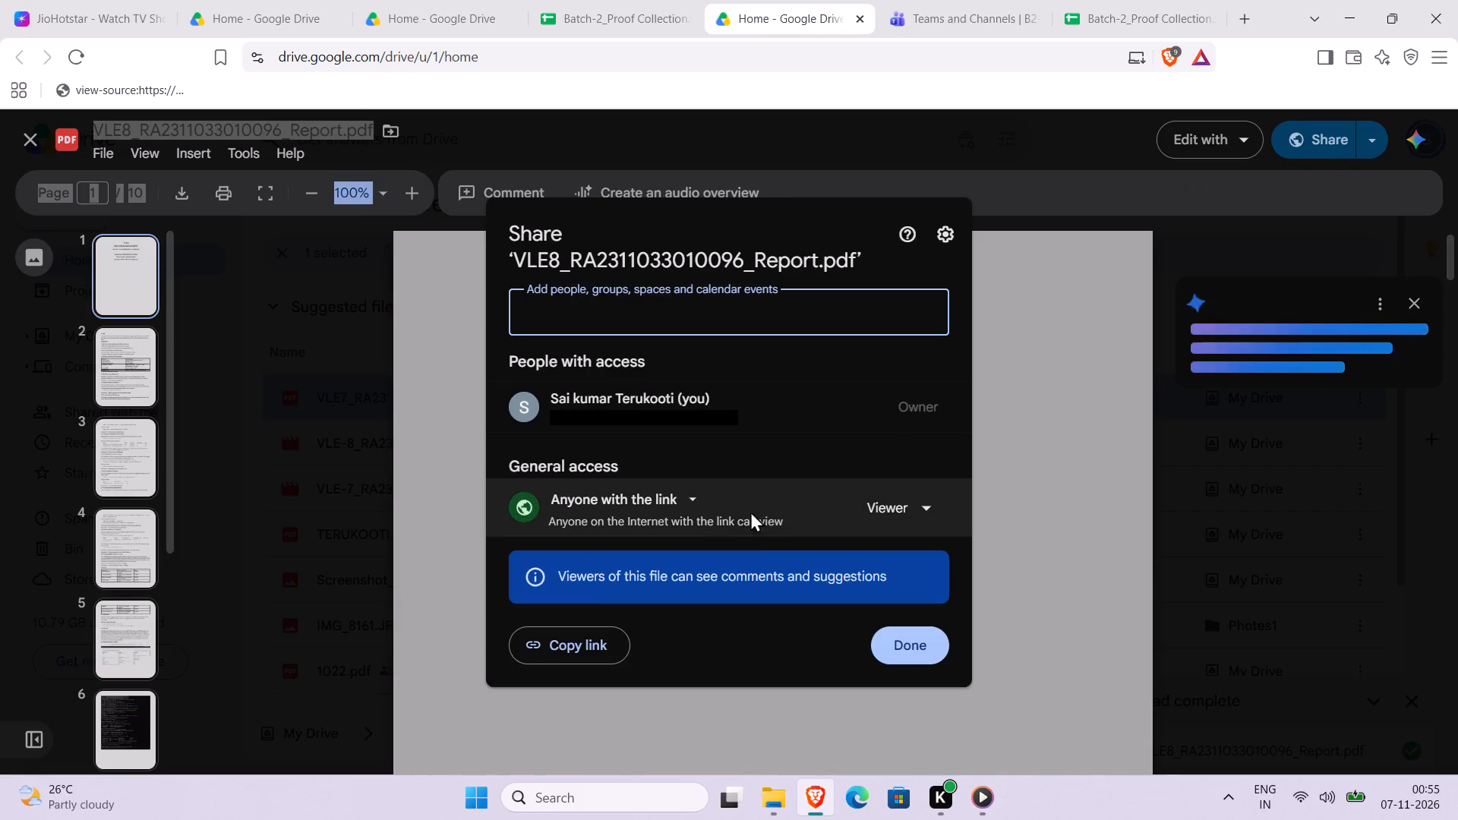
pyautogui.click(907, 654)
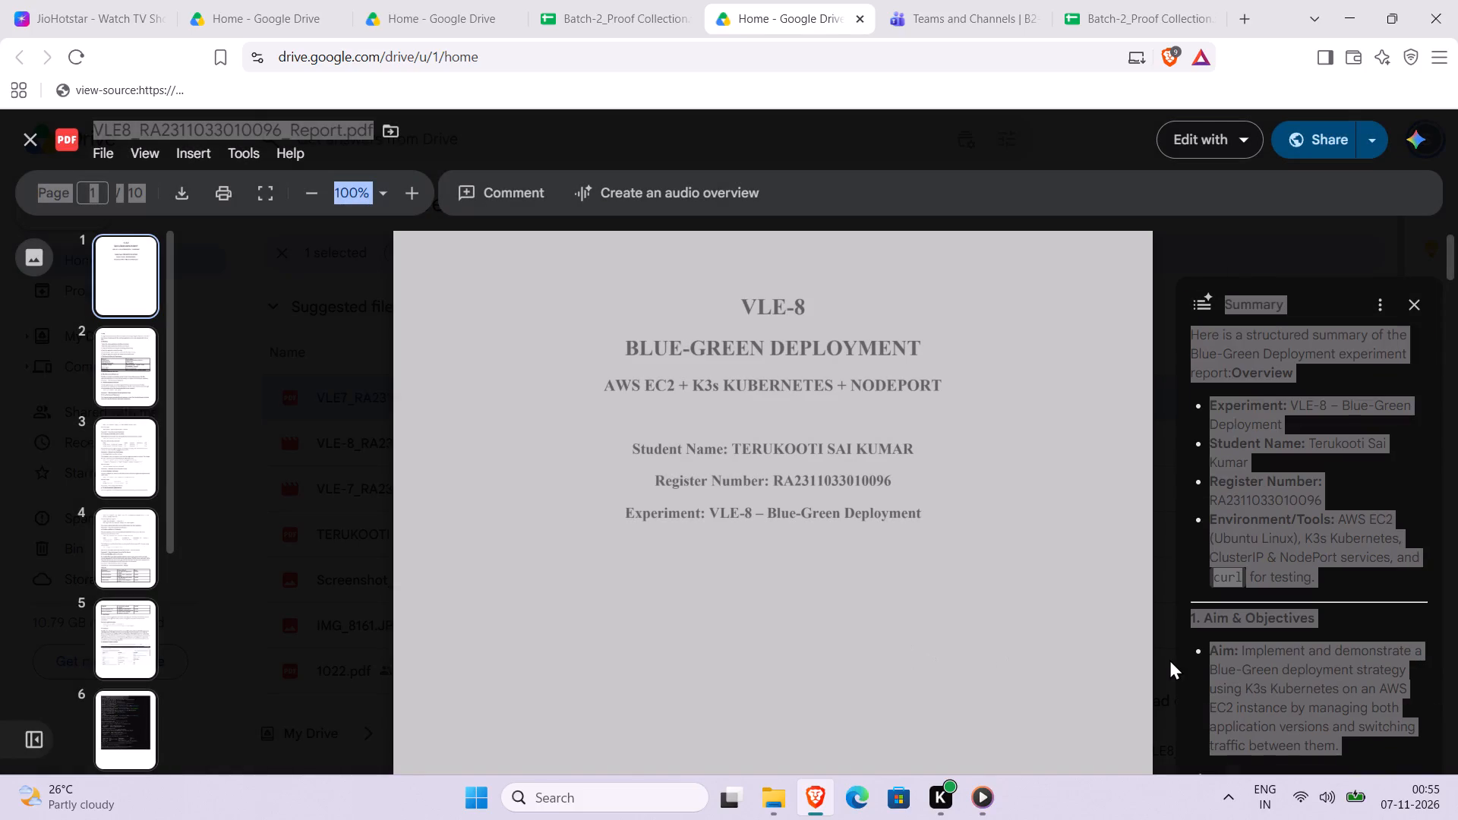
# Review the pages of the uploaded VLE8 Blue-Green Deployment report in the Drive preview.
pyautogui.scroll(-8, 1169, 659)
pyautogui.scroll(-11, 925, 542)
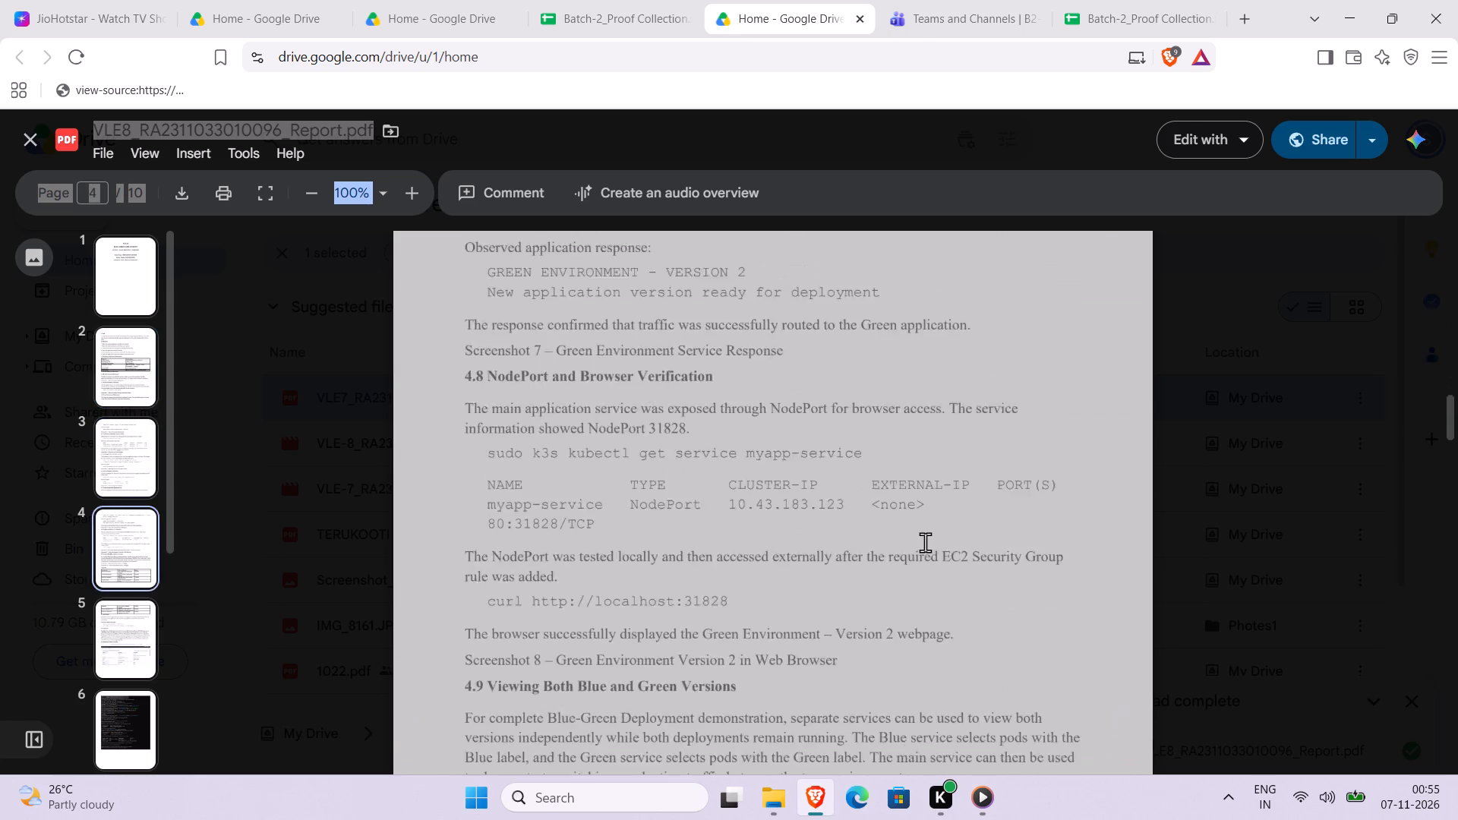
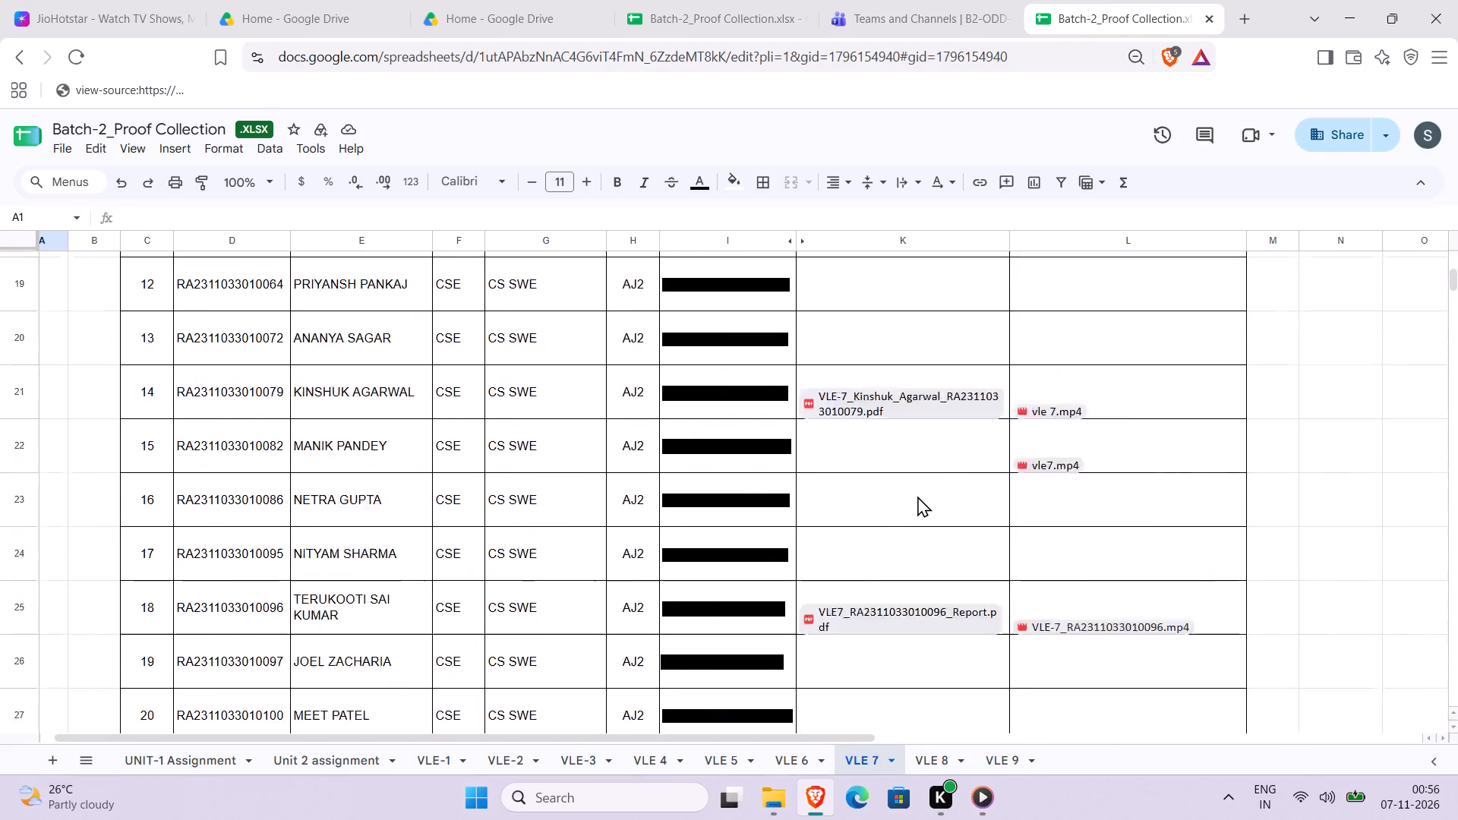
pyautogui.click(1247, 14)
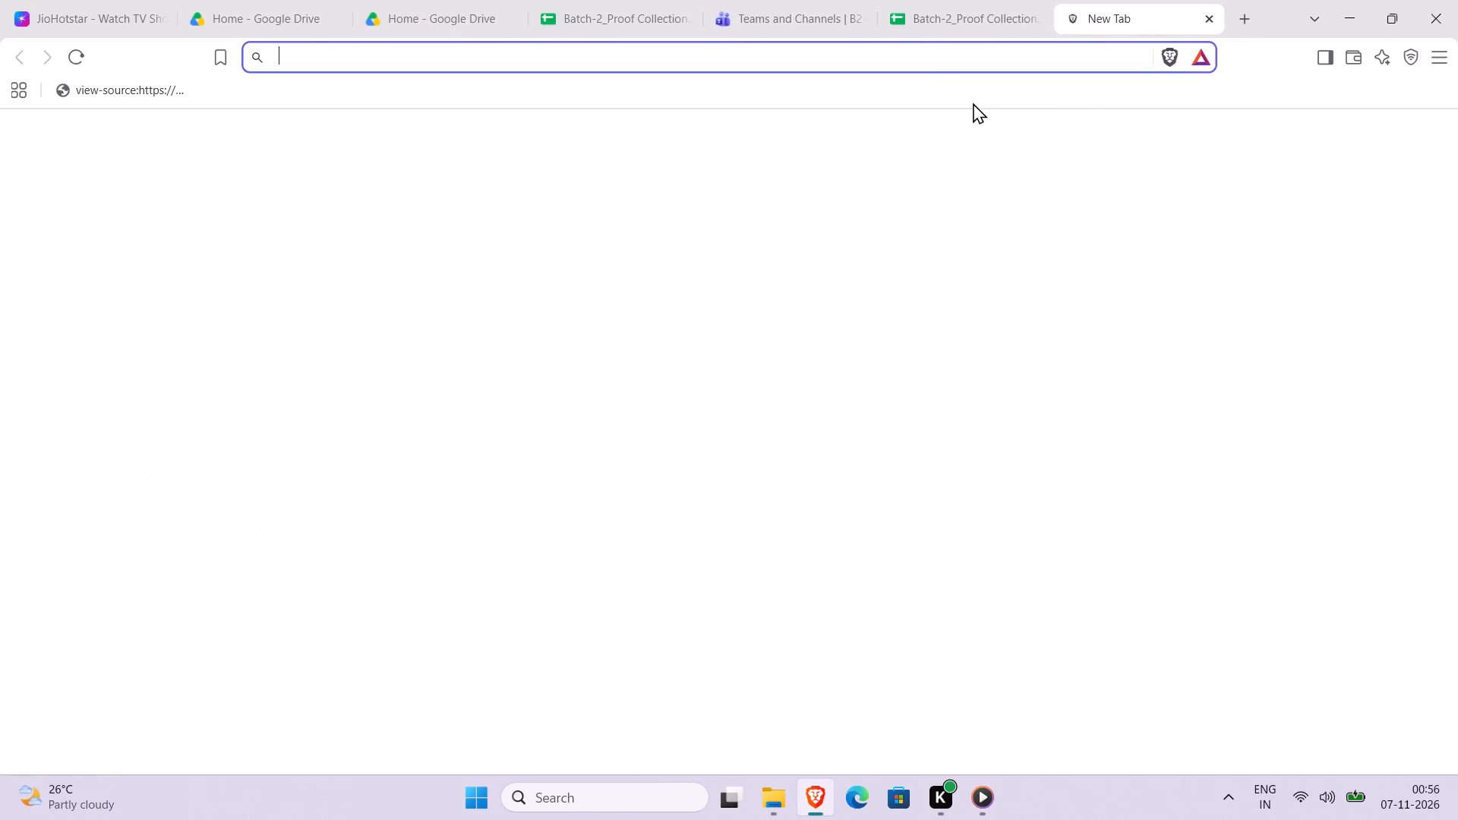